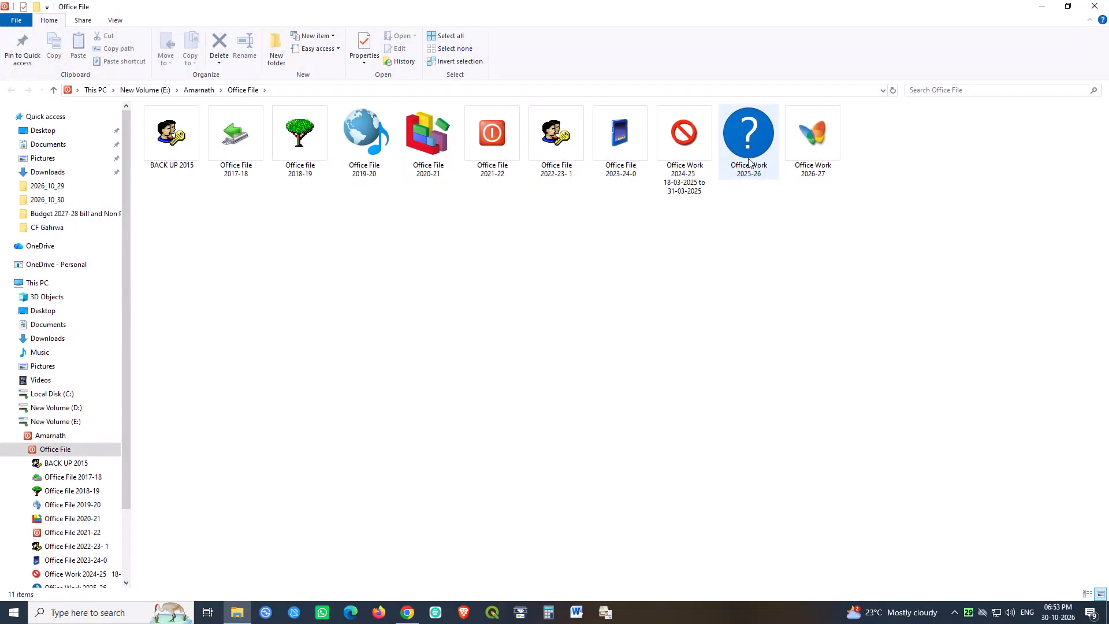
Open the letter "CF Garhwa_ 04 Tiger Corridors" from Office Work 2026-27 > Wildlife > Letter > CF Gahrwa and dismiss the activation notice.
double_click(811, 157)
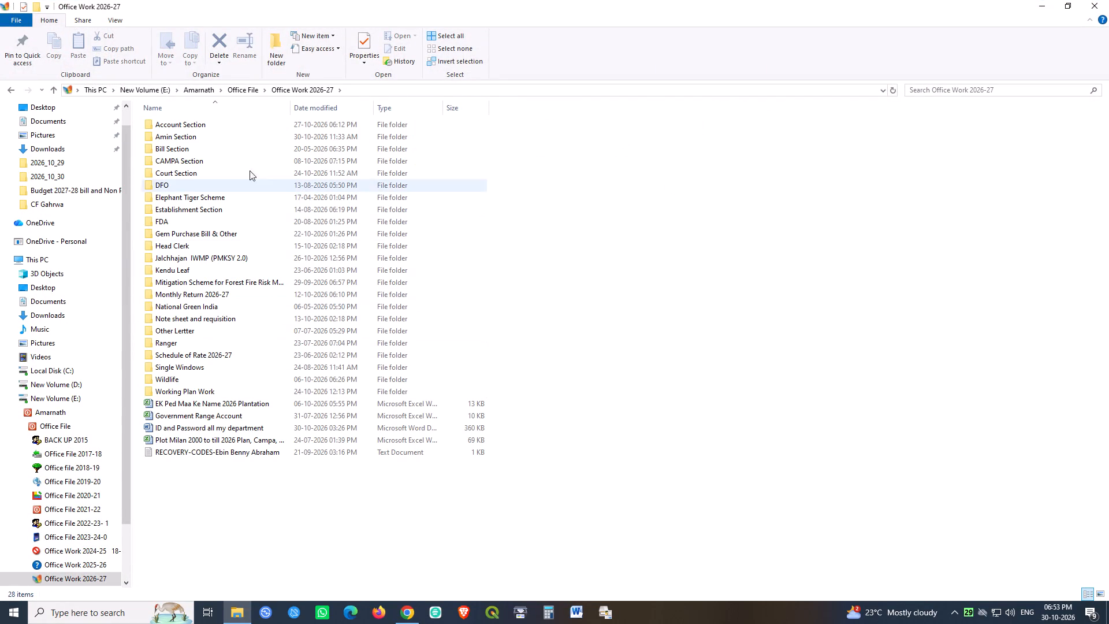
double_click(203, 124)
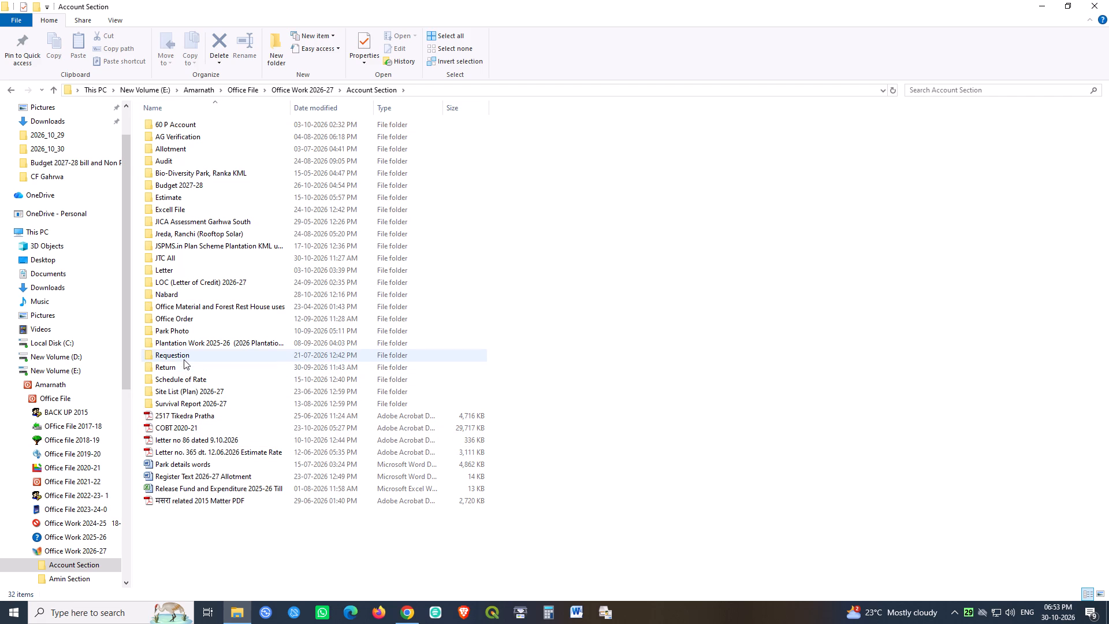
click(319, 91)
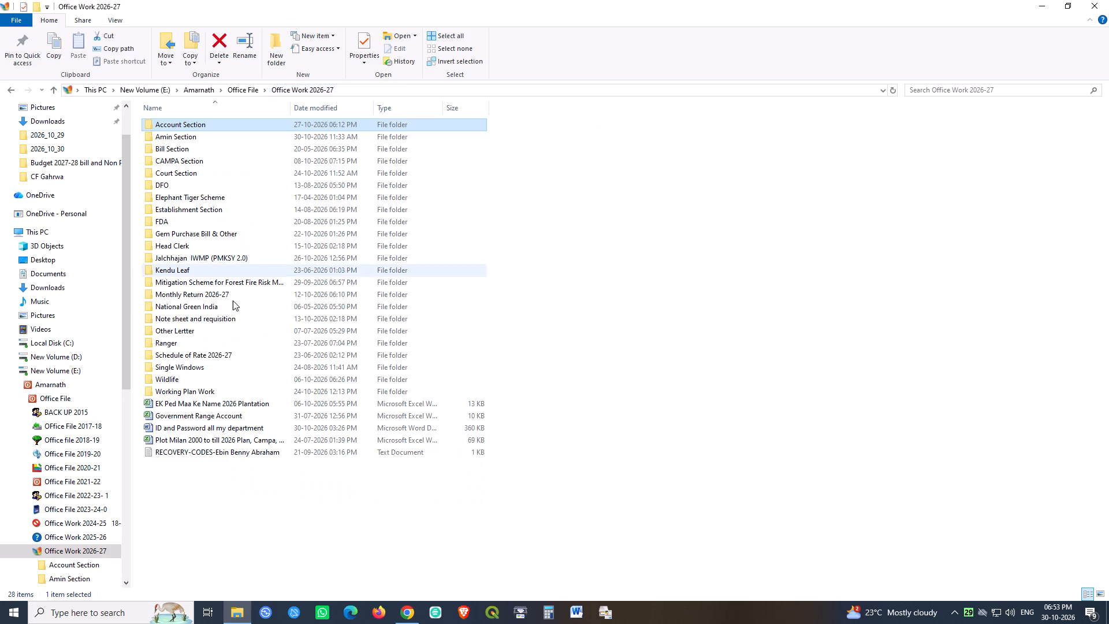
double_click(197, 380)
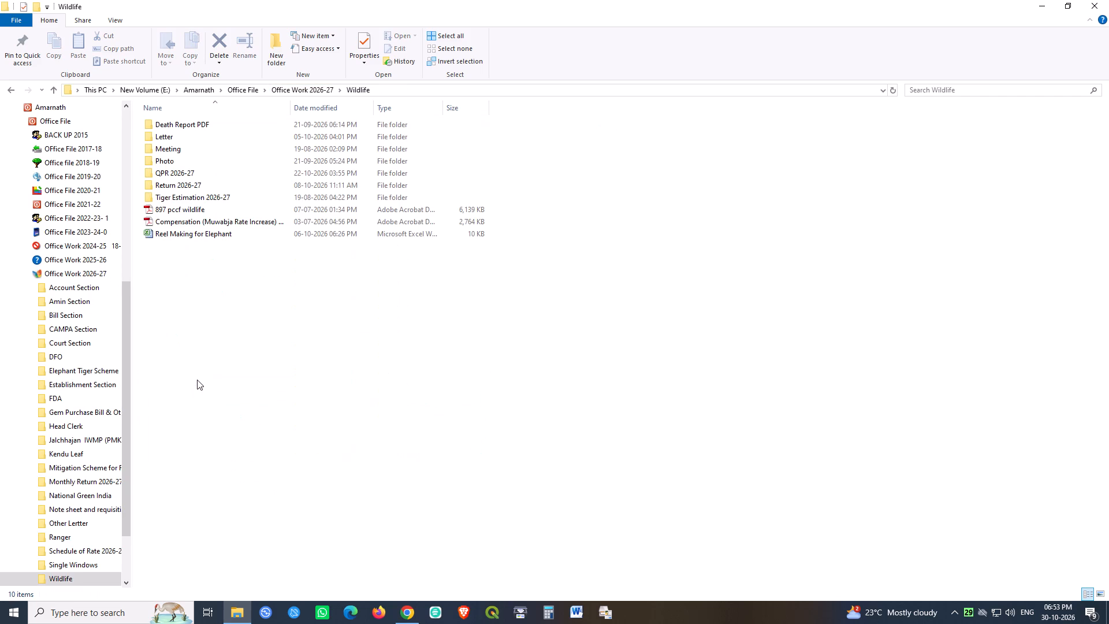
double_click(219, 139)
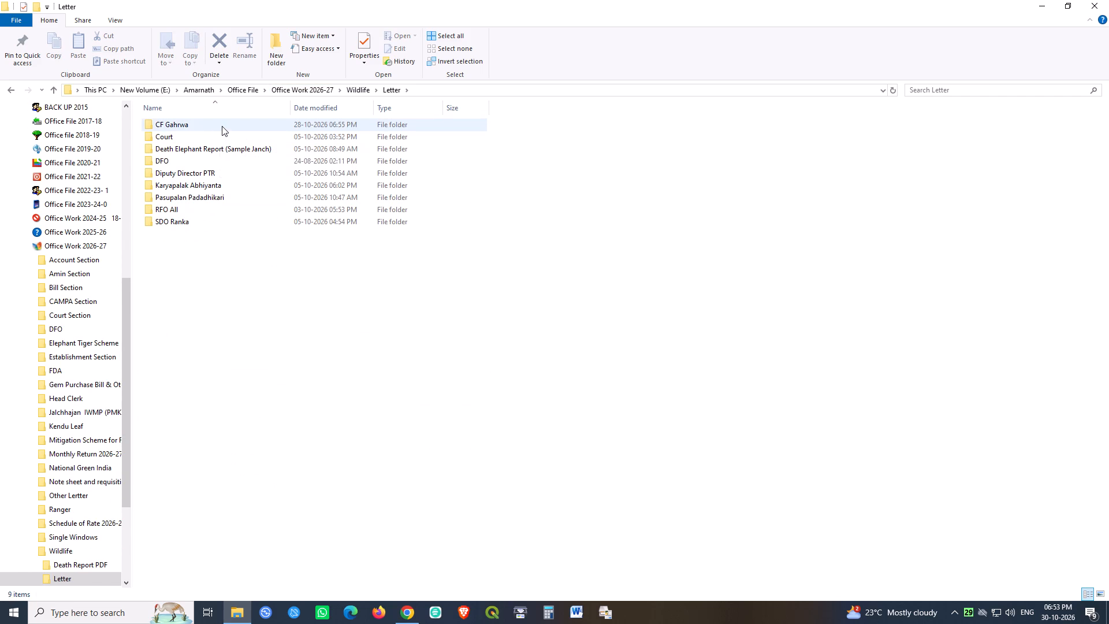
click(222, 126)
key(Return)
click(215, 213)
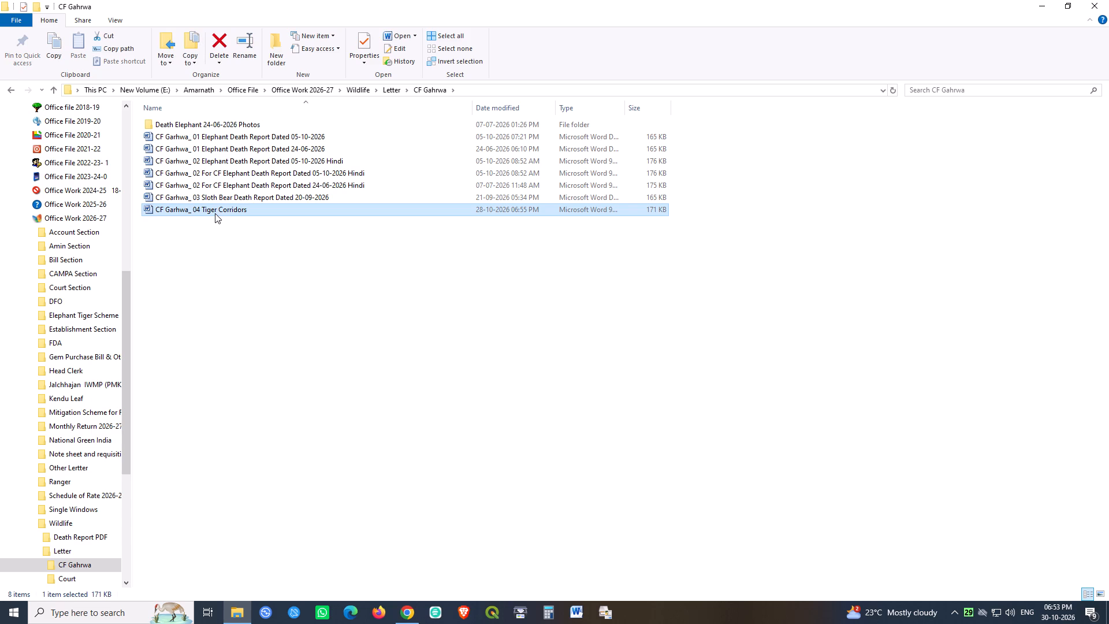
key(Return)
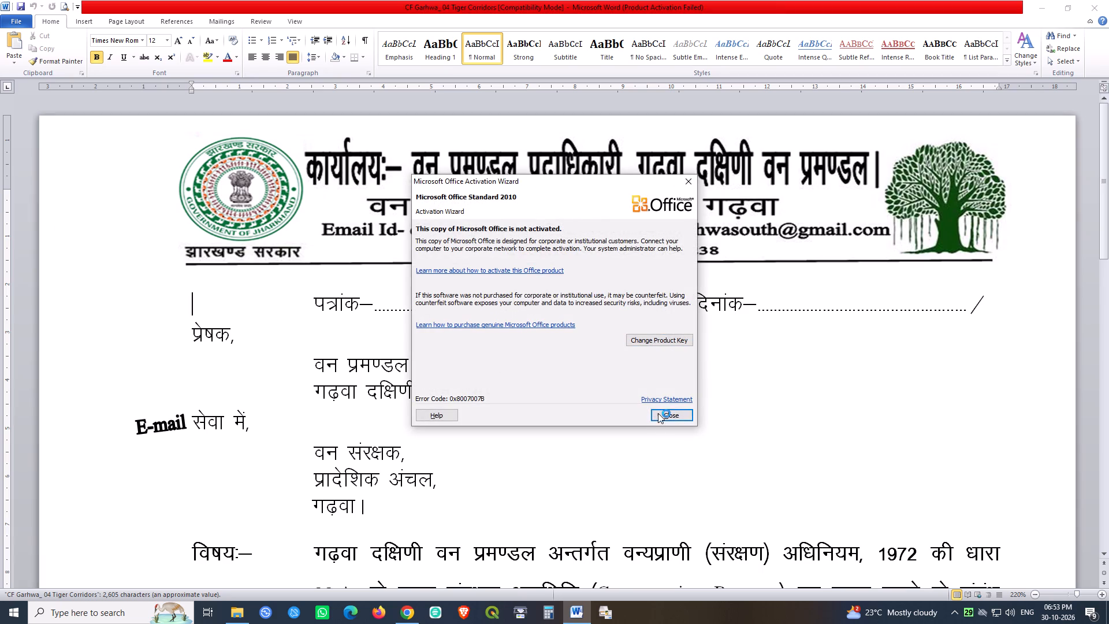
click(676, 418)
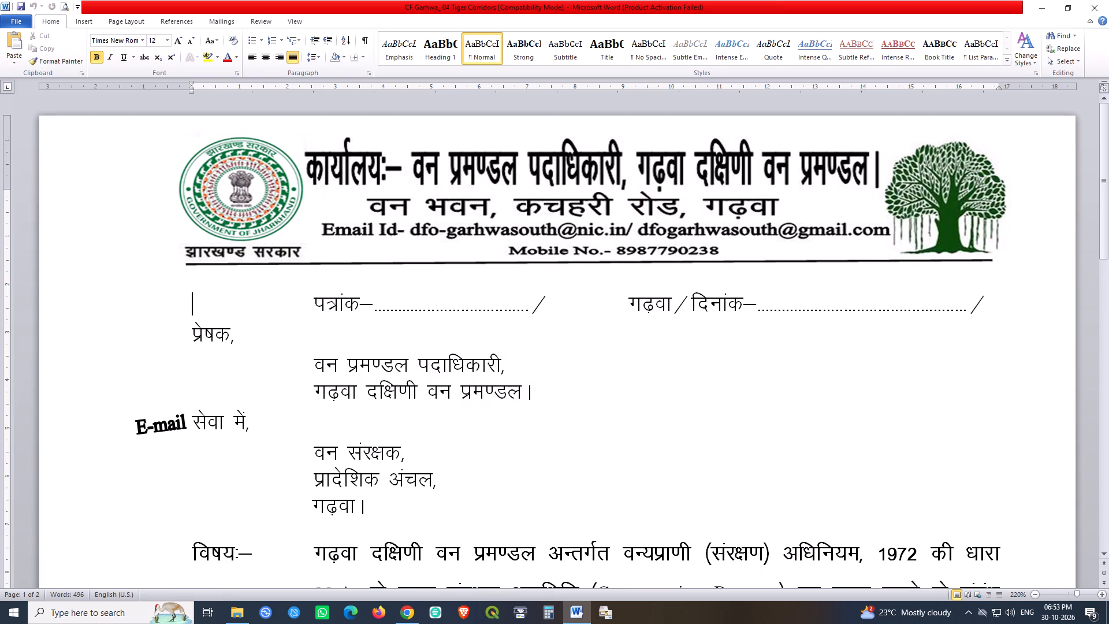
Insert "एवं अन्य वन्यजीवों" after "बाघों" in the letter's first body paragraph and save the document.
scroll(676, 418, down, 5)
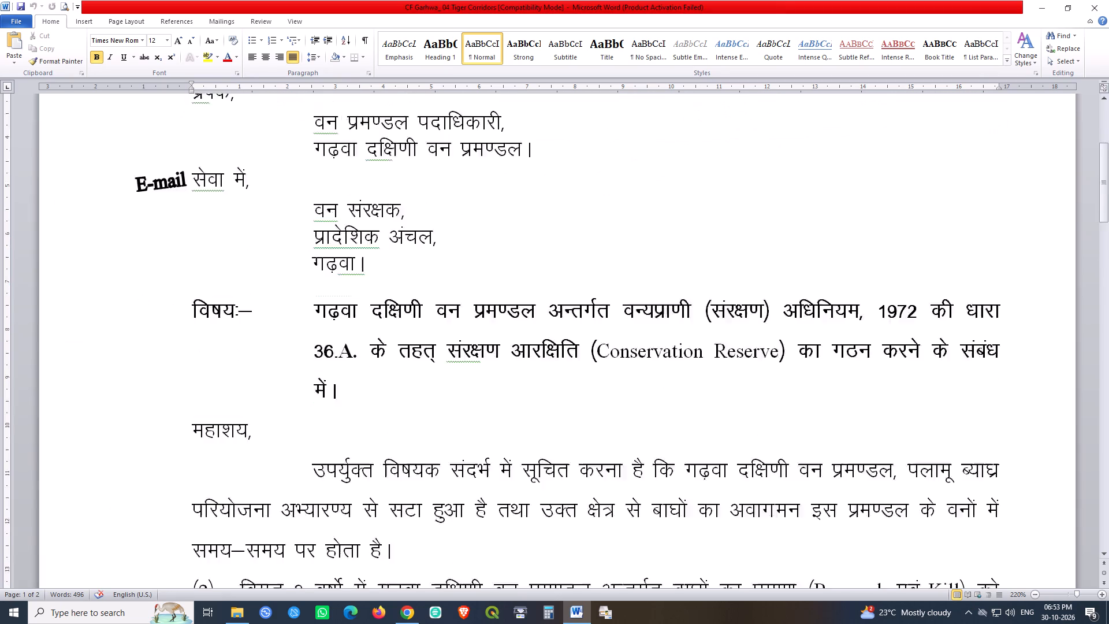
scroll(680, 406, down, 1)
click(695, 394)
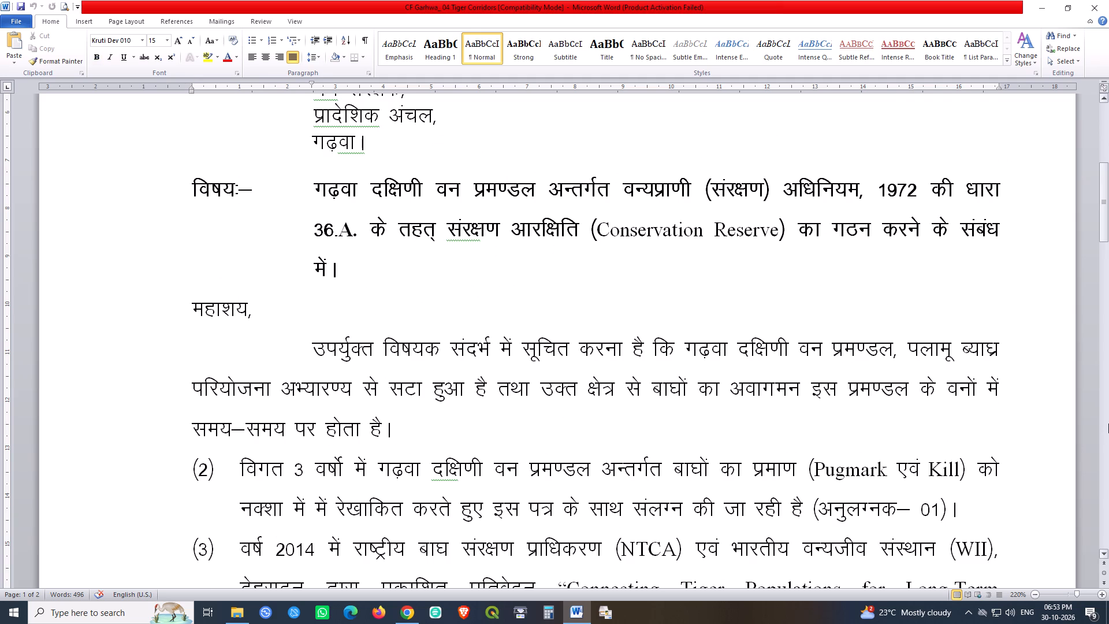
text(,oa vUI)
key(BackSpace)
key(semicolon)
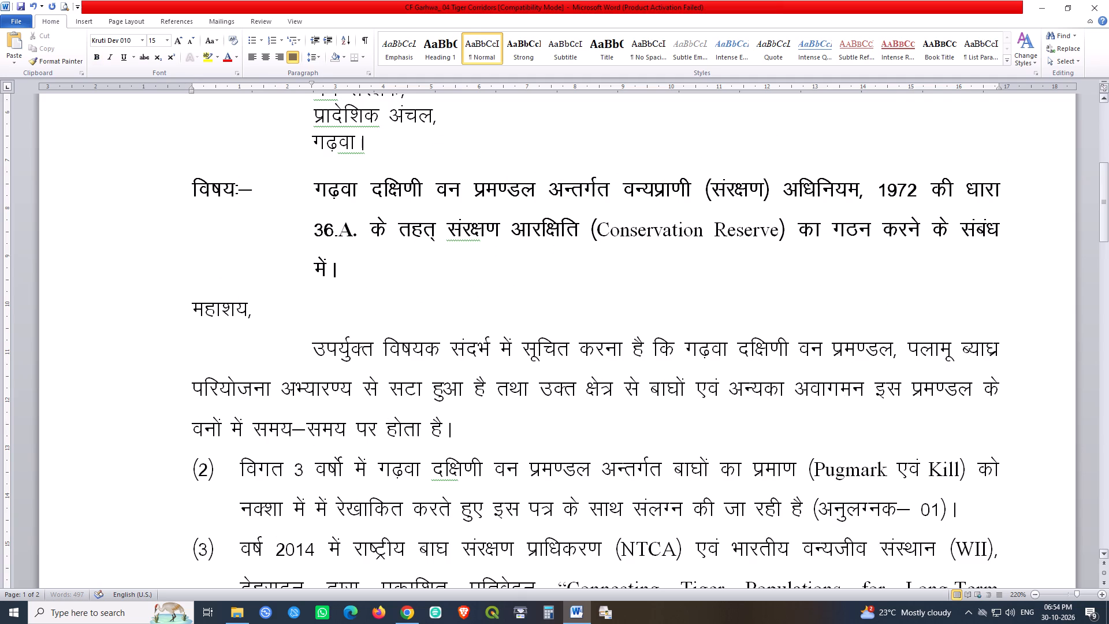
key(space)
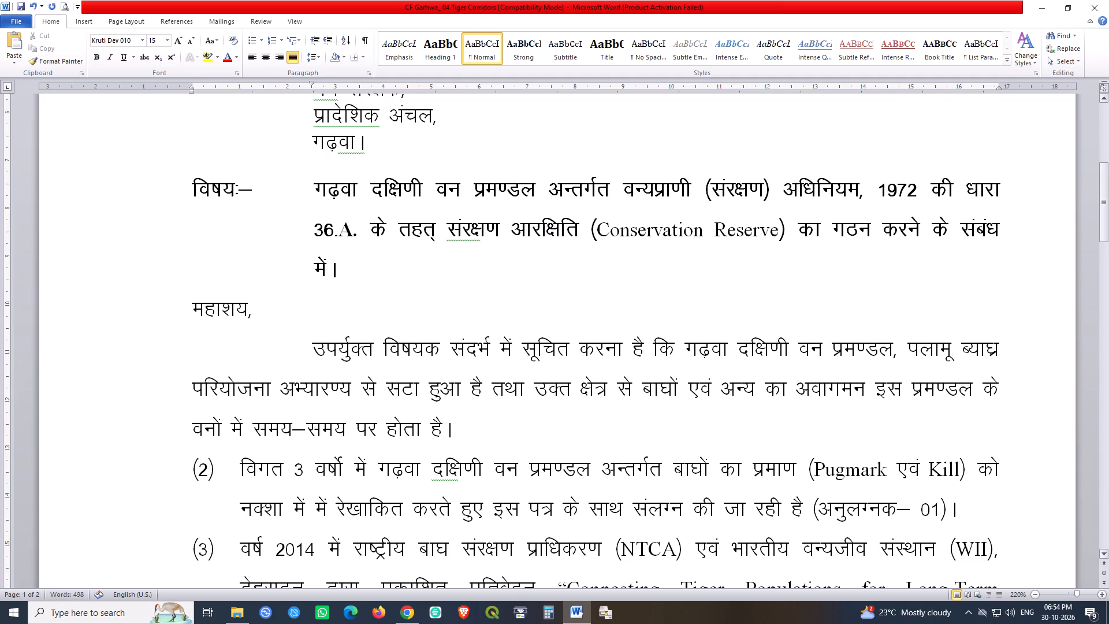
text(oU;)
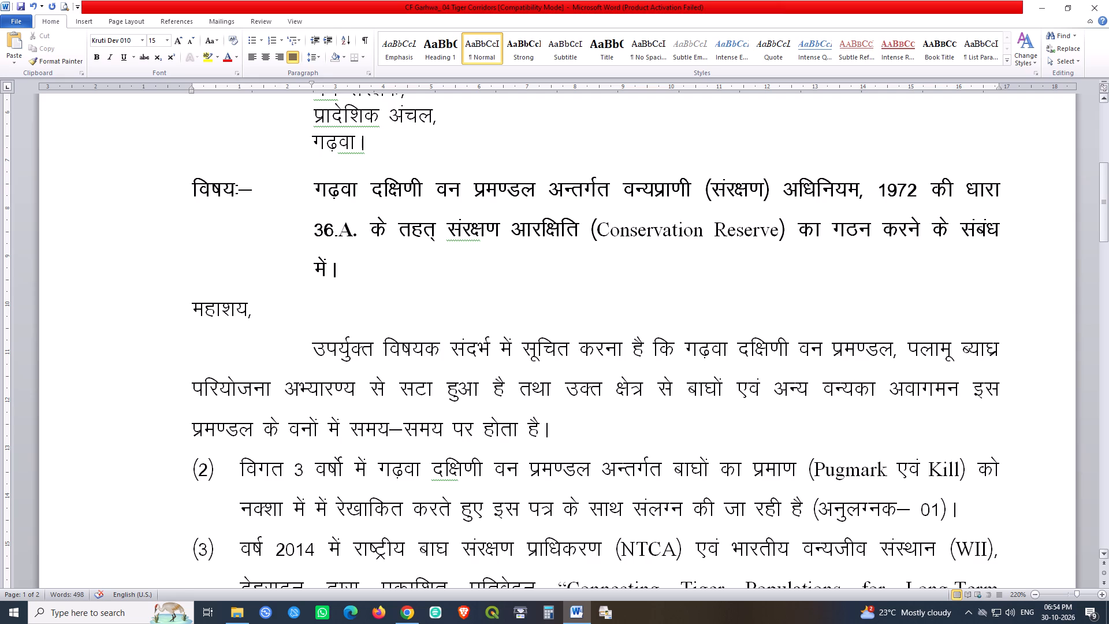
text(thoksa)
key(space)
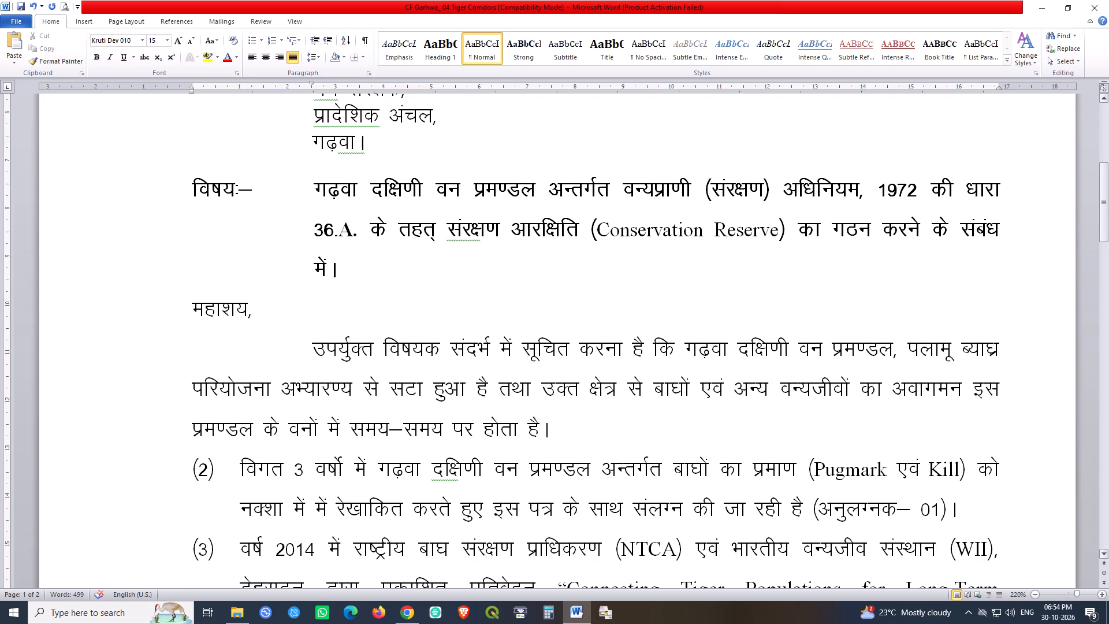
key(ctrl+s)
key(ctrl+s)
Split "वन्यजीवों" into "वन्य जीवों" in the first body paragraph and save the document.
click(812, 388)
key(space)
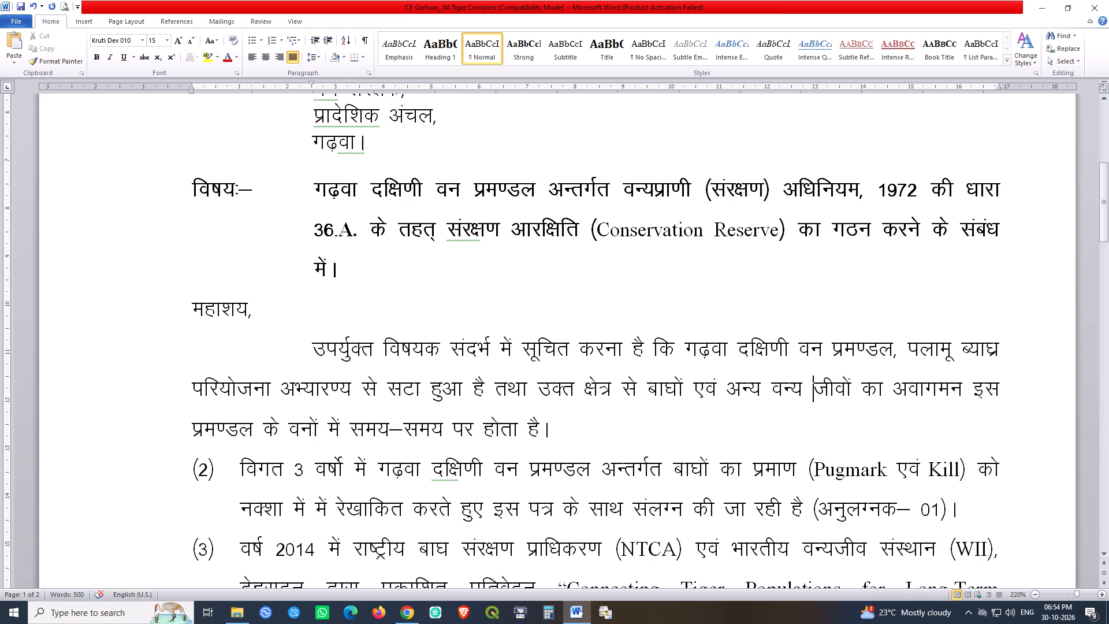
key(ctrl+s)
key(ctrl+s)
key(ctrl+s)
key(ctrl+s)
key(ctrl+s)
key(ctrl+s)
key(ctrl+s)
click(959, 389)
In paragraph (2), replace "करते हुए" after "रेखाकित" with "की गई है, जो" and save the document.
click(550, 427)
click(410, 511)
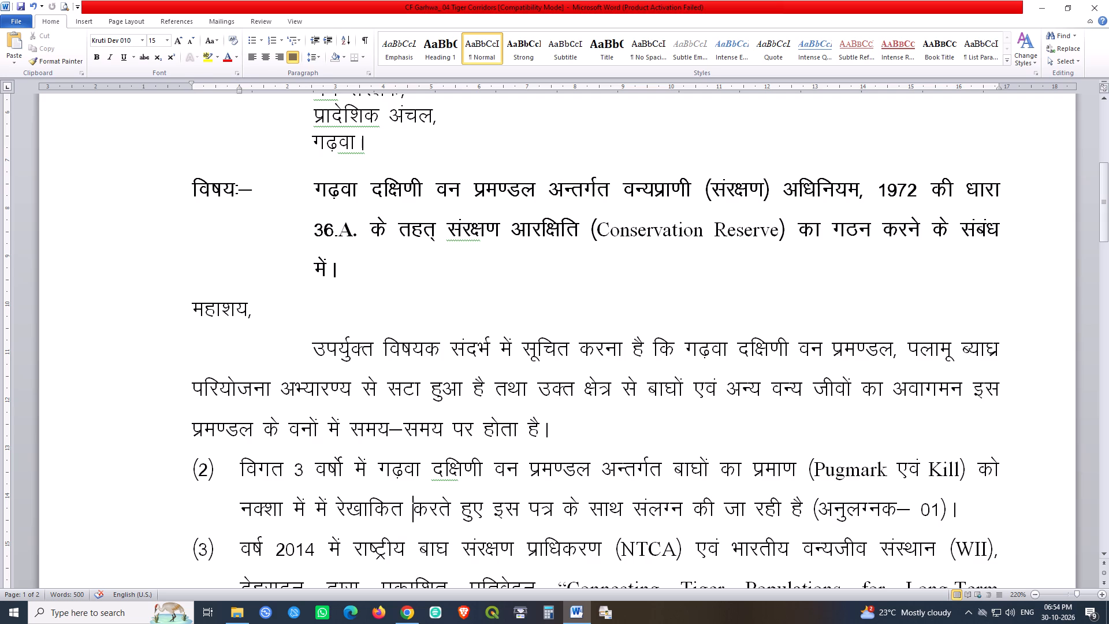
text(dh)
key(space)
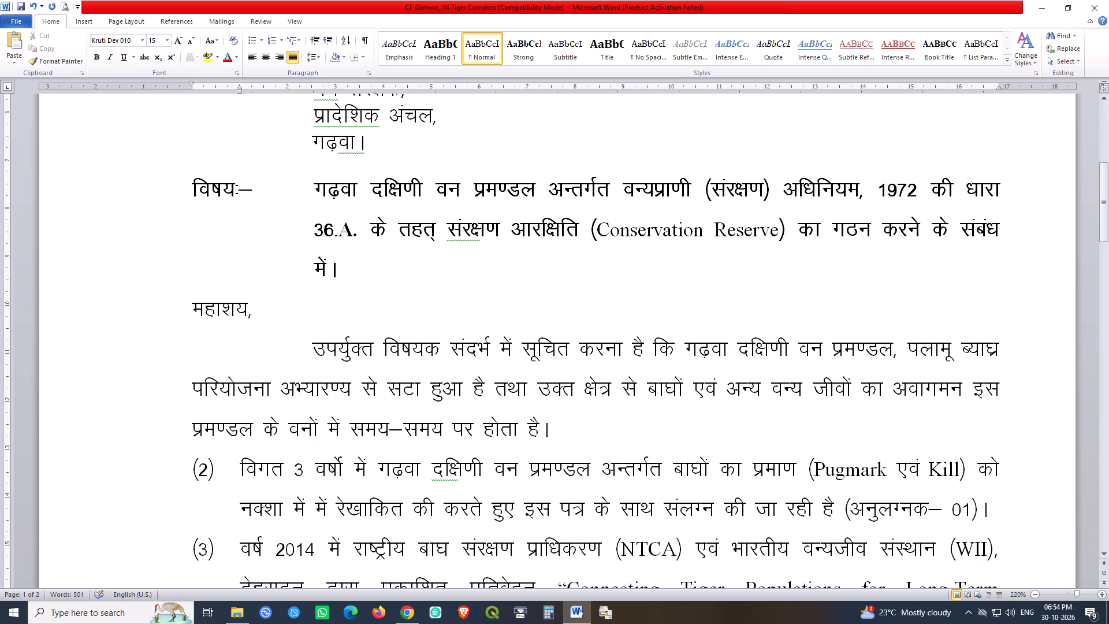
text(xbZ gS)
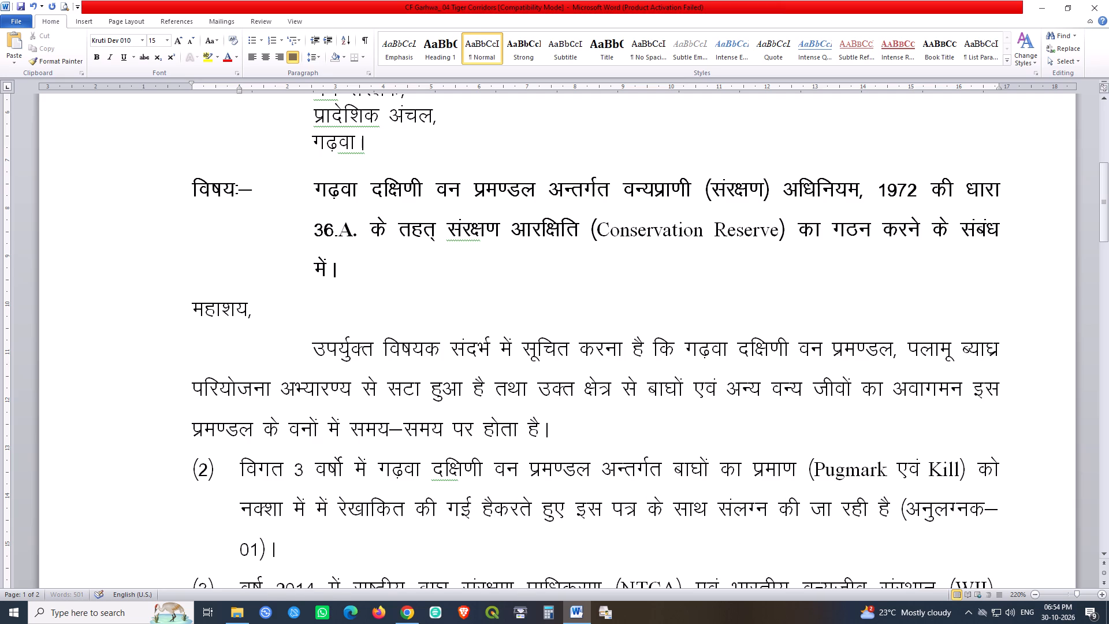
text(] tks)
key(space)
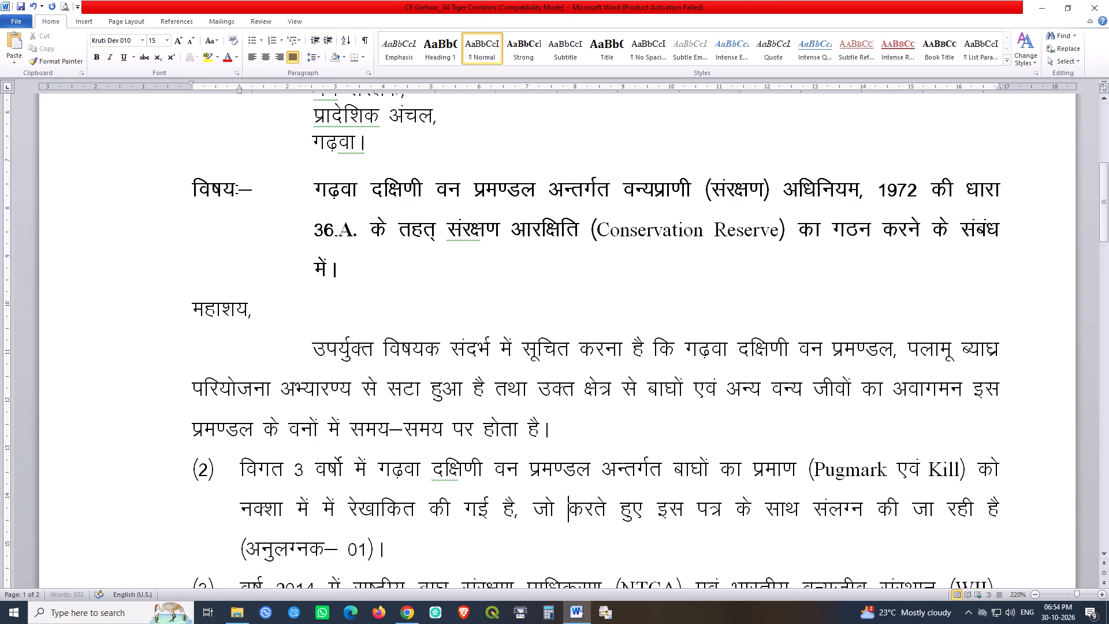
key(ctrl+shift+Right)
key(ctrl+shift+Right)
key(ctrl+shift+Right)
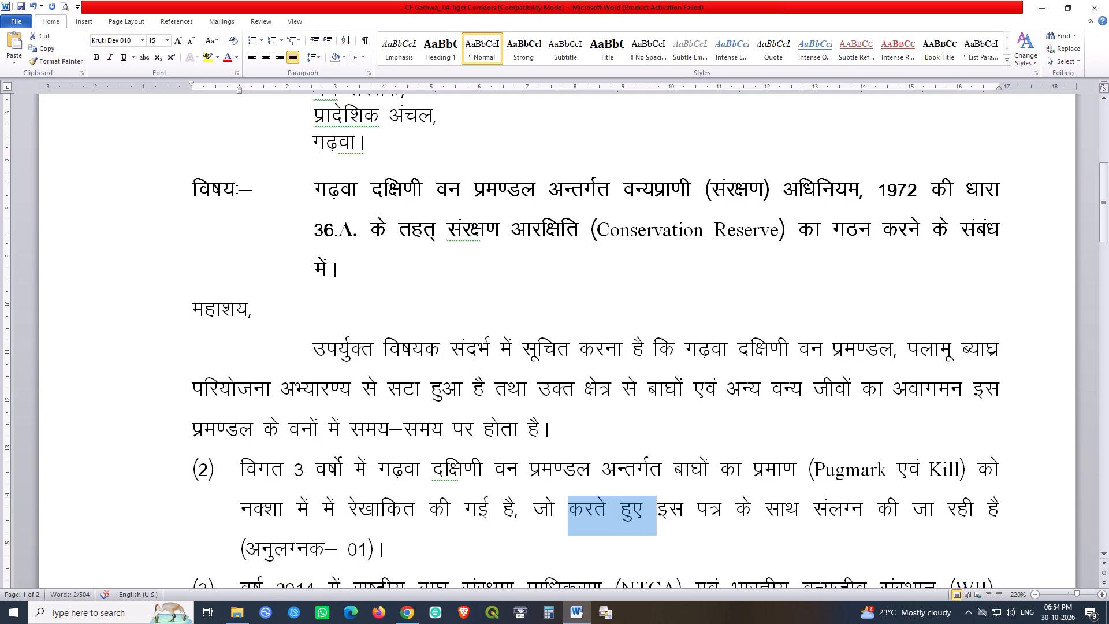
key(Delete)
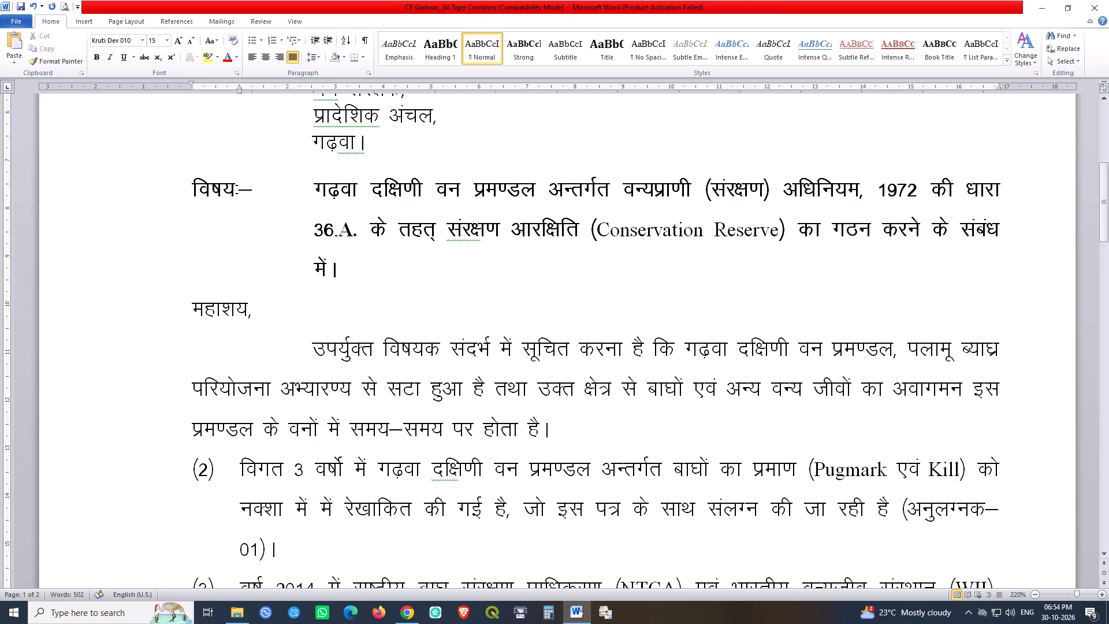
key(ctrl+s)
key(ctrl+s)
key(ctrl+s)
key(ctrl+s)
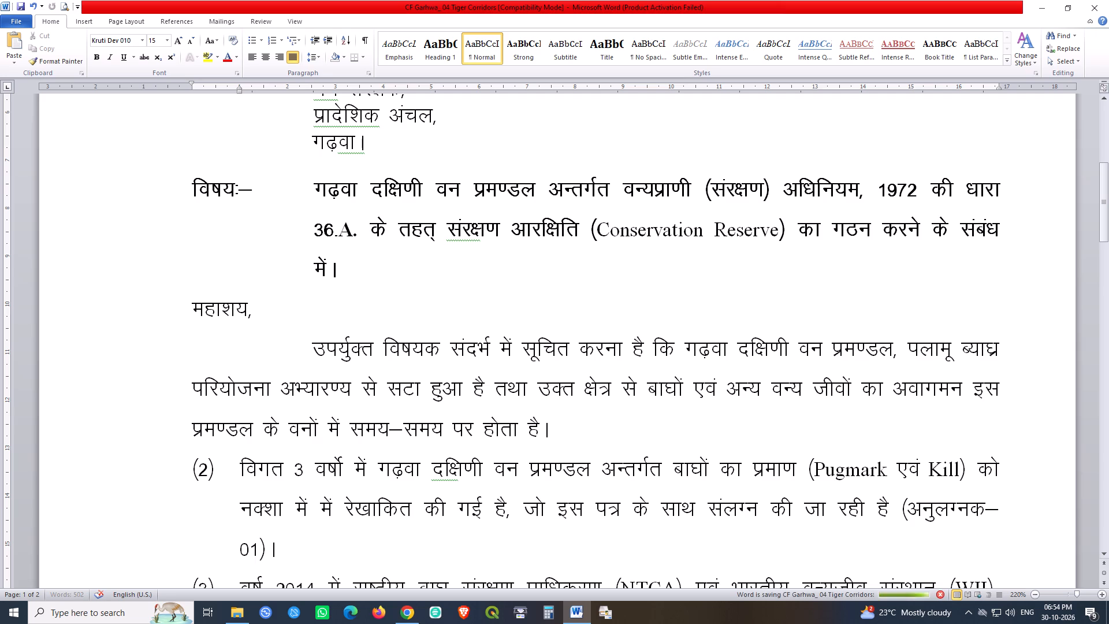
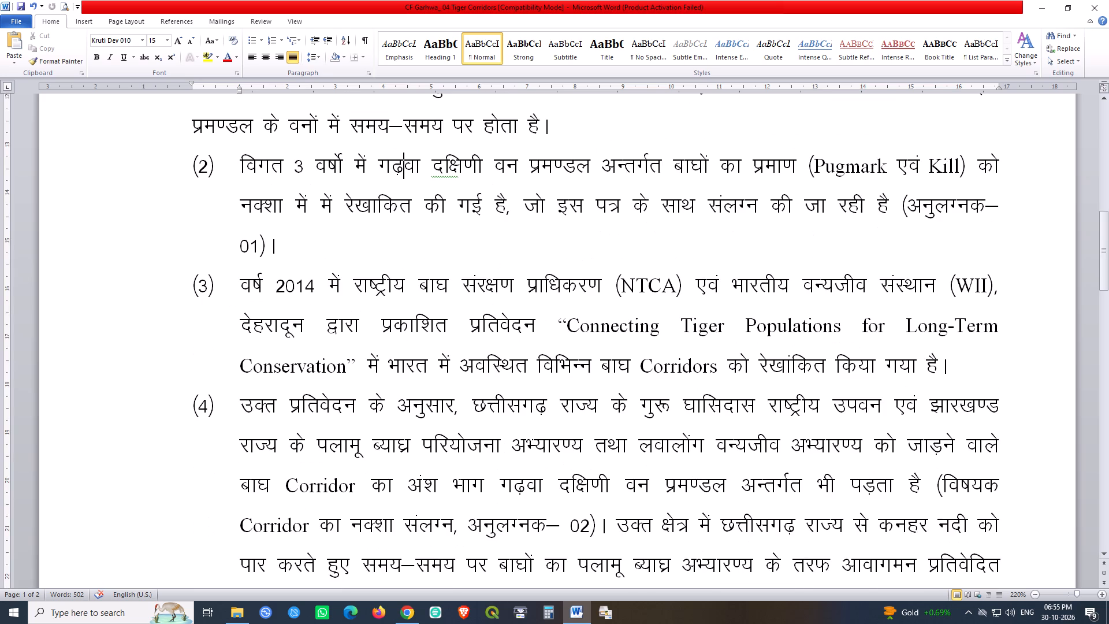
Correct "ब्याघ्र" to "व्याघ्र" after "पलामू" in the second line of item (4).
click(235, 489)
click(384, 447)
key(shift+Left)
key(shift+o)
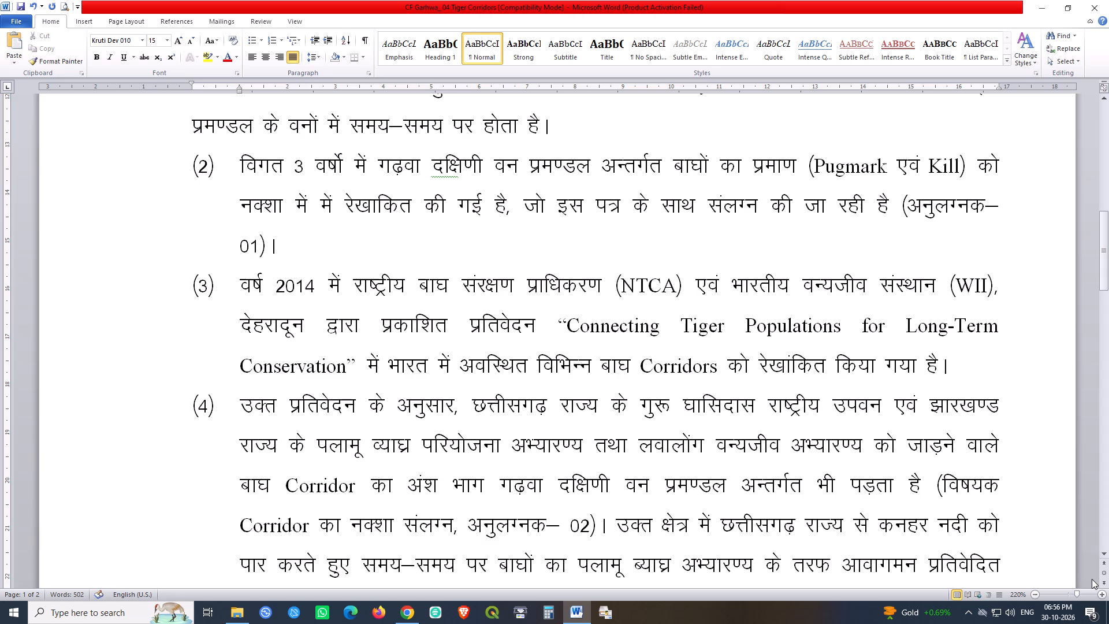
Delete "परियोजना" after "पलामू व्याघ्र" in item (4) and save the document.
key(Right)
key(Right)
key(Right)
key(Right)
key(Right)
key(Right)
key(ctrl+shift+Right)
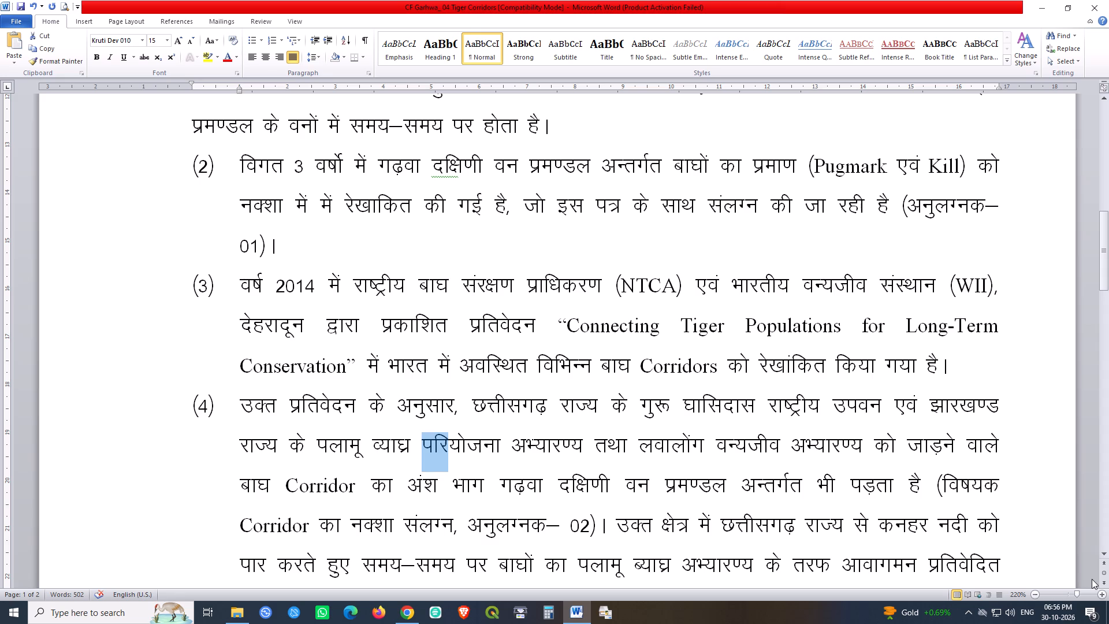
key(ctrl+shift+Right)
key(ctrl+shift+Right)
key(Delete)
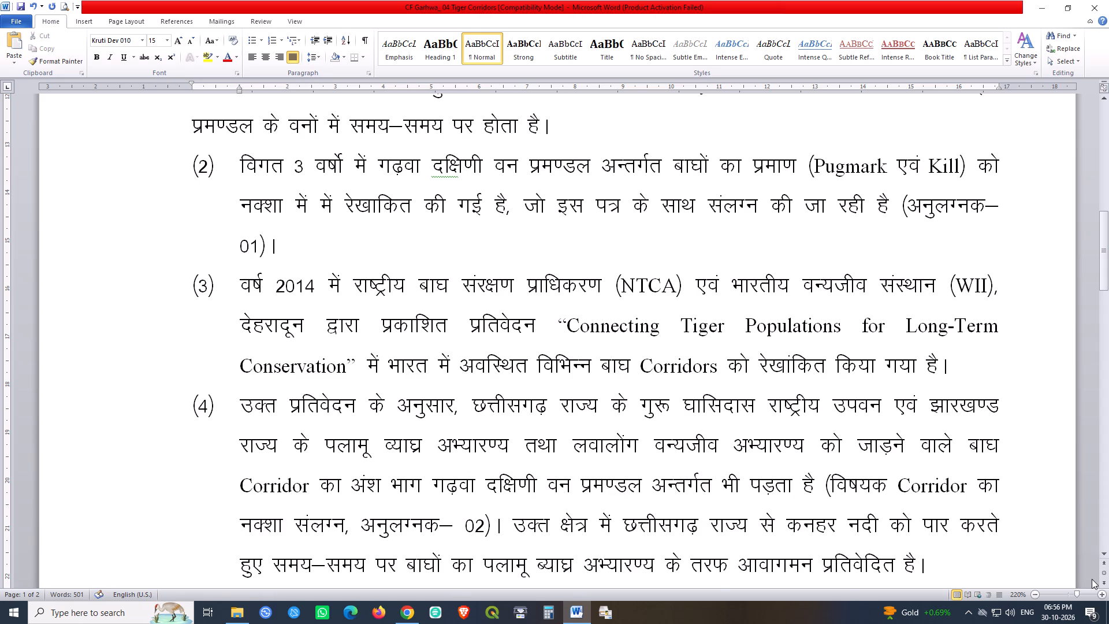
key(ctrl+s)
key(ctrl+s)
key(ctrl+s)
triple_click(20, 6)
triple_click(20, 6)
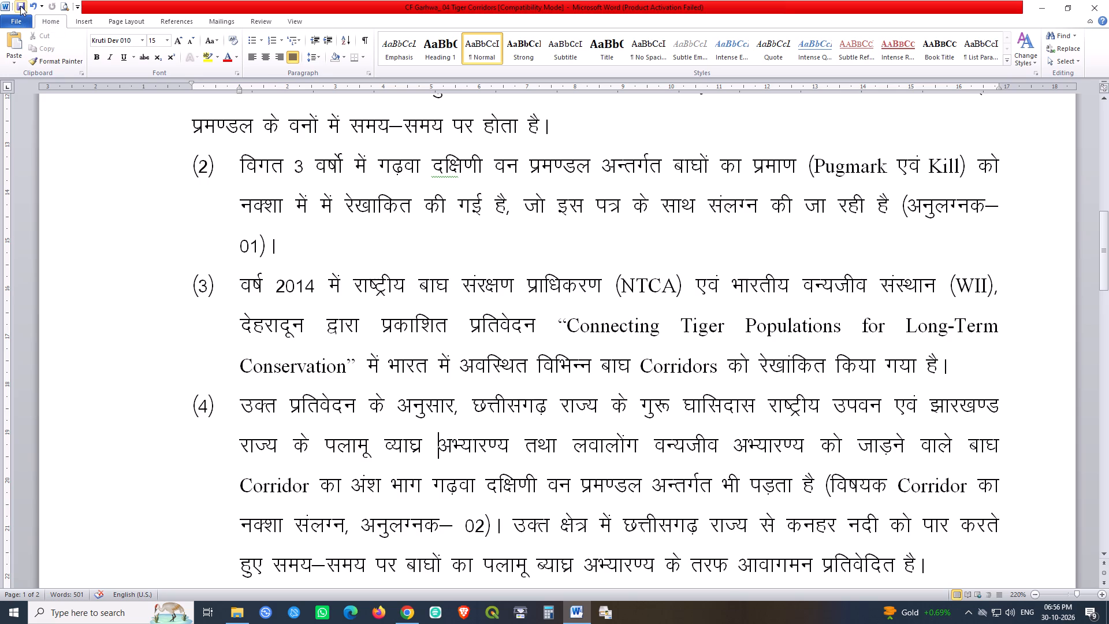
triple_click(20, 6)
double_click(20, 6)
key(ctrl+s)
key(ctrl+s)
key(ctrl+s)
Correct "ब्याघ्र" to "व्याघ्र" in the last line of item (4) and save the document.
click(538, 567)
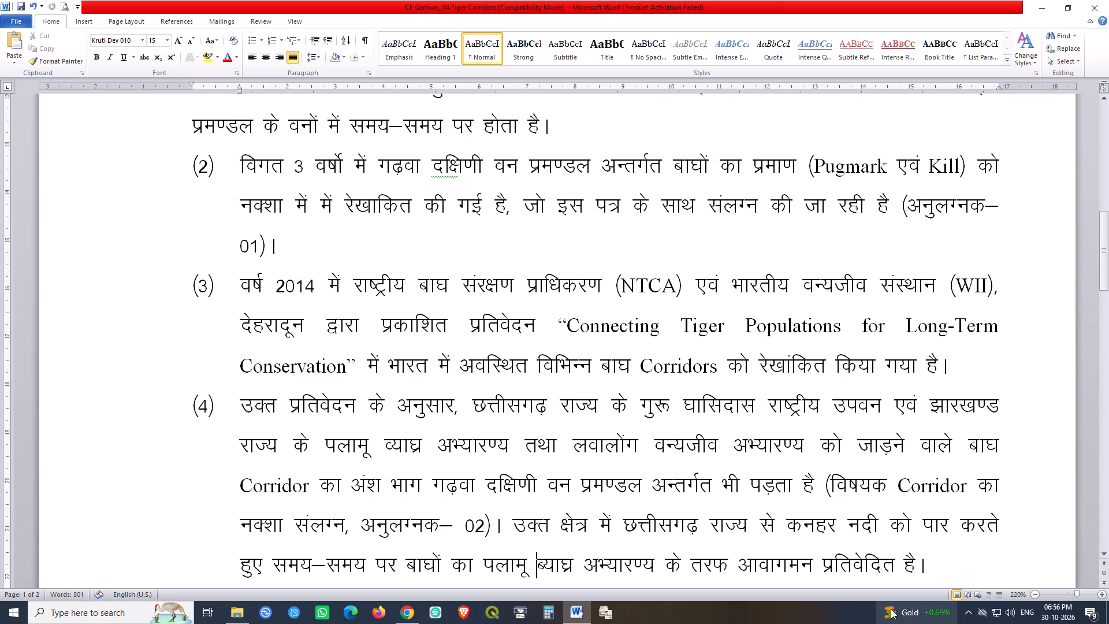
key(shift+Right)
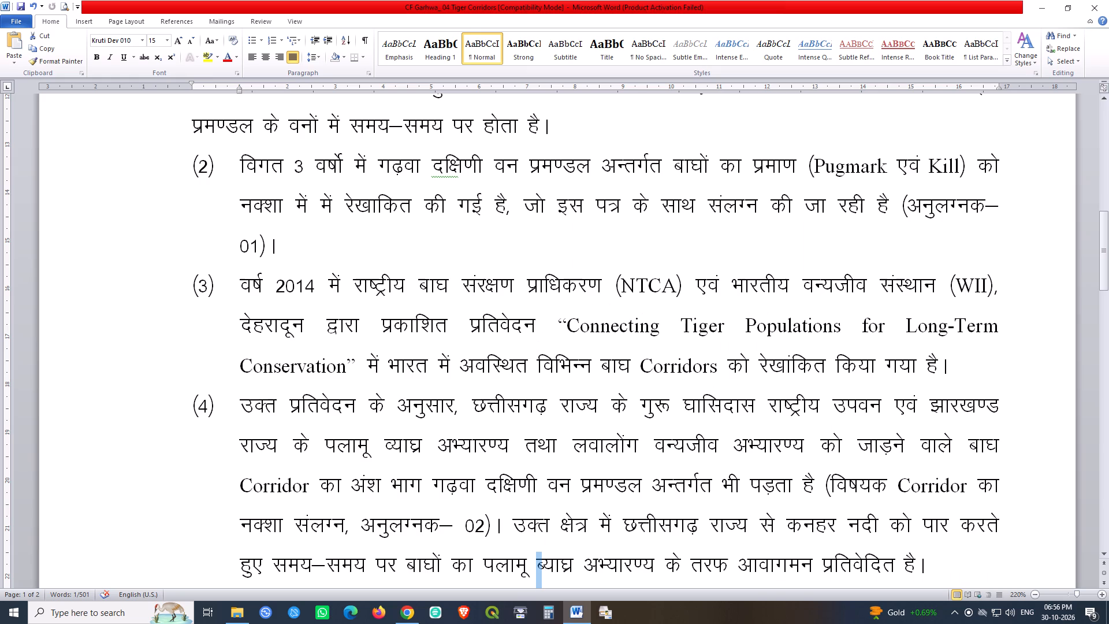
key(shift+o)
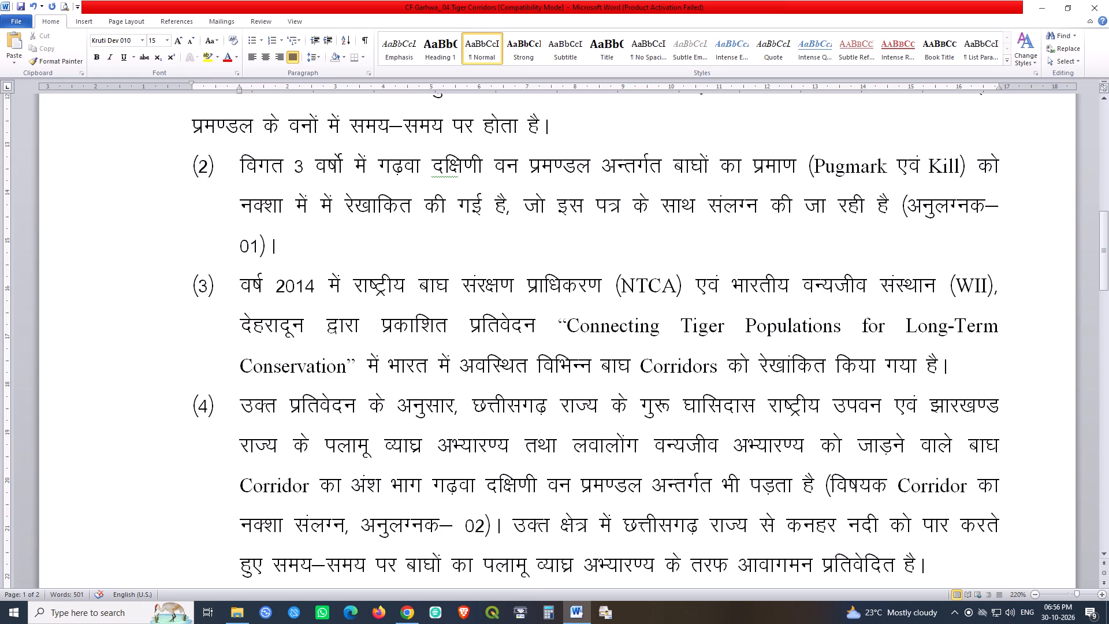
key(ctrl+s)
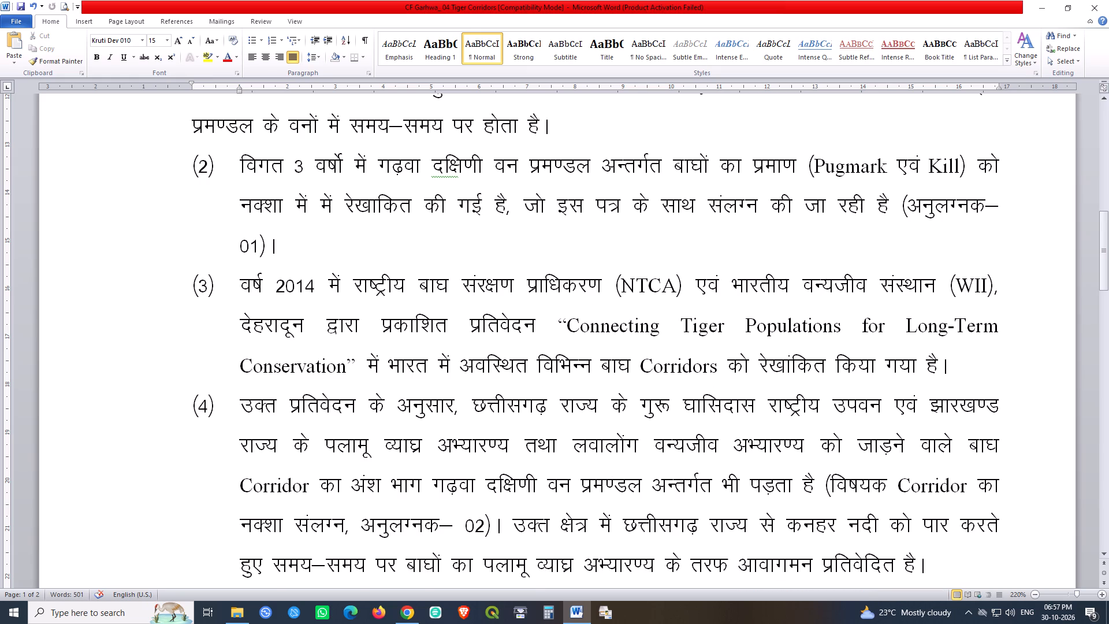
Insert "एवं अन्य जीव" between "जिसको बाघ" and "संरक्षण" in item (6).
scroll(780, 484, down, 3)
scroll(799, 397, down, 6)
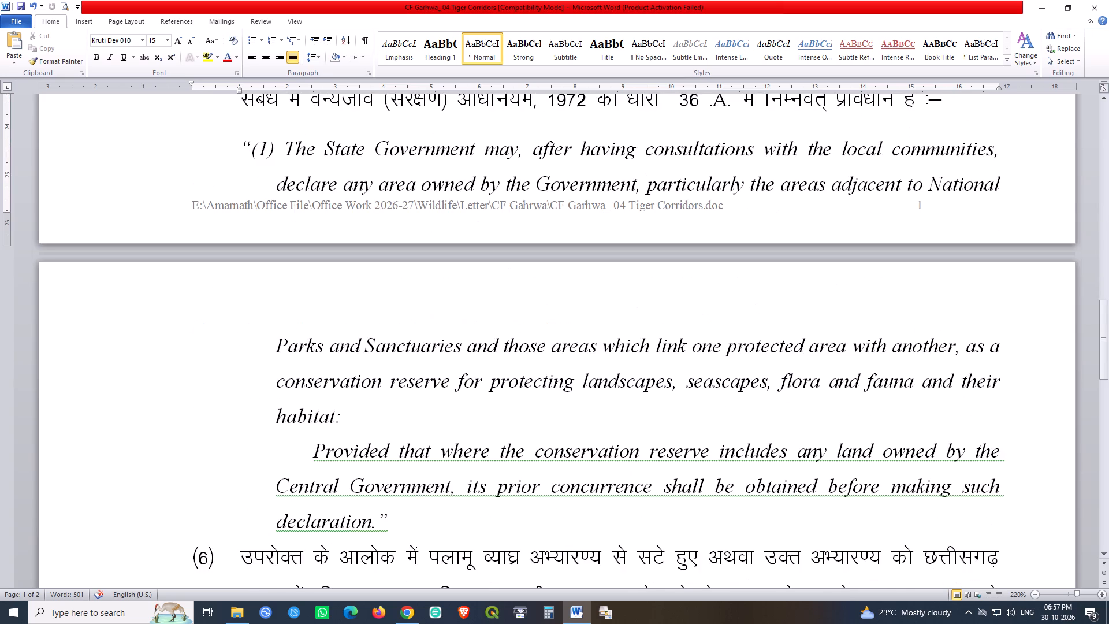
scroll(799, 397, down, 2)
click(500, 441)
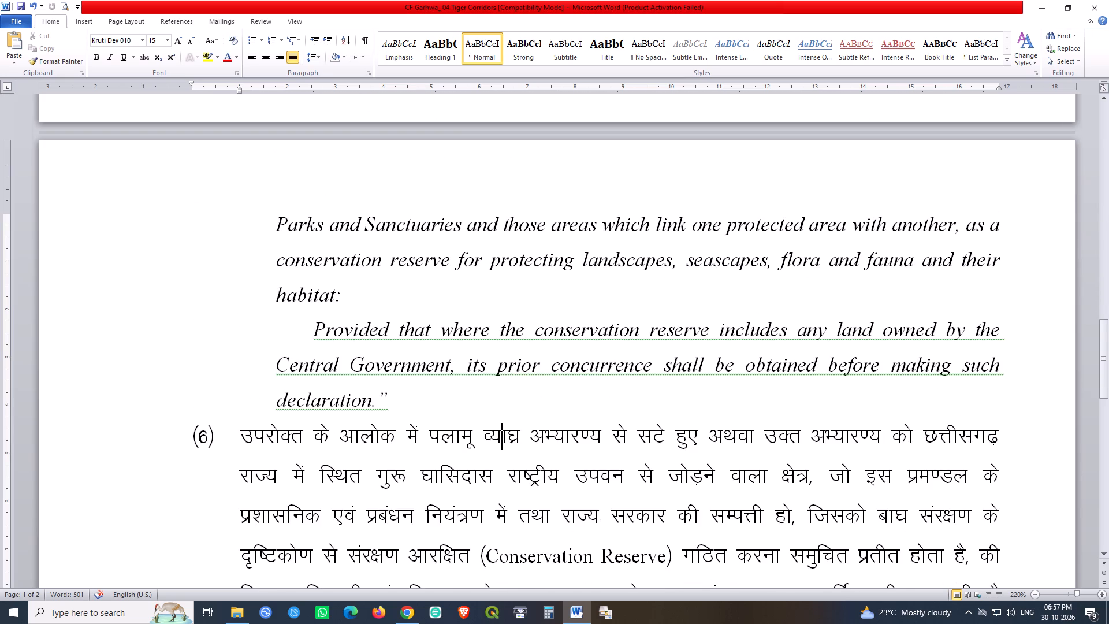
key(ctrl+s)
key(ctrl+s)
key(ctrl+s)
click(877, 517)
key(Right)
key(Right)
key(Right)
key(Right)
key(Right)
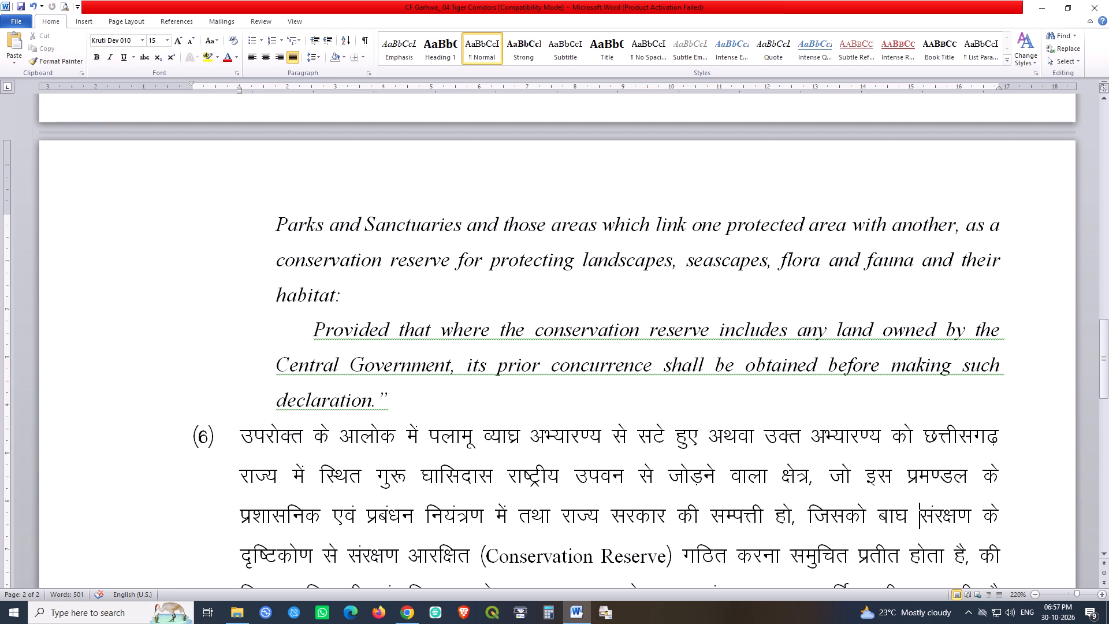
text(,oa vU; tho)
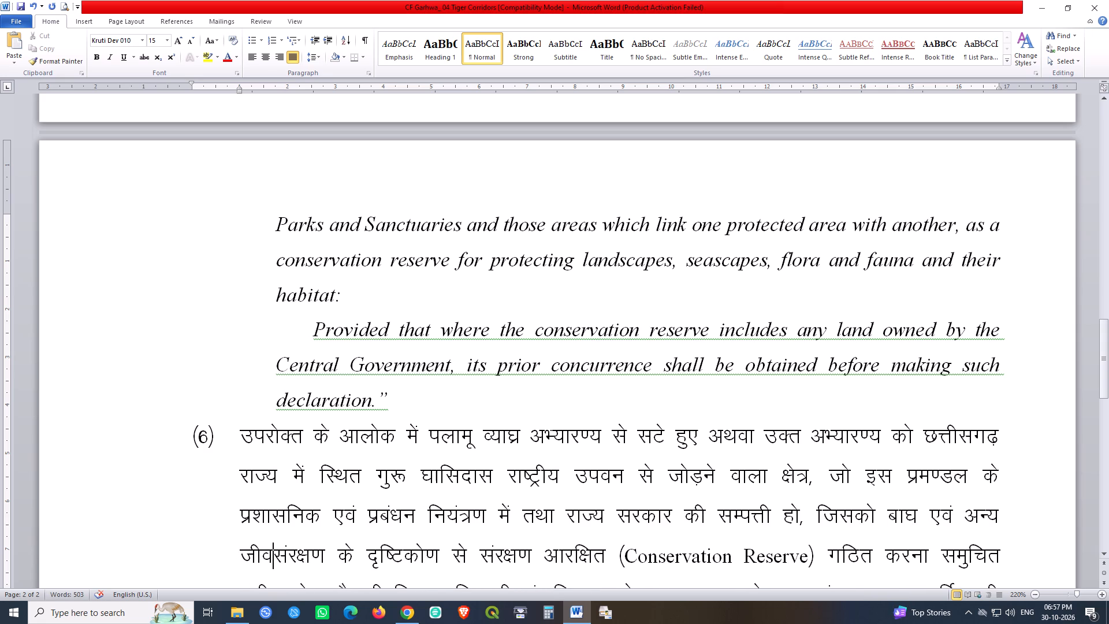
key(space)
Replace "अन्य" with "वन्य" before "जीव संरक्षण" in item (6) and save the document.
key(Left)
key(Left)
key(Left)
key(Left)
key(Left)
key(ctrl+shift+Left)
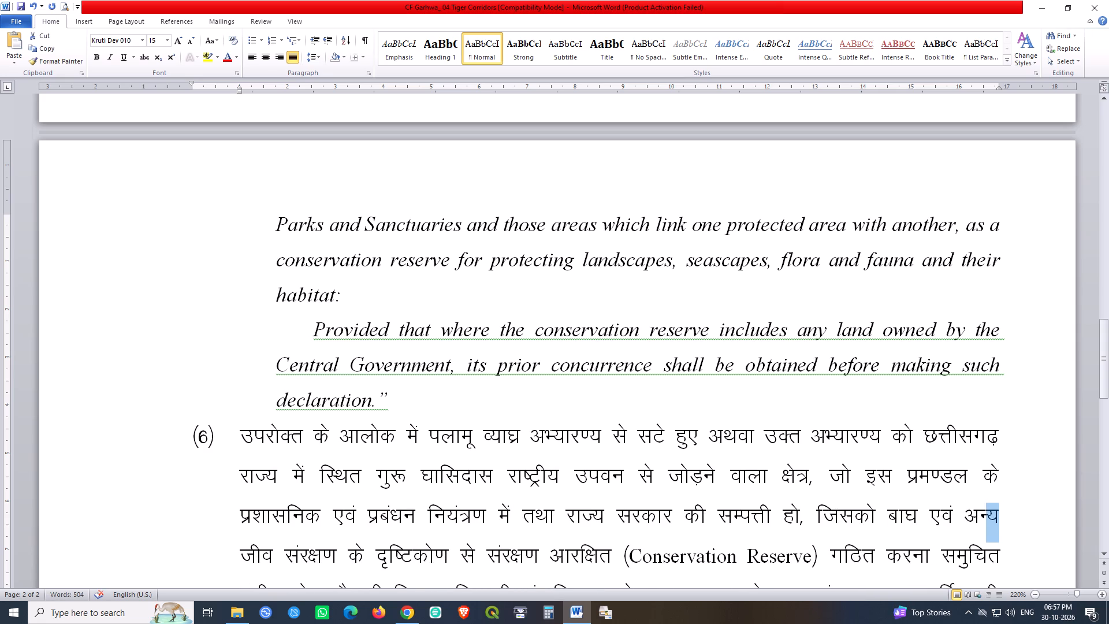
key(ctrl+shift+Left)
text(oU;)
key(ctrl+s)
key(ctrl+s)
key(ctrl+s)
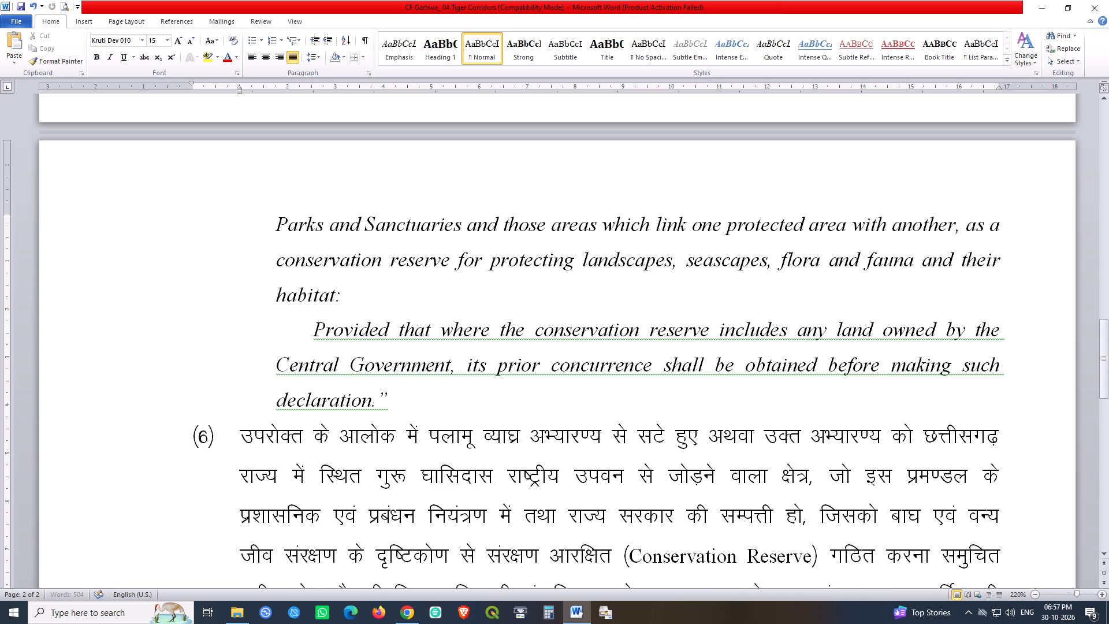
key(ctrl+s)
key(ctrl+s)
key(ctrl+s)
key(ctrl+s)
Join "वन्य जीव" into the single word "वन्यजीव" in item (6).
click(334, 558)
key(Left)
key(Left)
key(Left)
key(Left)
key(Left)
key(Left)
key(Left)
key(Left)
key(Left)
key(Left)
key(Left)
key(BackSpace)
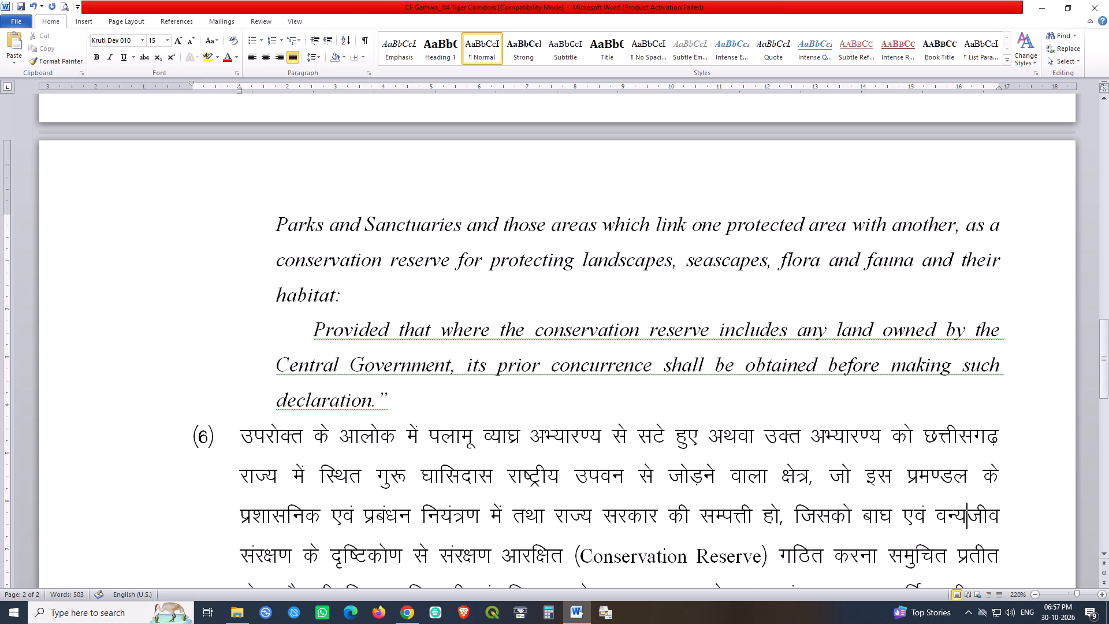
click(303, 552)
Replace "गठित" with "घोषित" after "(Conservation Reserve)" in item (6) and save the document.
drag(782, 560, 821, 559)
text(?kksf'kRk)
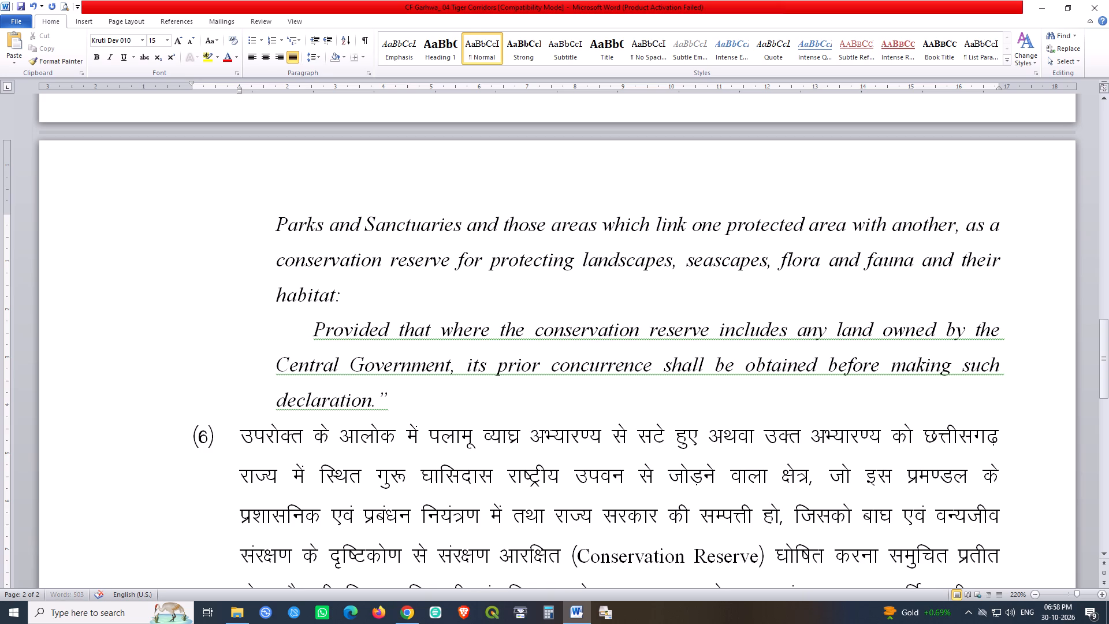
key(ctrl+s)
key(ctrl+s)
key(ctrl+s)
Insert "के" between "प्रावधान" and "अनुसार" in item (7) and save the document.
scroll(664, 550, down, 3)
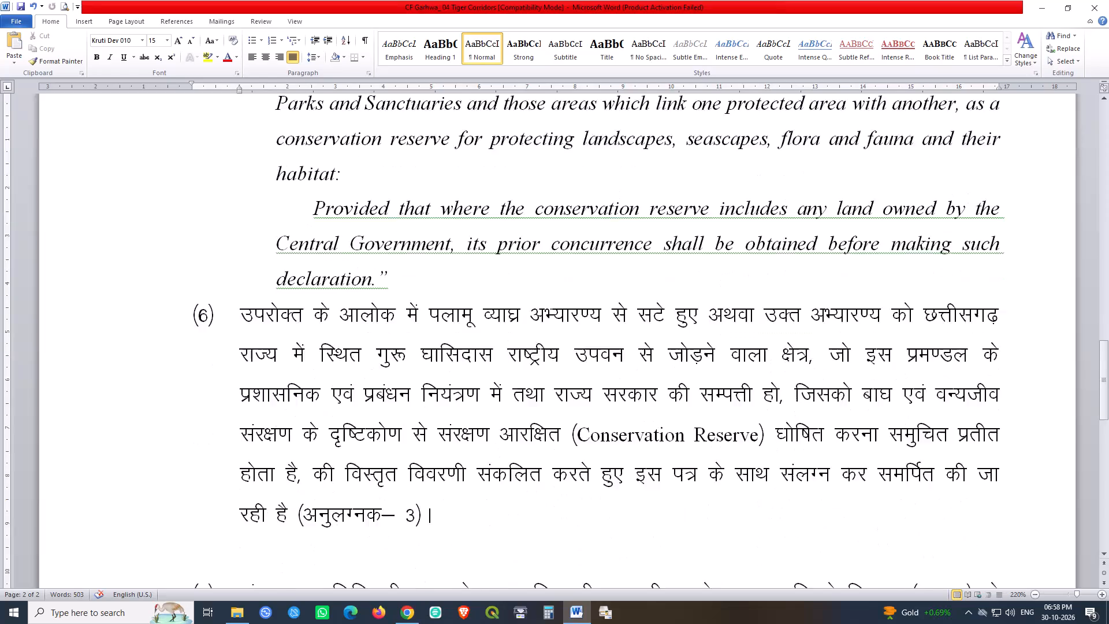
scroll(500, 448, down, 3)
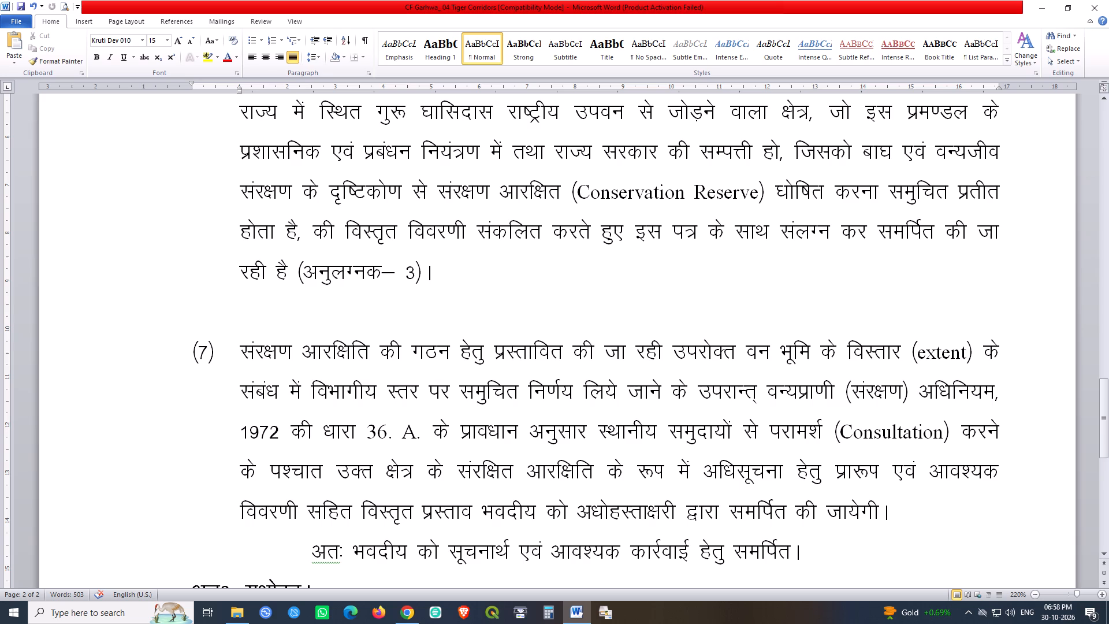
click(520, 427)
key(space)
text(ds)
key(ctrl+s)
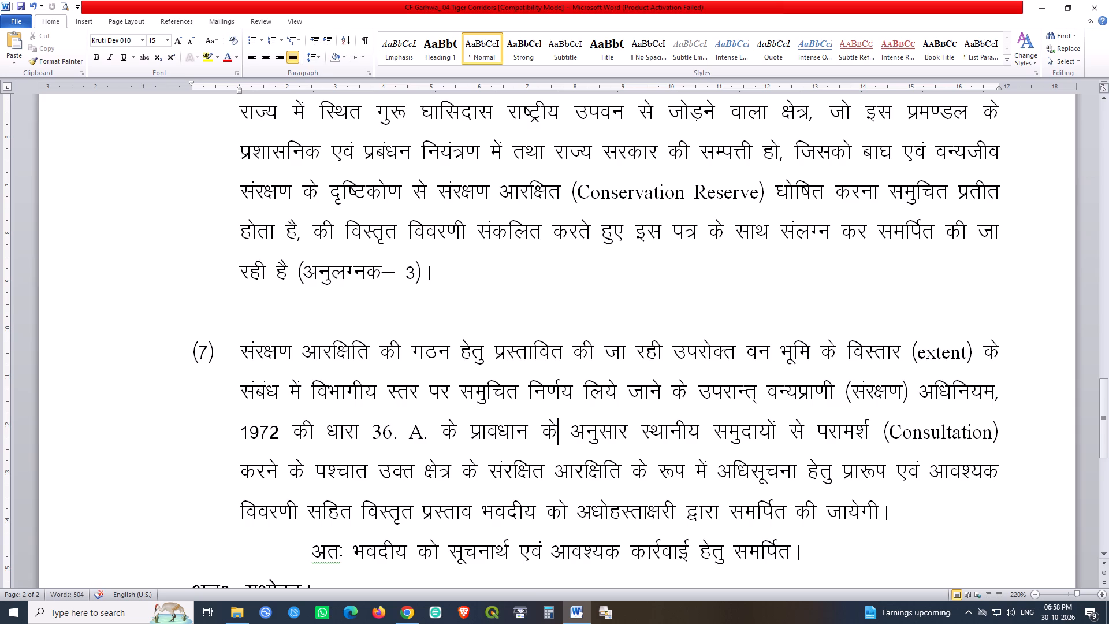
Add a comma after "(Consultation)" in item (7).
click(1006, 432)
key(Left)
text(])
key(space)
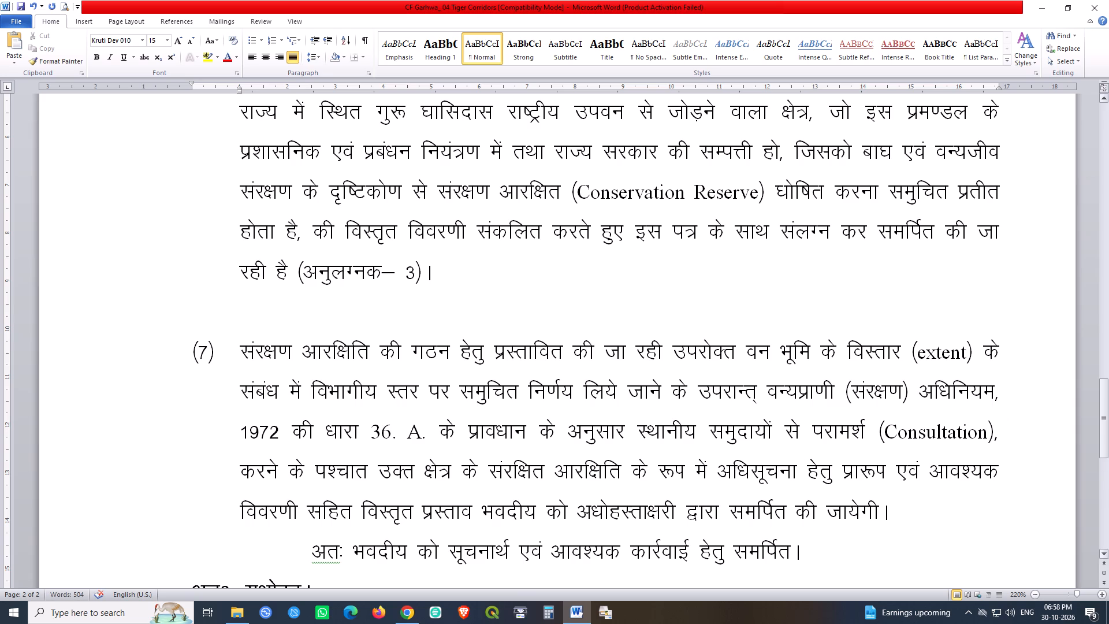
key(space)
key(space)
key(Left)
key(Left)
Insert "DGPS सर्वे एवं स्थलीय सत्यापन" before "करने के पश्चात" in item (7) and save the document.
key(ctrl+space)
key(shift+g)
key(BackSpace)
text(DGPS)
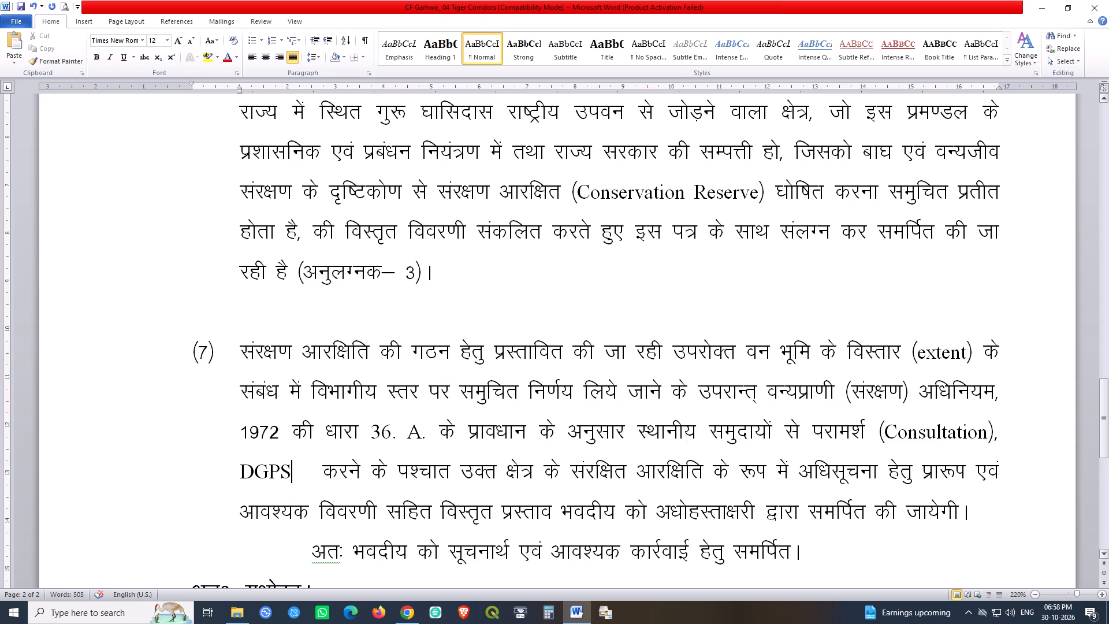
key(Right)
text(losZ)
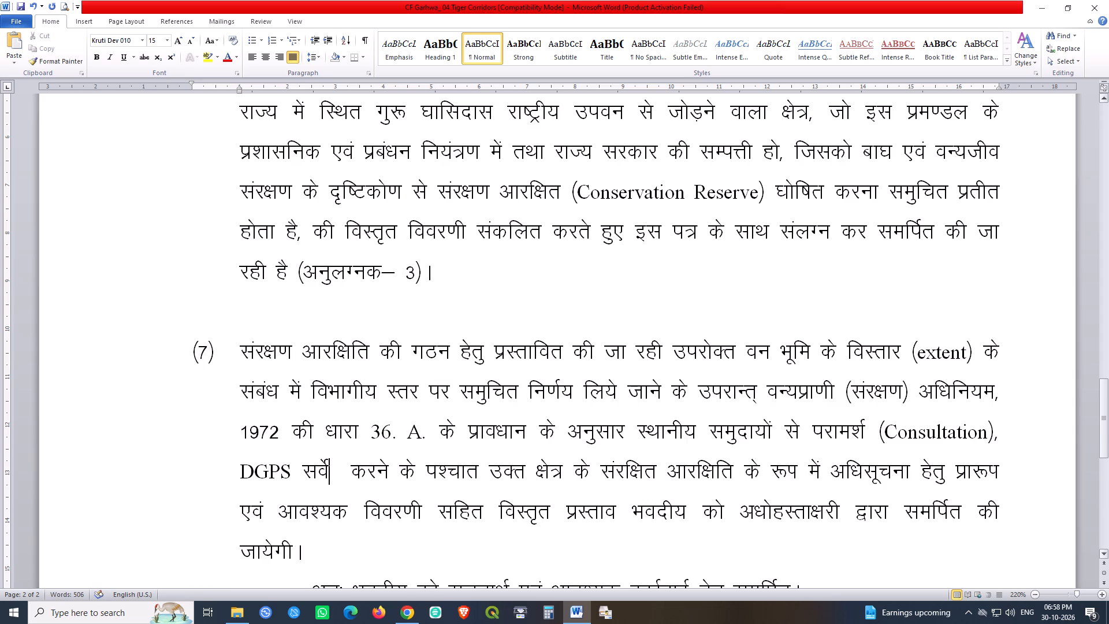
key(space)
text(,oa LFkyh; lR;kiu)
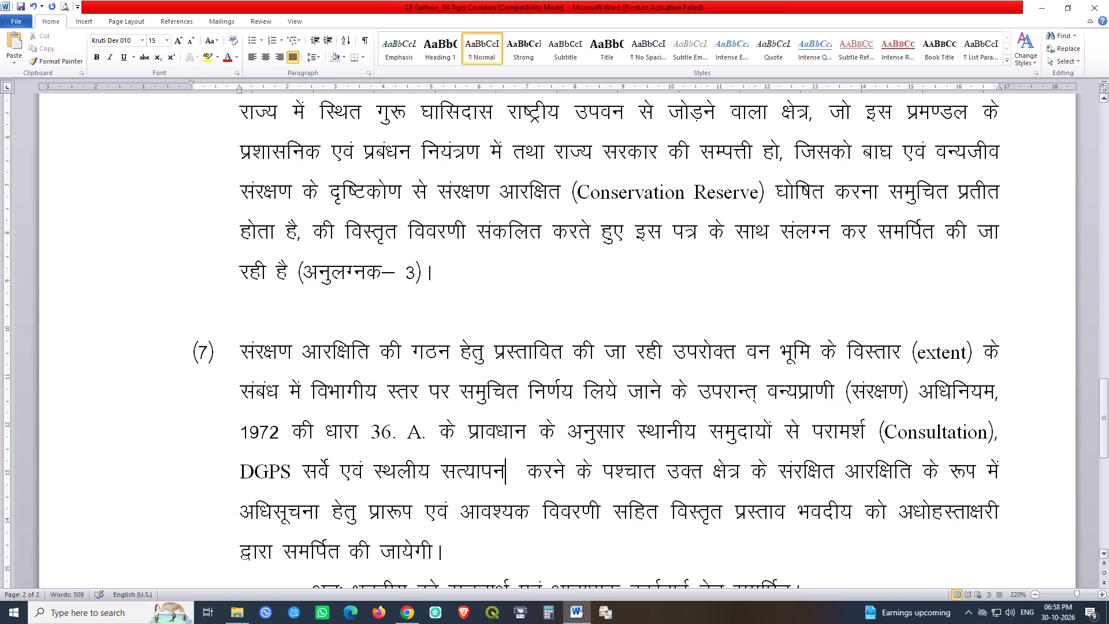
key(Right)
key(Delete)
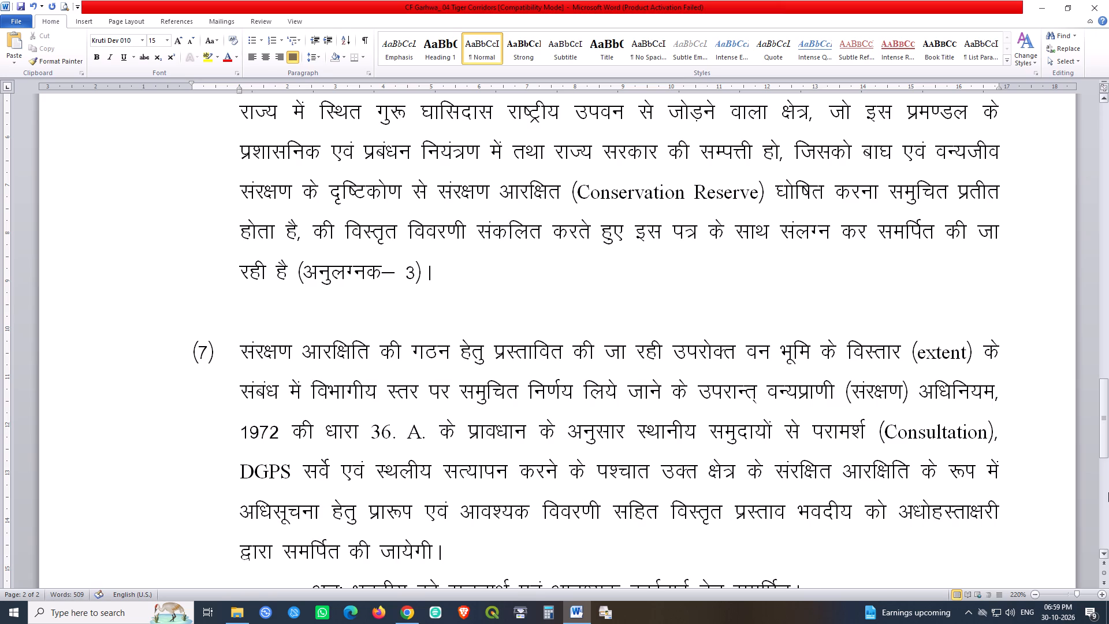
key(ctrl+s)
key(ctrl+s)
key(ctrl+s)
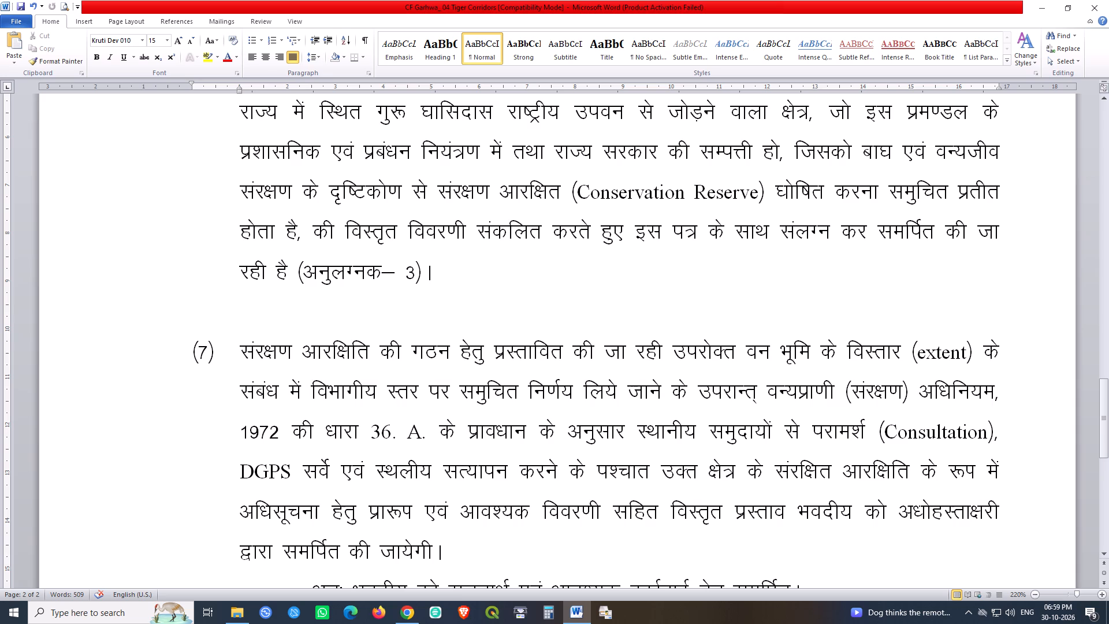
Change "के" to "को" after "उक्त क्षेत्र" in item (7) and save the document.
click(760, 473)
key(Left)
key(Right)
key(Right)
key(k)
key(BackSpace)
key(Left)
key(k)
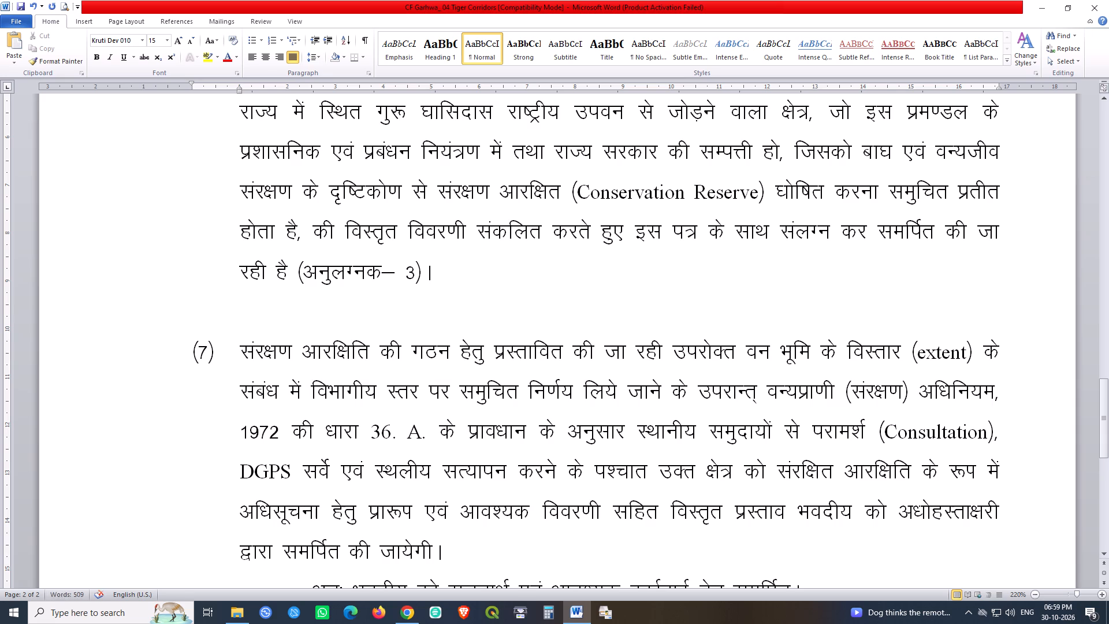
key(ctrl+s)
key(ctrl+s)
key(ctrl+s)
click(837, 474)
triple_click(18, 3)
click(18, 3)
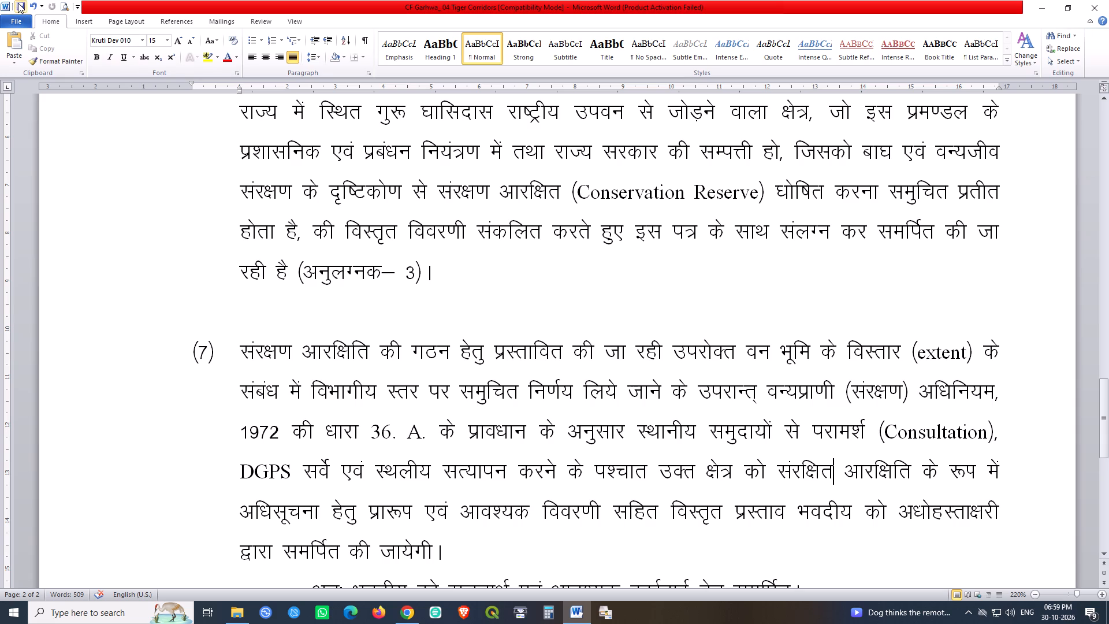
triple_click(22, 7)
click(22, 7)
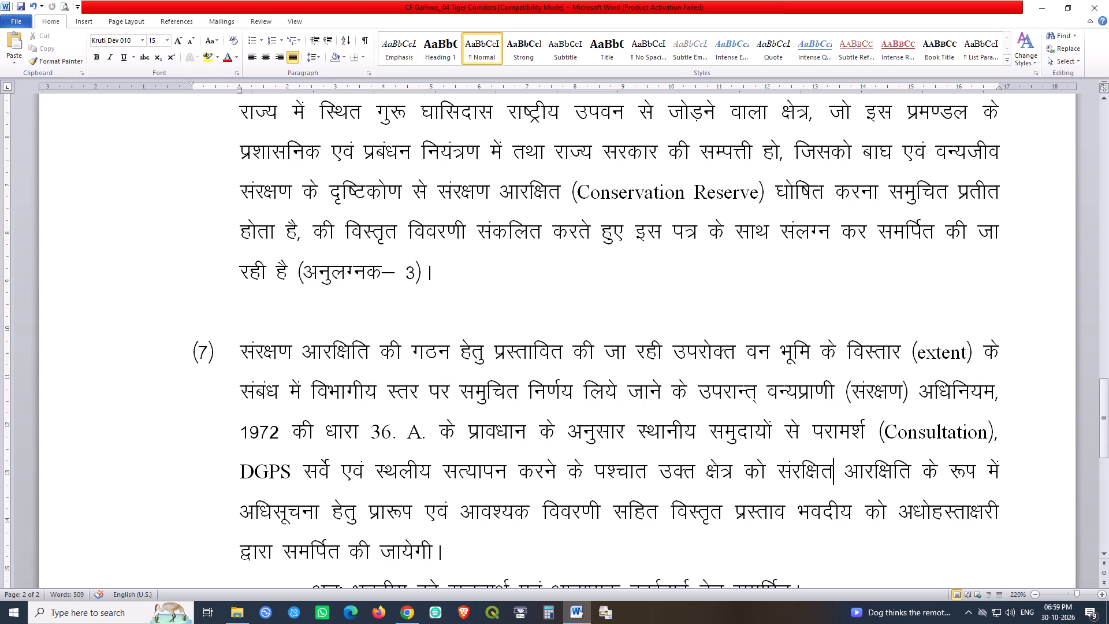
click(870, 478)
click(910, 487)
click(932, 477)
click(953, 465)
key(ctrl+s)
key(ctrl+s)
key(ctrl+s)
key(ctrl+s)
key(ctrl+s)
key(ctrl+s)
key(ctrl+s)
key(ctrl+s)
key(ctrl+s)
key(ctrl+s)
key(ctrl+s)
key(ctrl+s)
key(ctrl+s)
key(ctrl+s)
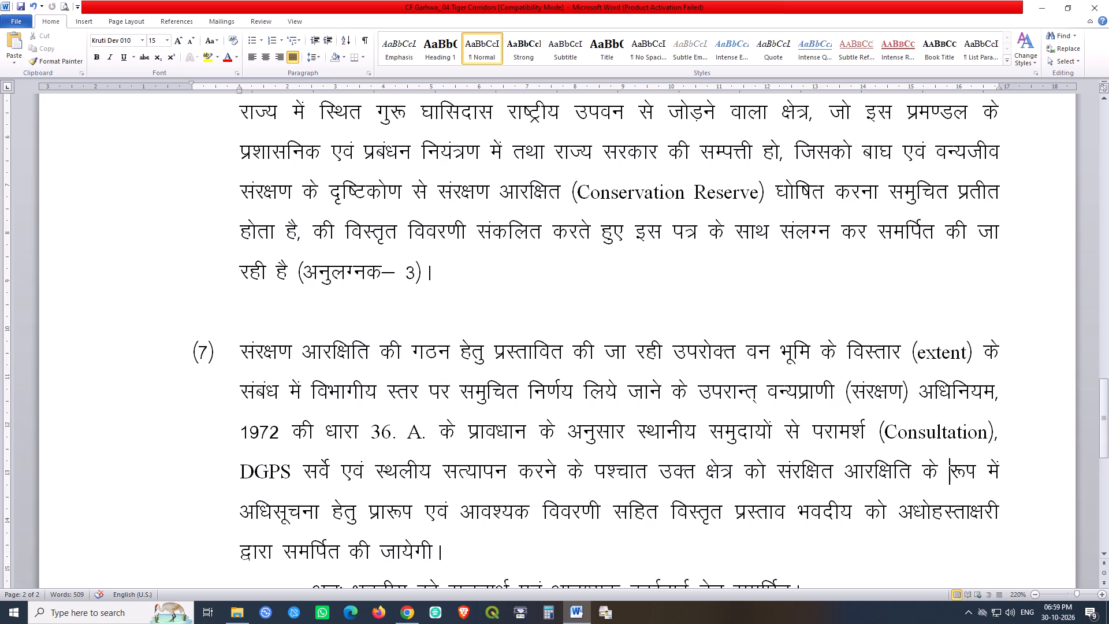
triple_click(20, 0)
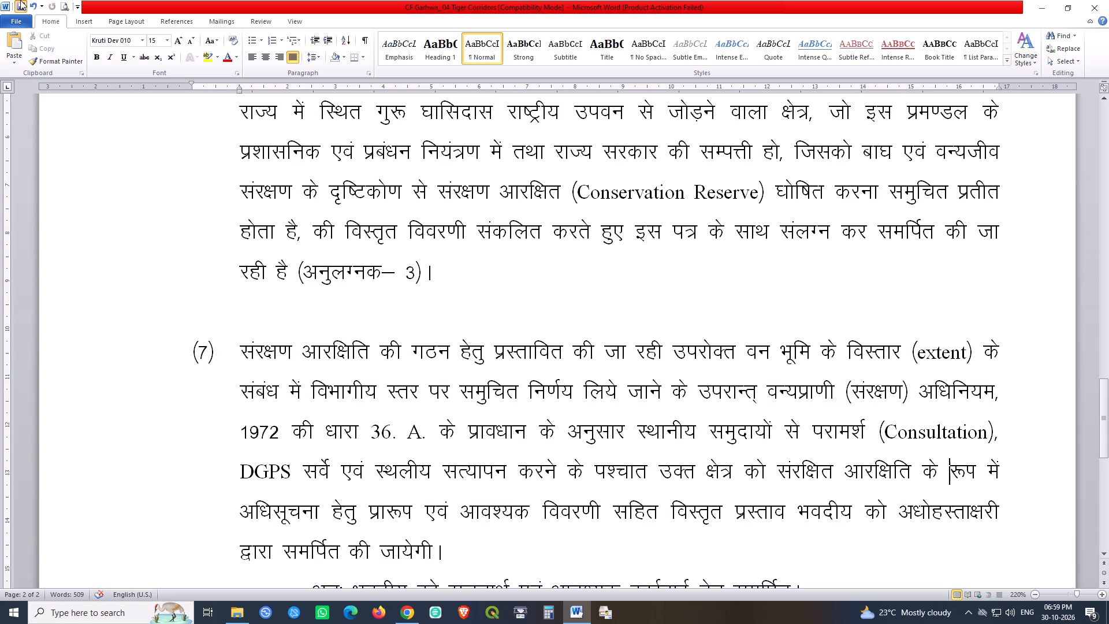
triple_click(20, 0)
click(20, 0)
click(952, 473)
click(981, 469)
Reread item (7) from the DGPS survey wording through the clause on submitting the detailed proposal.
scroll(604, 497, down, 3)
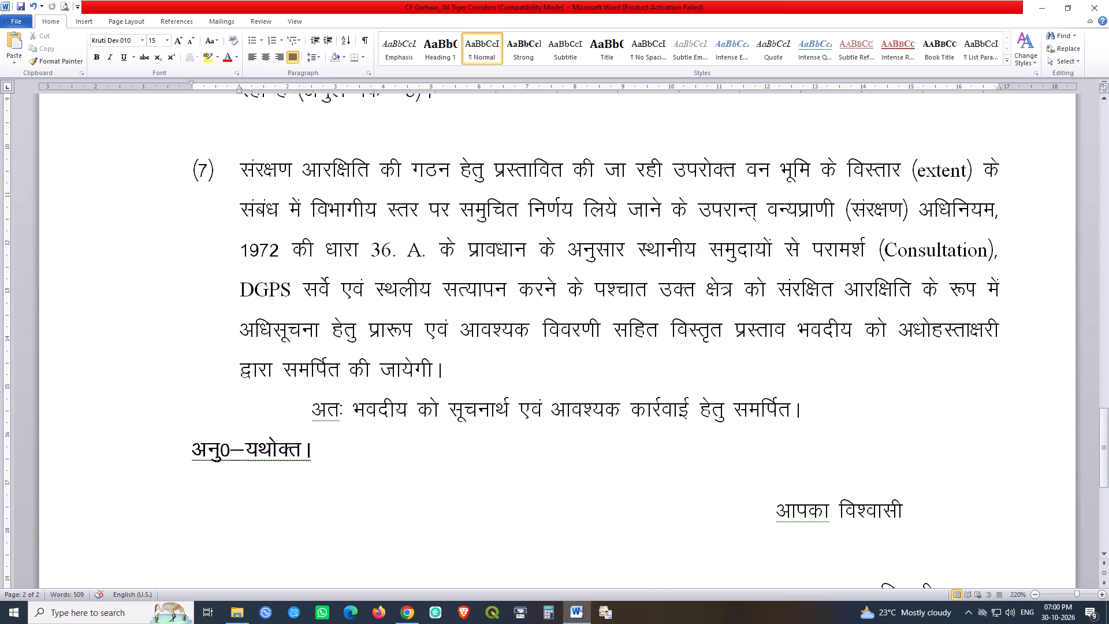
click(592, 301)
click(446, 295)
click(516, 290)
click(662, 289)
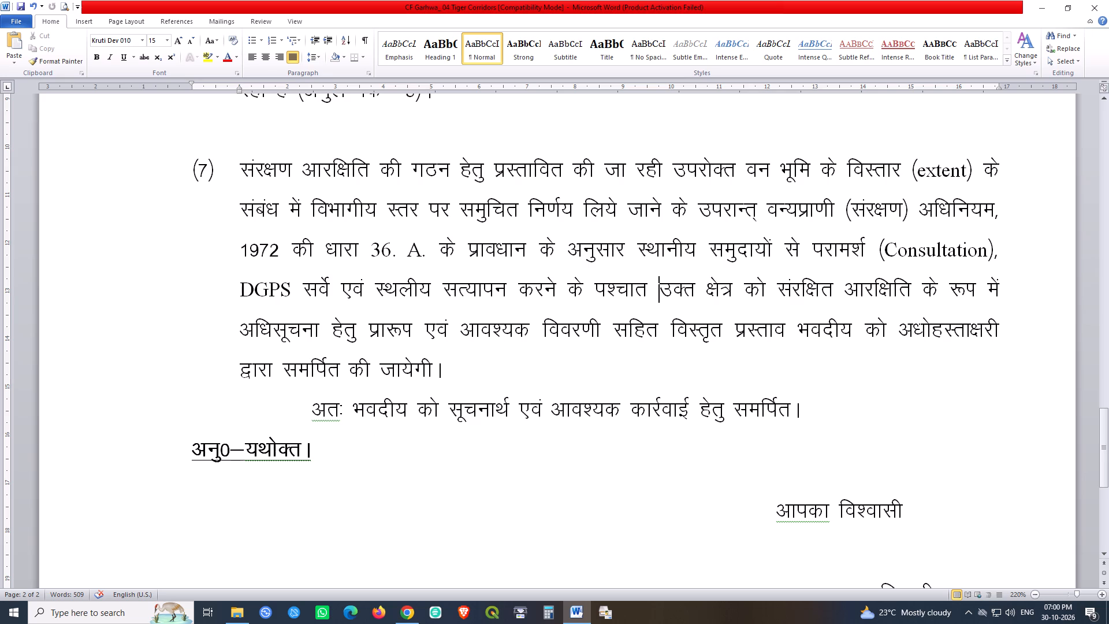
click(773, 283)
click(784, 336)
Delete "अधोहस्ताक्षरी द्वारा" between "भवदीय को" and "समर्पित की जायेगी" in item (7).
click(970, 336)
drag(898, 335, 994, 336)
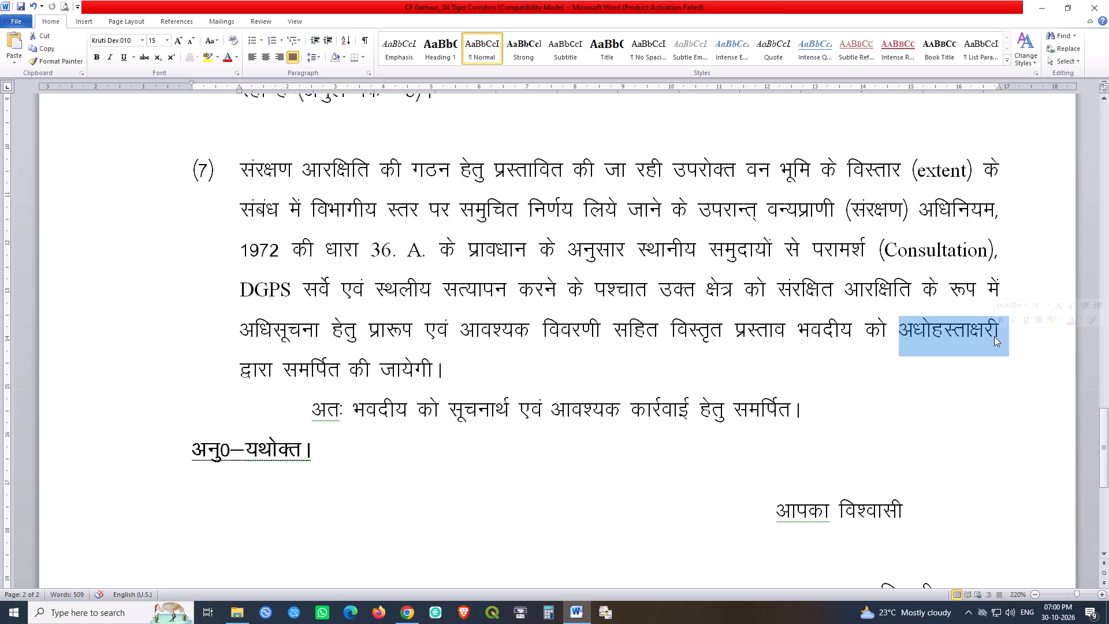
key(Delete)
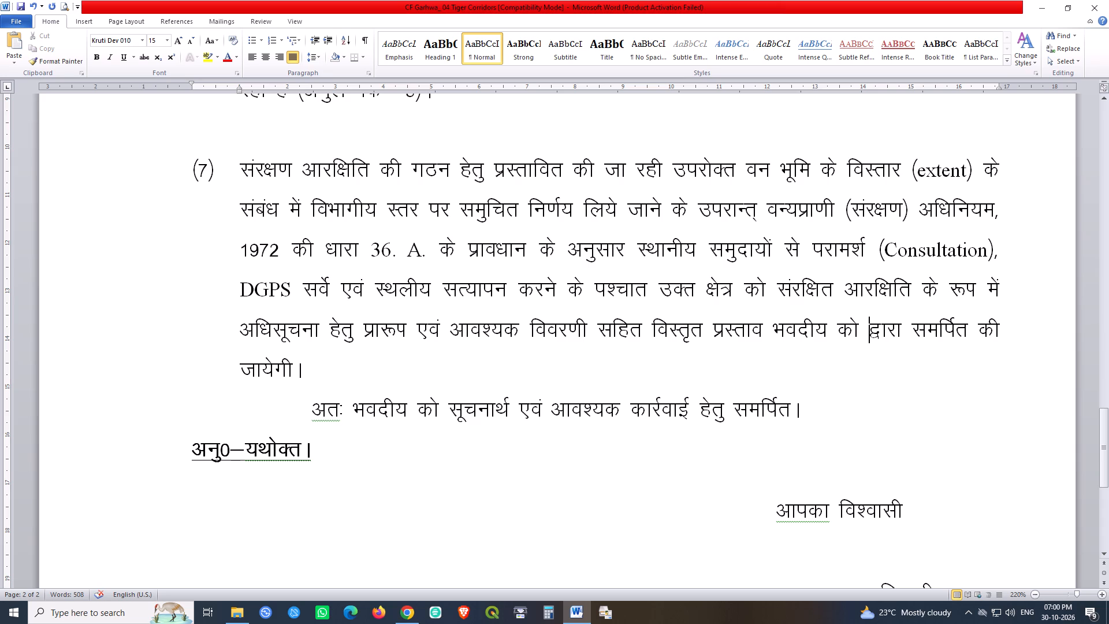
key(Delete)
key(Delete)
key(Delete)
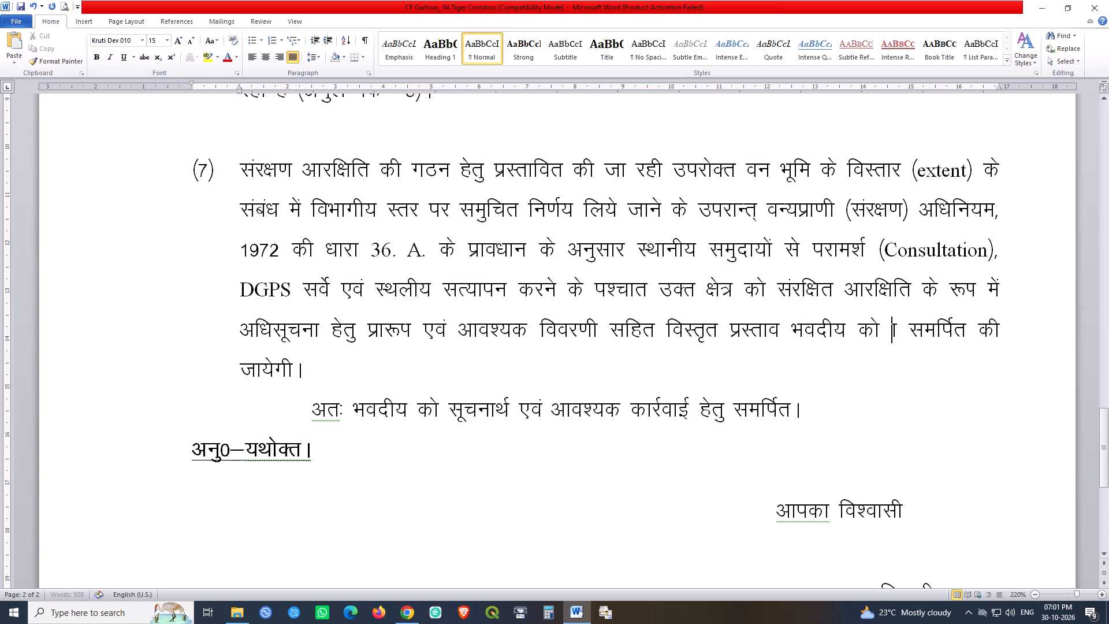
key(Delete)
key(Delete)
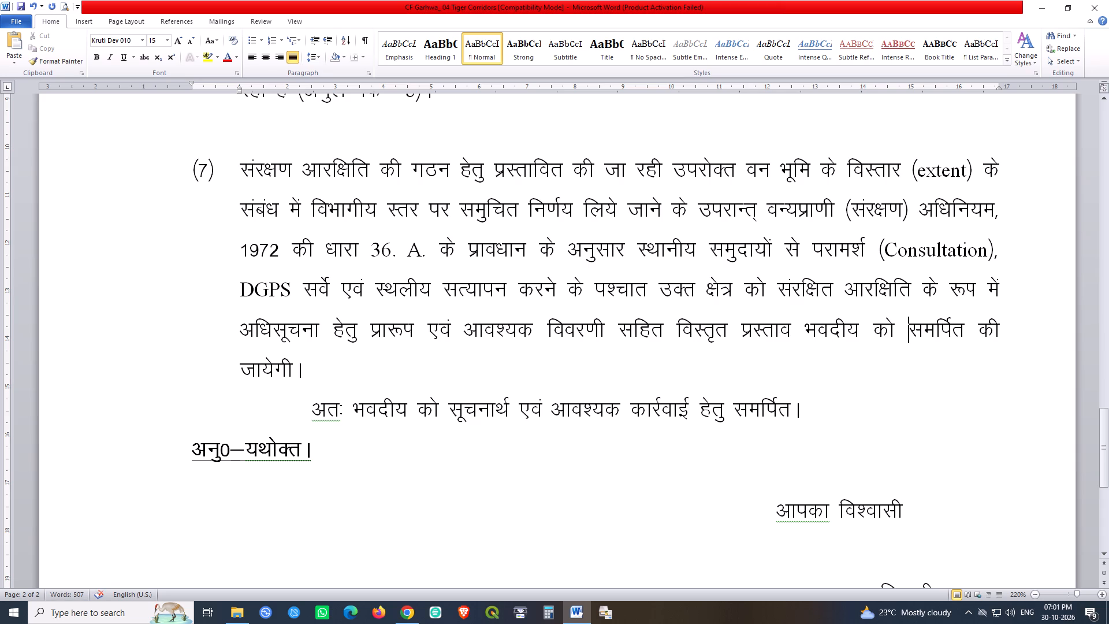
Reread the closing words of item (7), from "समर्पित की" through "जायेगी।".
key(Right)
key(Right)
key(Right)
key(Right)
key(Right)
key(Right)
key(Right)
key(Right)
key(Right)
key(Right)
key(Right)
key(Right)
key(Right)
key(Right)
key(Right)
key(Right)
key(Right)
key(Right)
key(Left)
Save the letter with the revised wording of item (7).
key(ctrl+s)
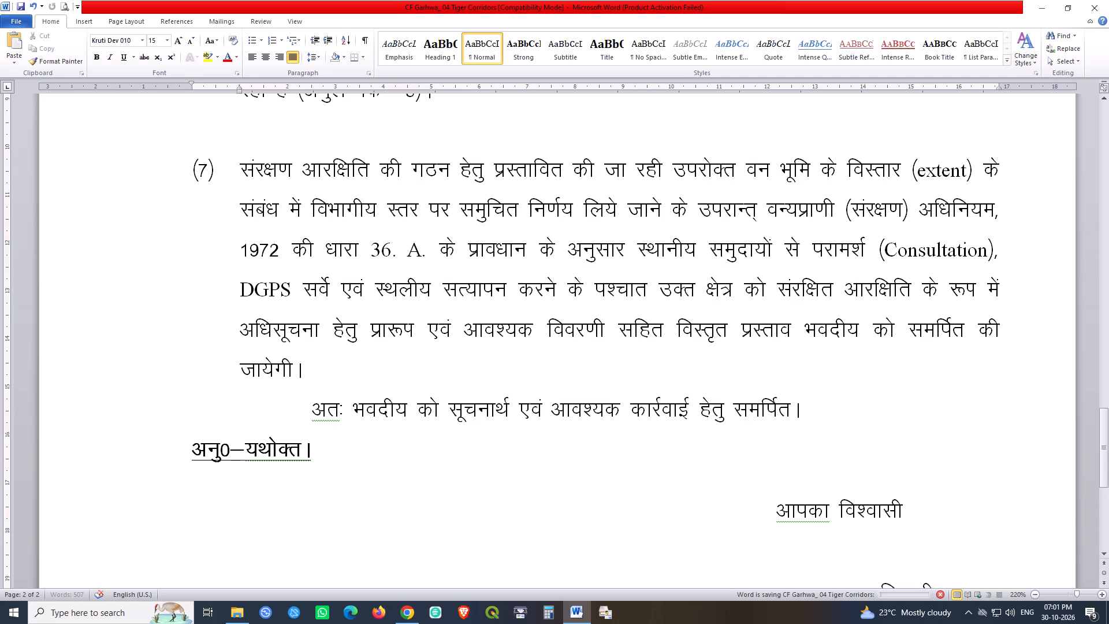
key(ctrl+s)
key(ctrl+s)
key(ctrl+s)
key(ctrl+s)
key(ctrl+s)
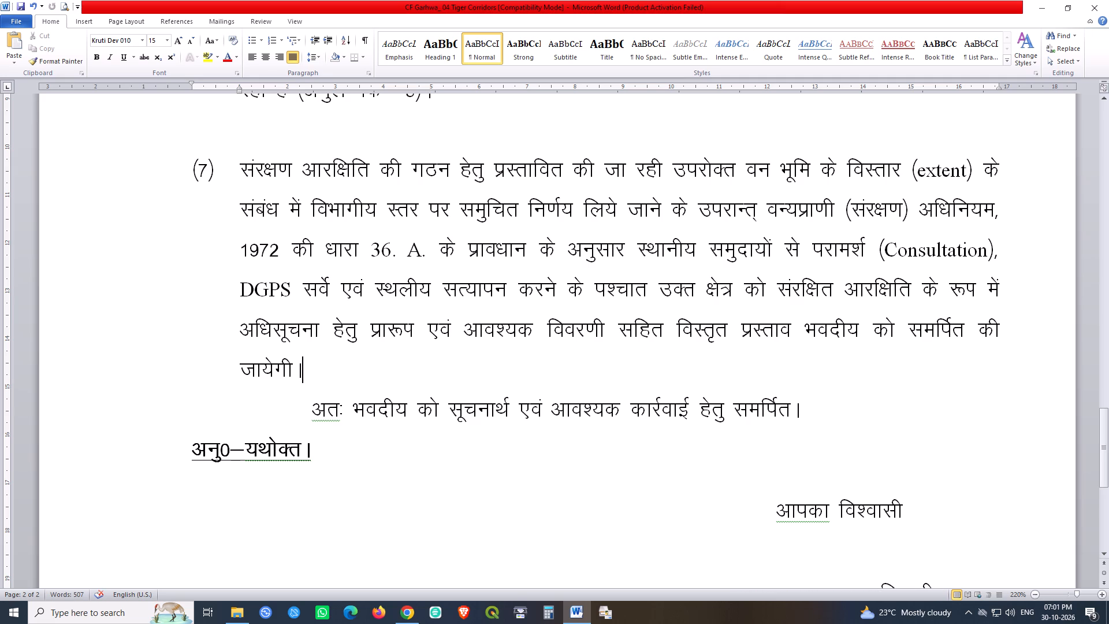
key(ctrl+s)
key(ctrl+s)
key(ctrl+s)
key(ctrl+s)
triple_click(24, 5)
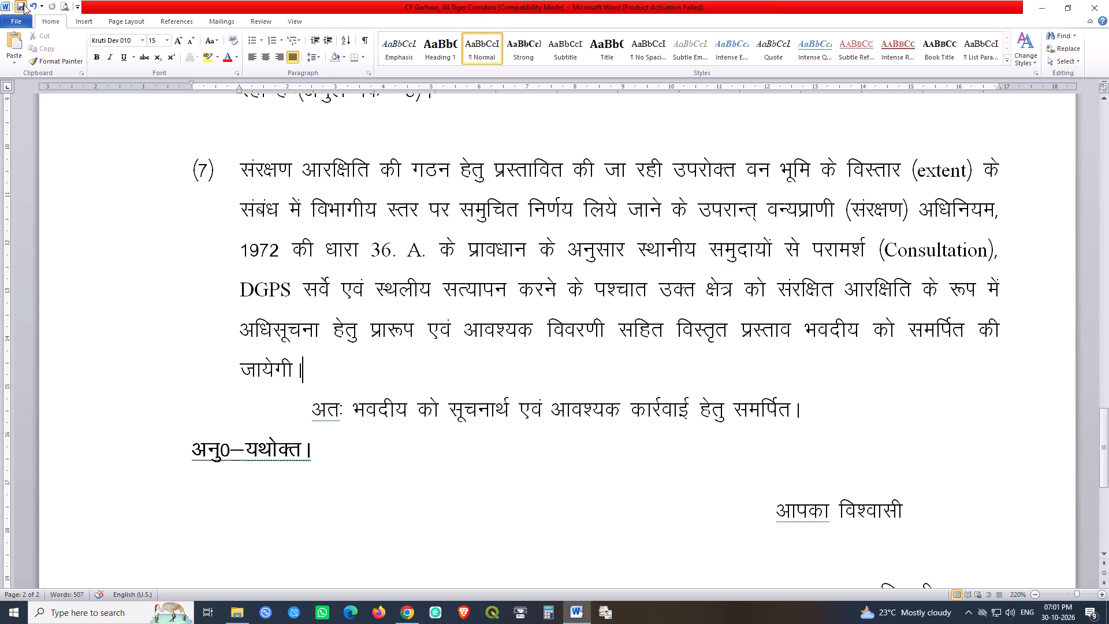
click(24, 5)
Check the layout of both pages of the letter in the print preview and return to editing.
click(60, 6)
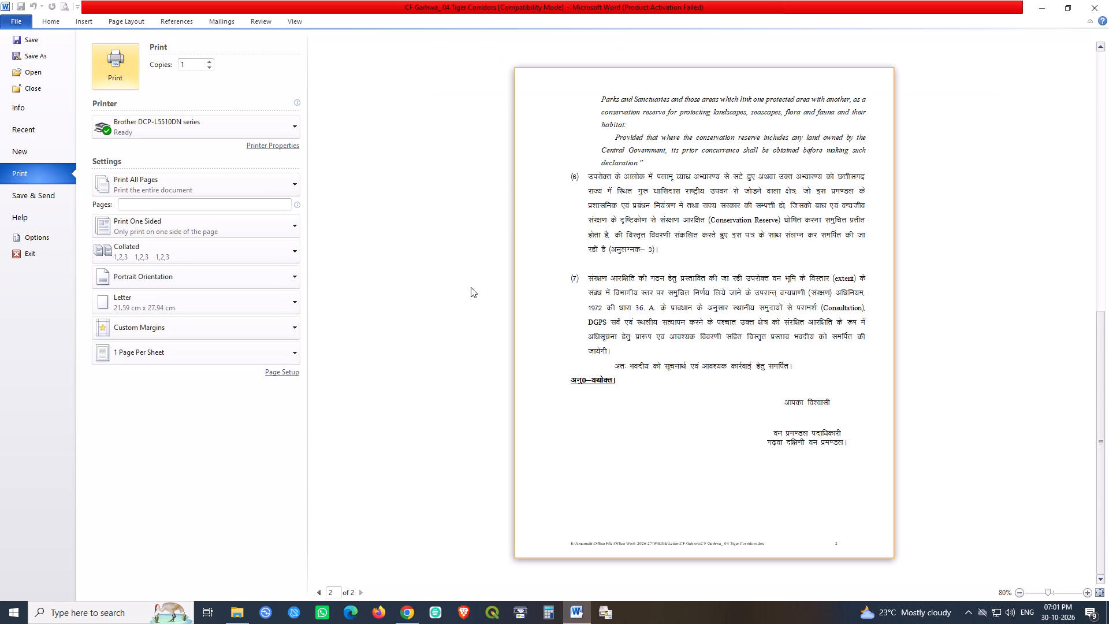
scroll(663, 289, down, 6)
scroll(667, 328, up, 5)
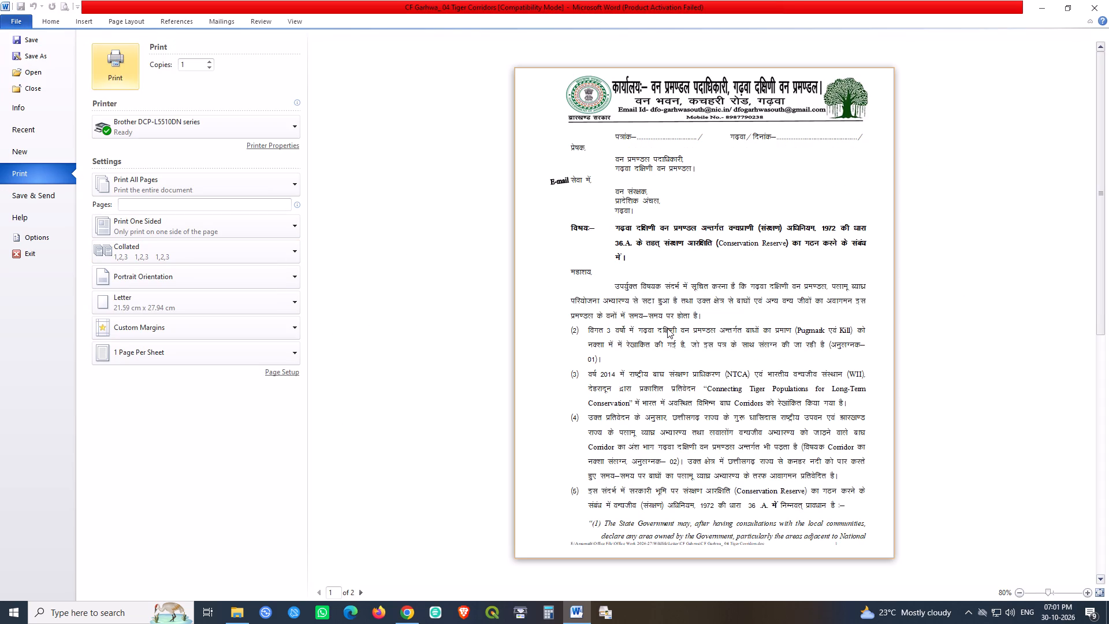
key(Escape)
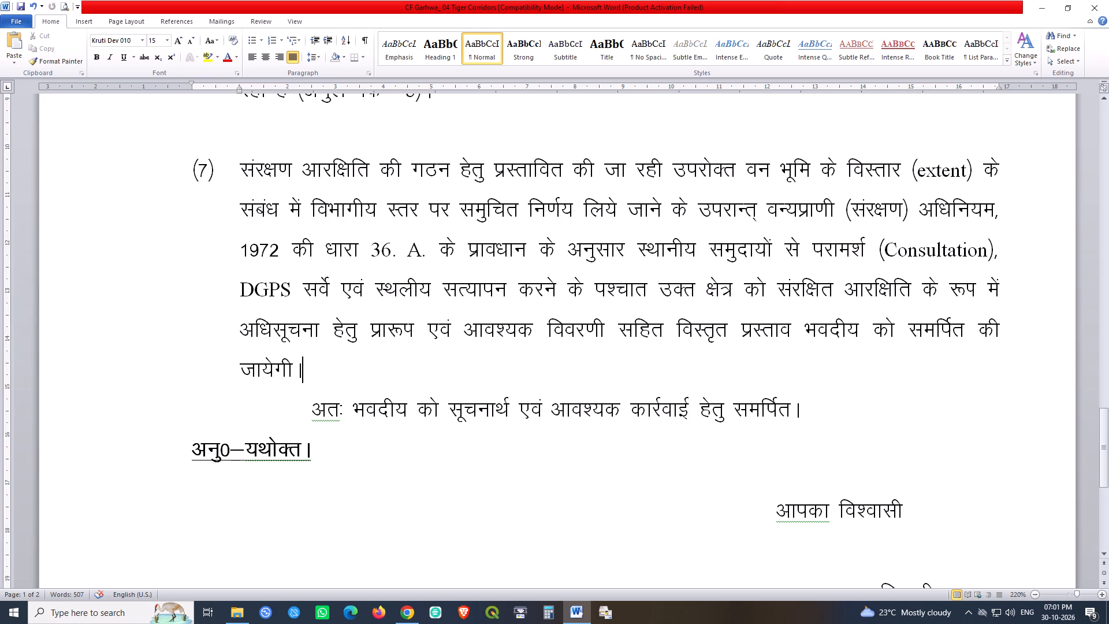
Save the letter again after the print preview check.
key(ctrl+s)
key(ctrl+s)
key(ctrl+s)
key(ctrl+s)
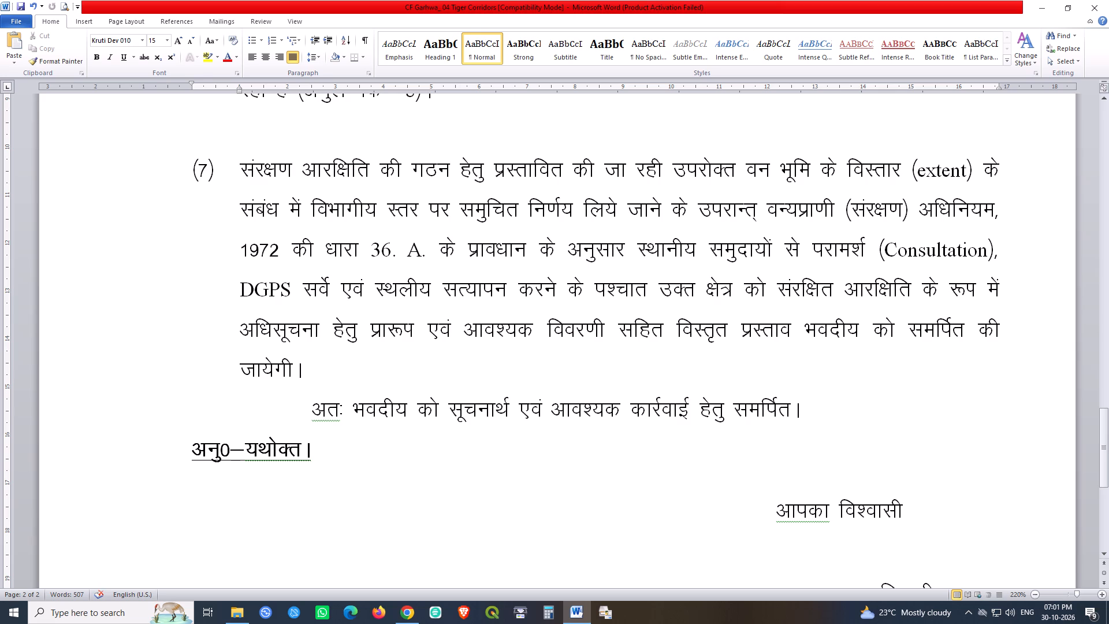
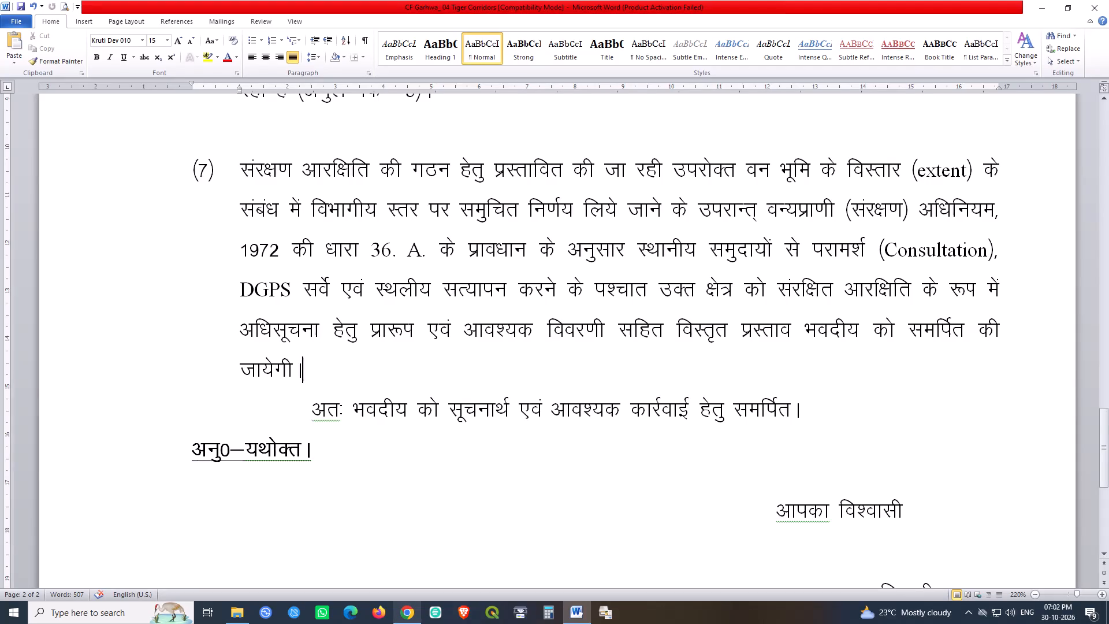
Show the hidden background programs in the Windows notification area.
click(970, 616)
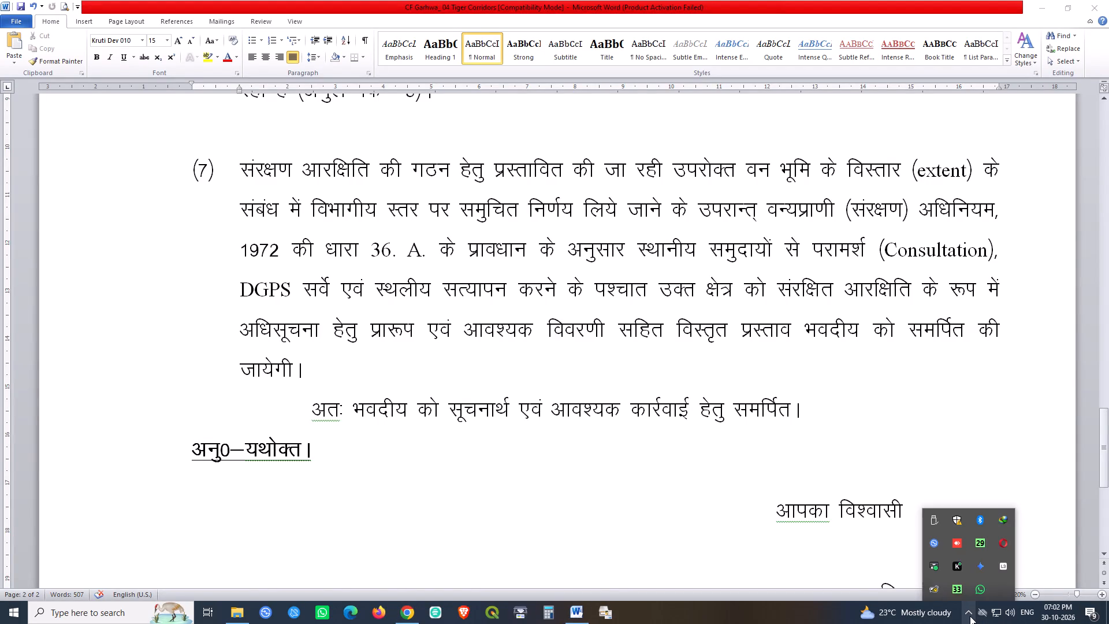
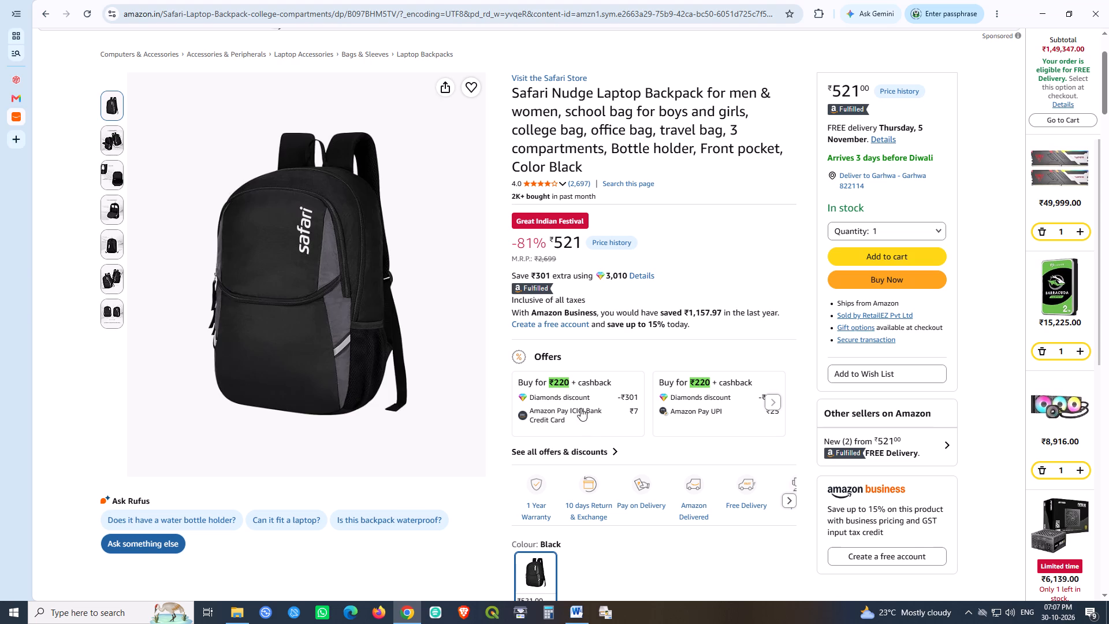
Examine the Safari Nudge backpack listing's price and the details of how Diamonds can be used for a discount.
scroll(568, 401, down, 1)
scroll(563, 469, down, 2)
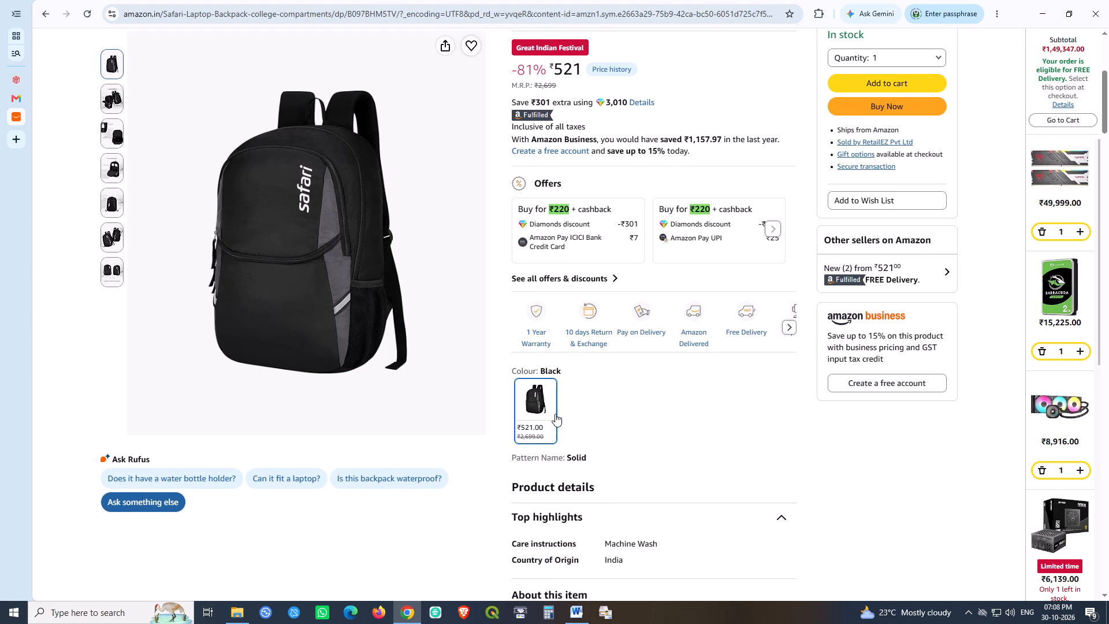
scroll(545, 407, up, 1)
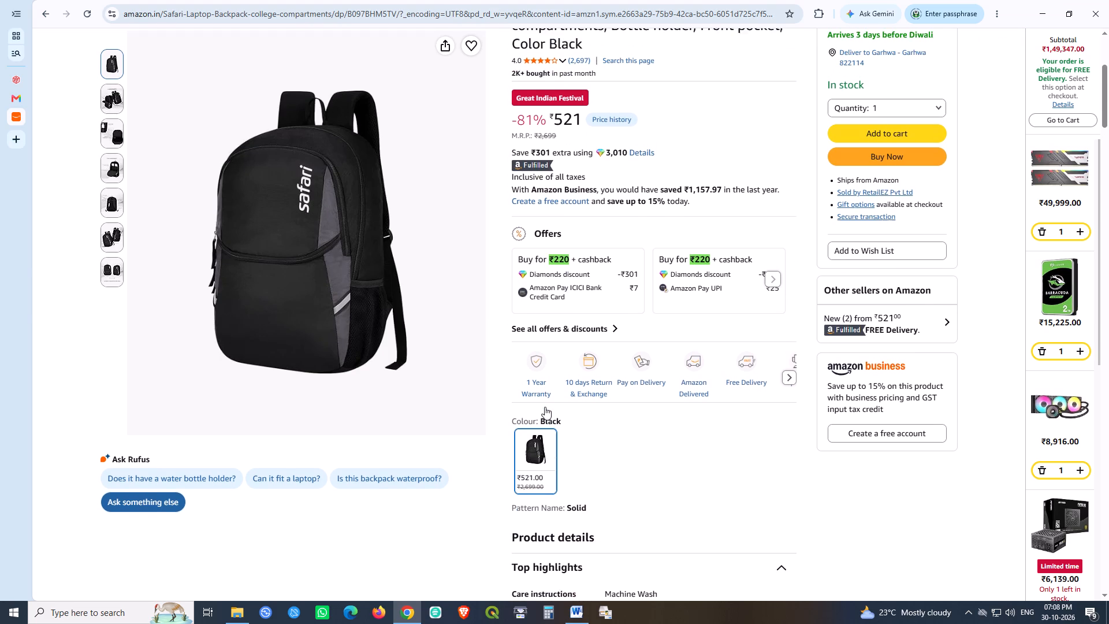
scroll(545, 407, up, 2)
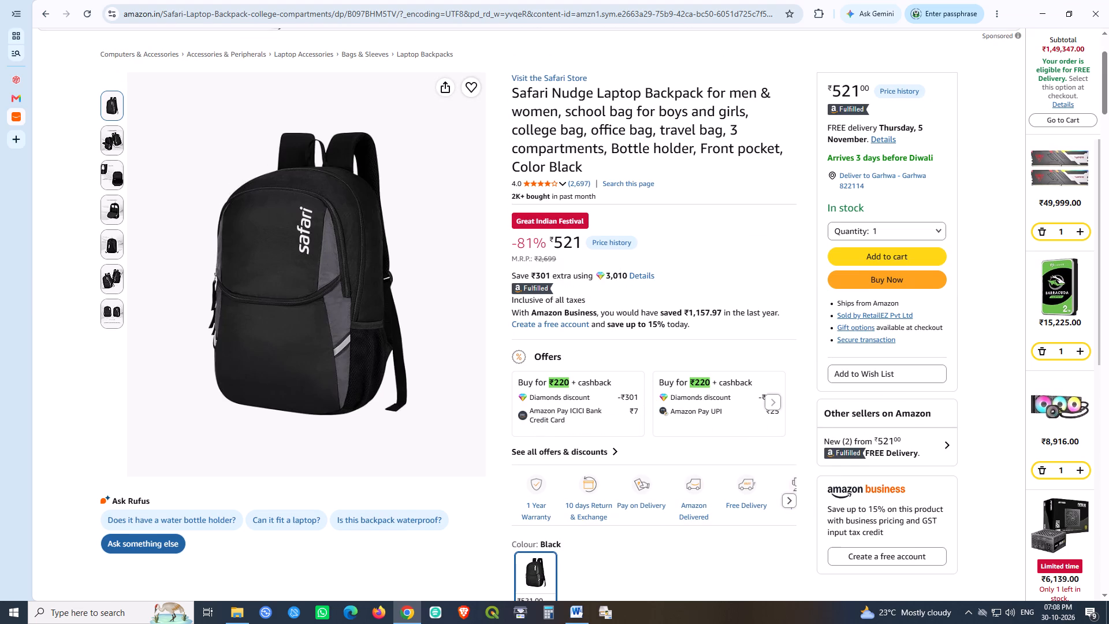
click(638, 273)
scroll(587, 287, down, 1)
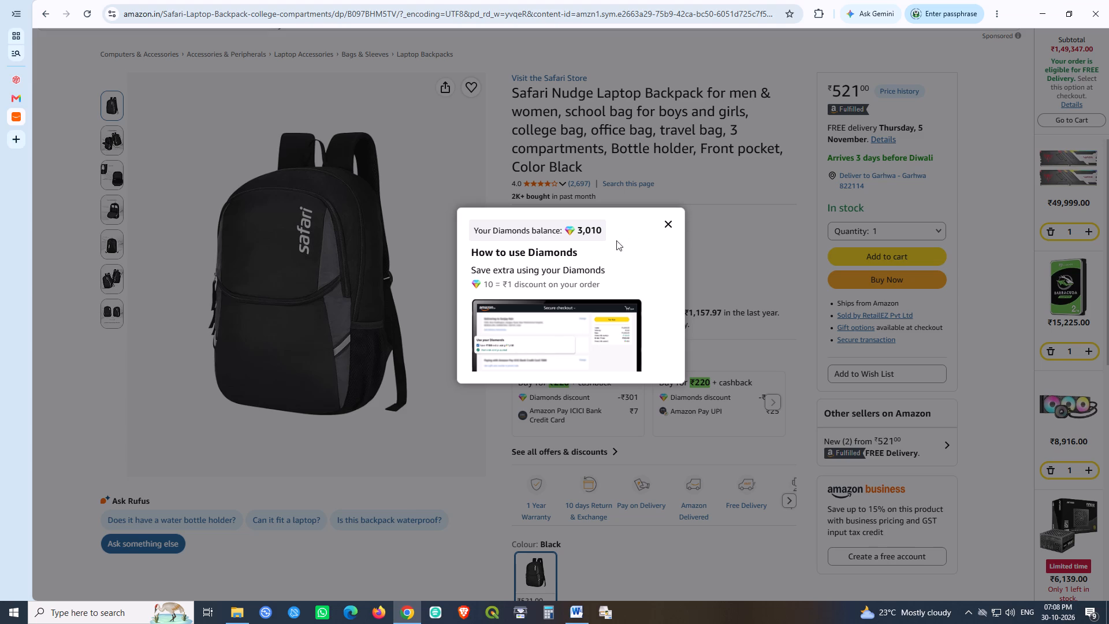
click(497, 297)
click(505, 315)
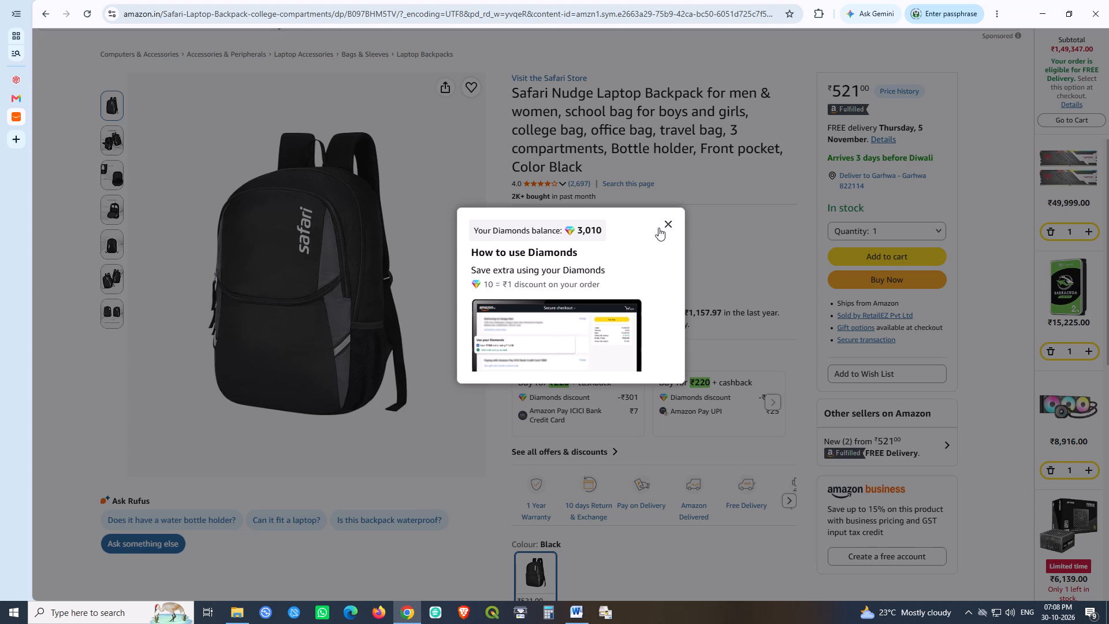
click(670, 221)
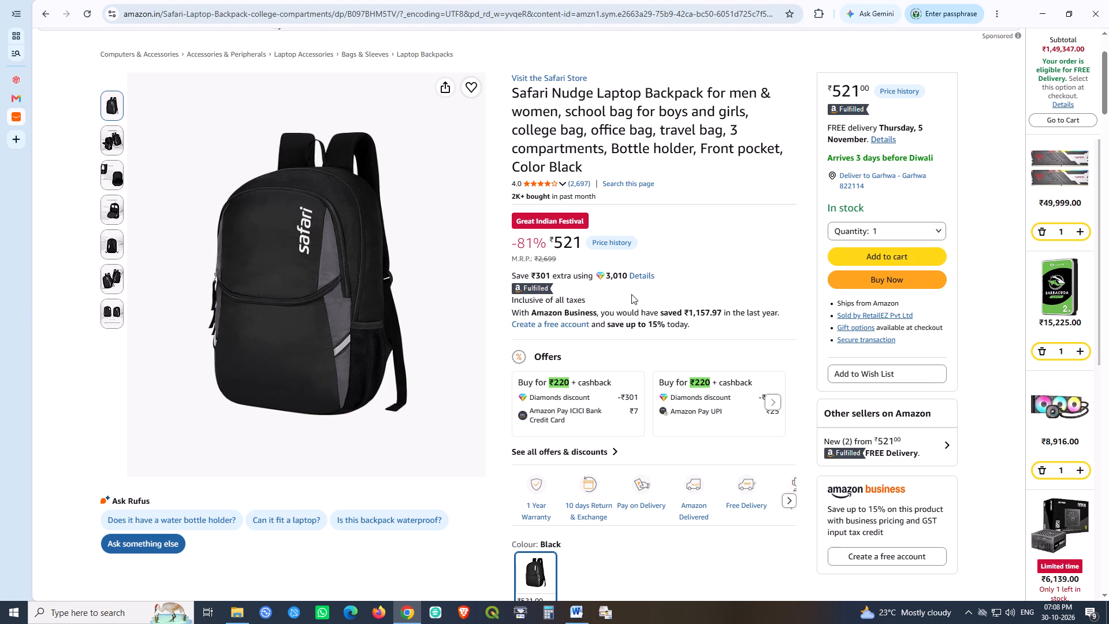
Look through the backpack's cashback offers, product details and additional information.
click(523, 358)
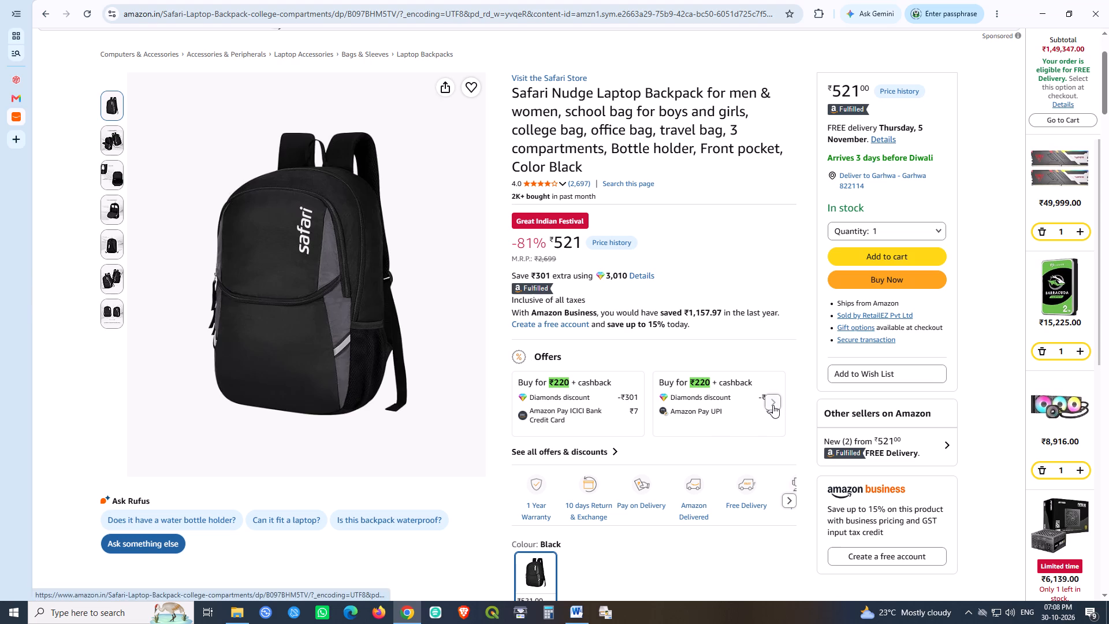
click(773, 405)
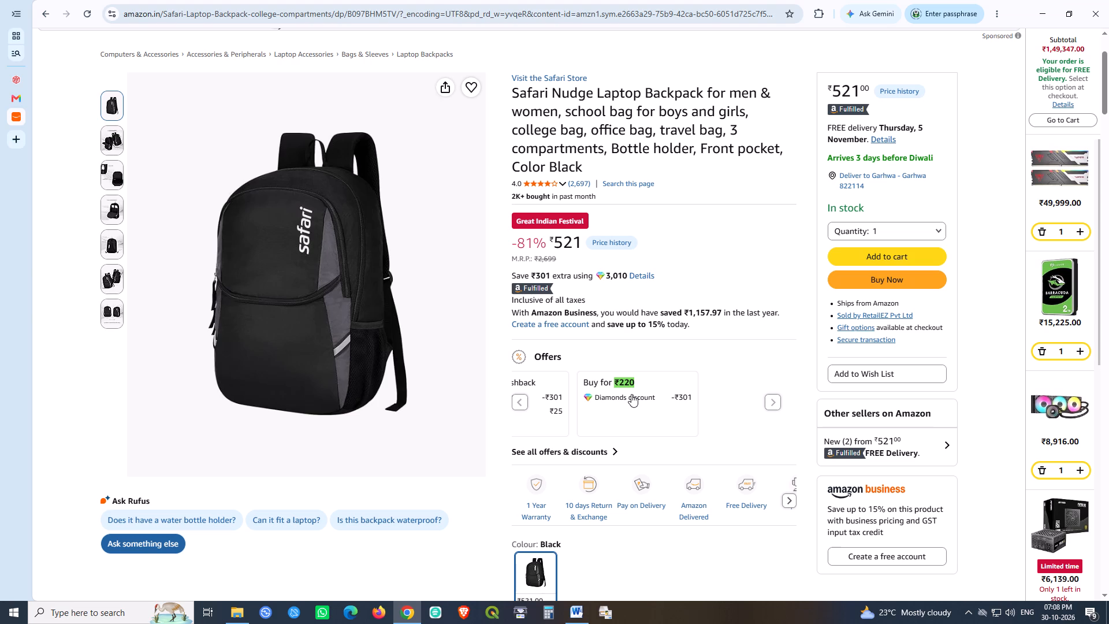
click(522, 402)
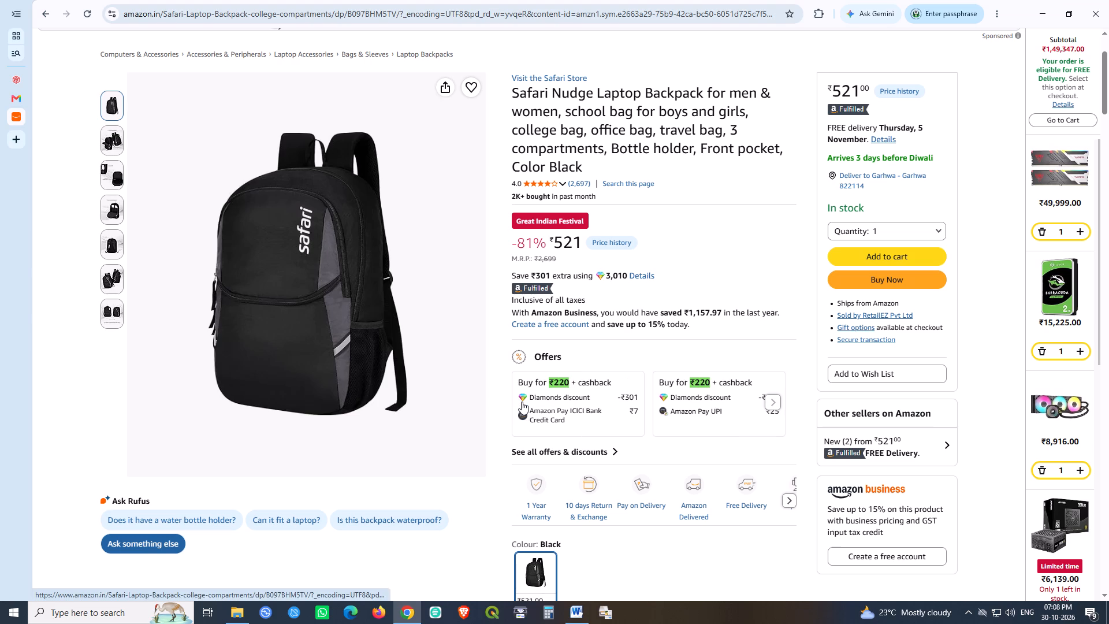
scroll(442, 310, down, 3)
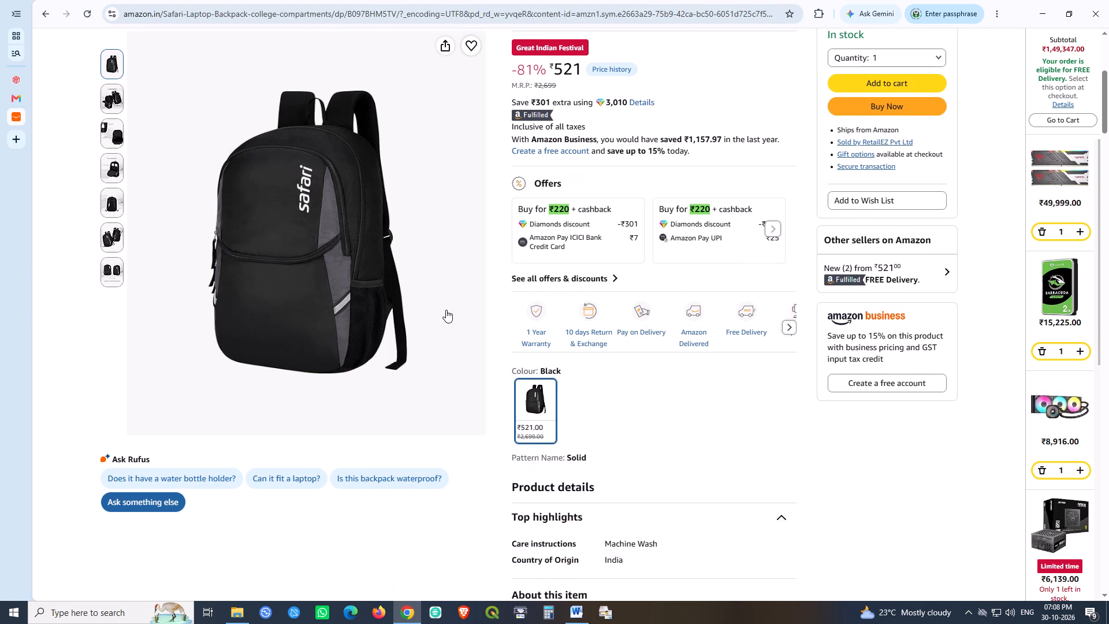
scroll(446, 310, down, 10)
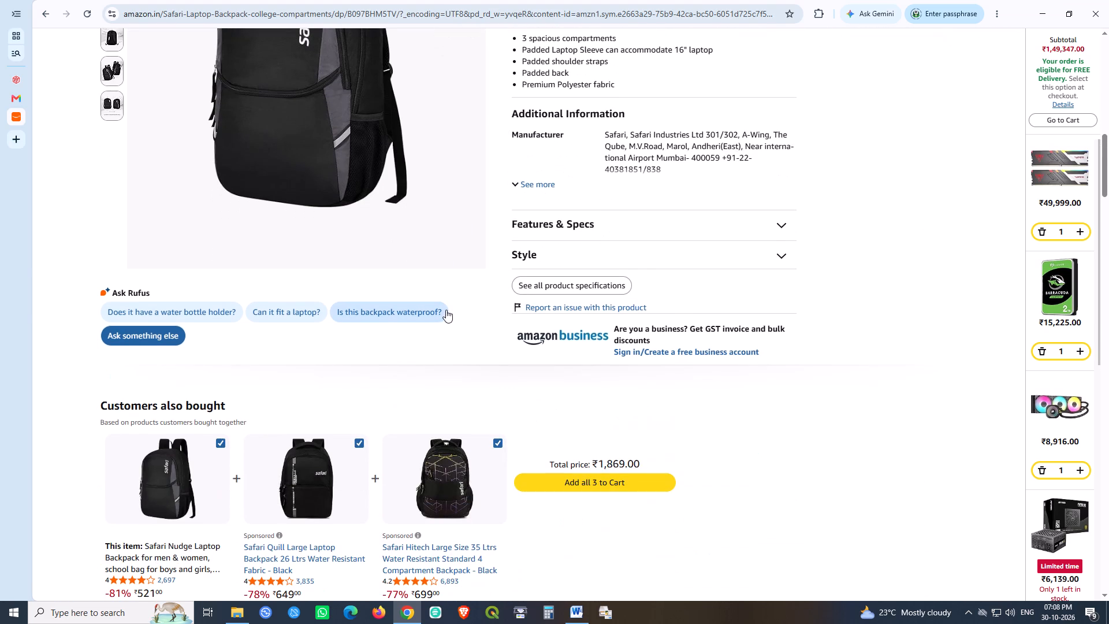
Switch back to the Tiger Corridors letter in Word and save it.
click(1040, 8)
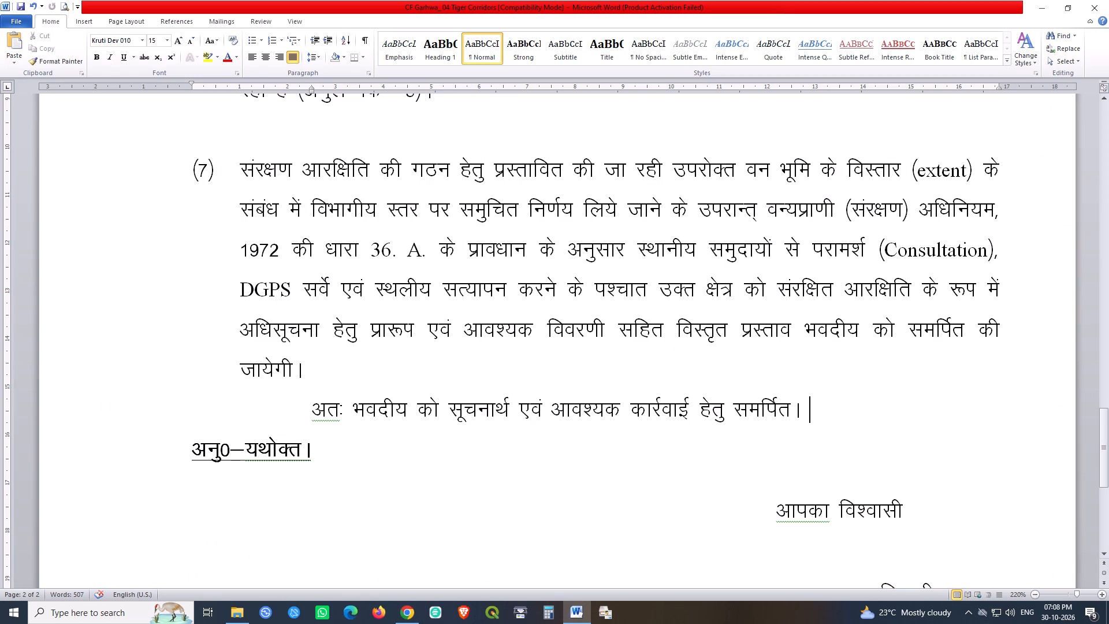
key(ctrl+s)
key(ctrl+s)
Insert "विषयक प्रस्ताव तथा" at the beginning of paragraph (7), before "संरक्षण आरक्षिति".
click(241, 171)
text(fo'k;d izLrko)
key(space)
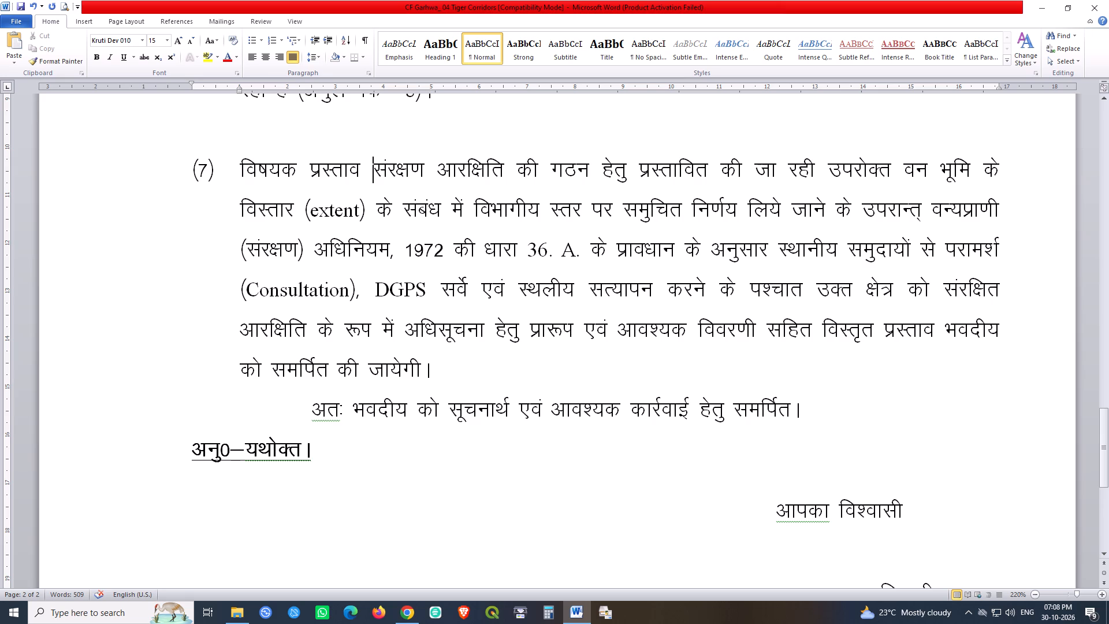
text(,oa)
key(space)
key(BackSpace)
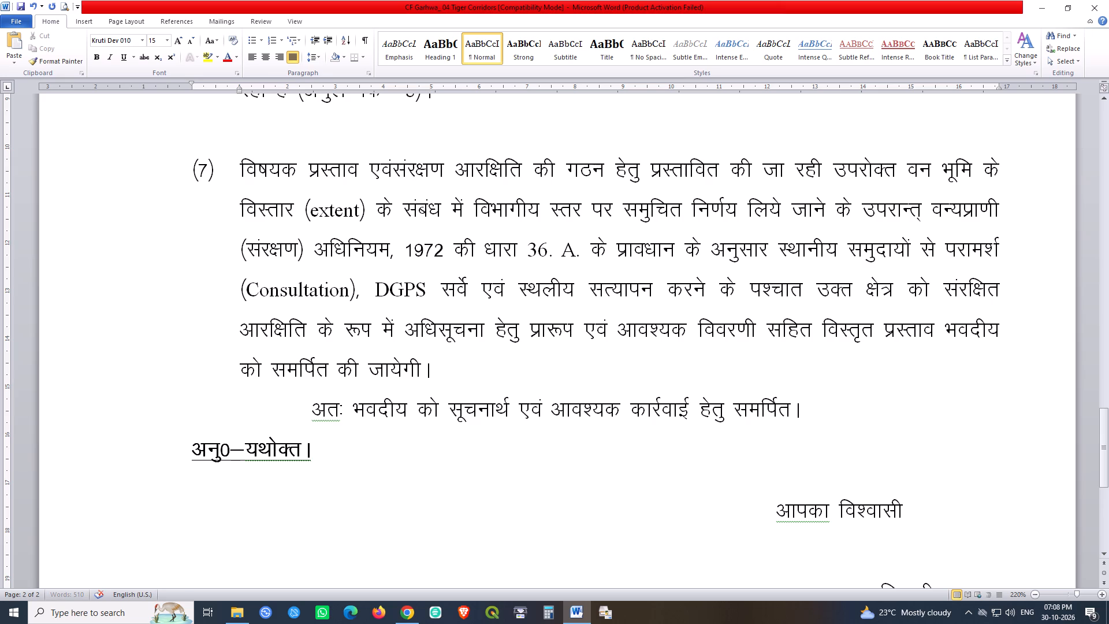
key(BackSpace)
key(BackSpace)
key(BackSpace)
text(rFkk)
key(space)
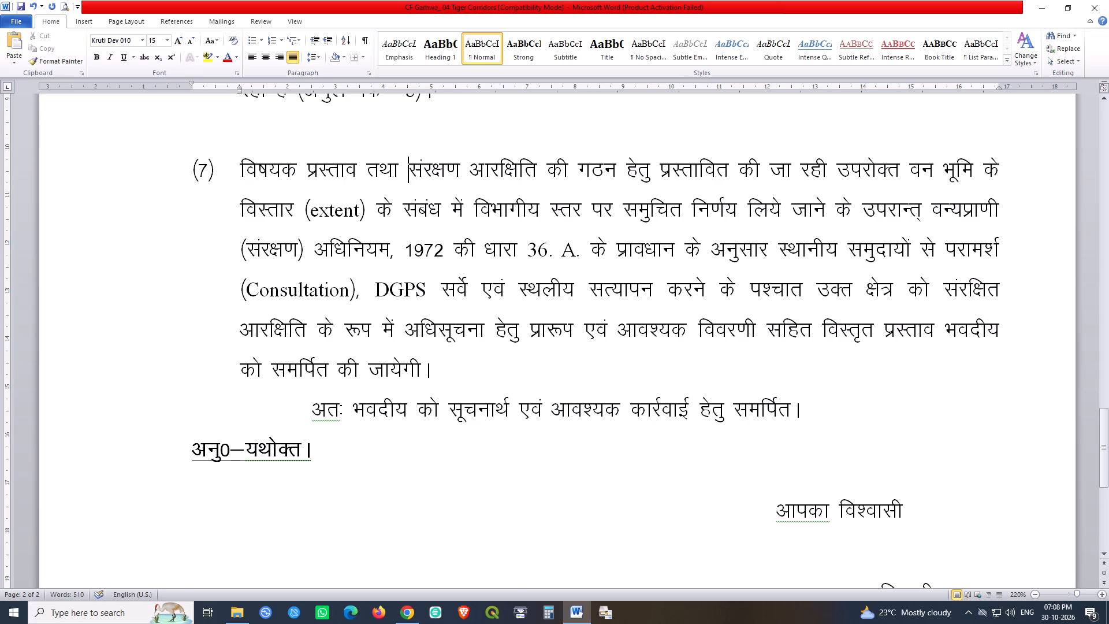
Add "इसके अन्तर्गत" after "तथा" in the first line of paragraph (7) and save the letter.
text(blds)
key(space)
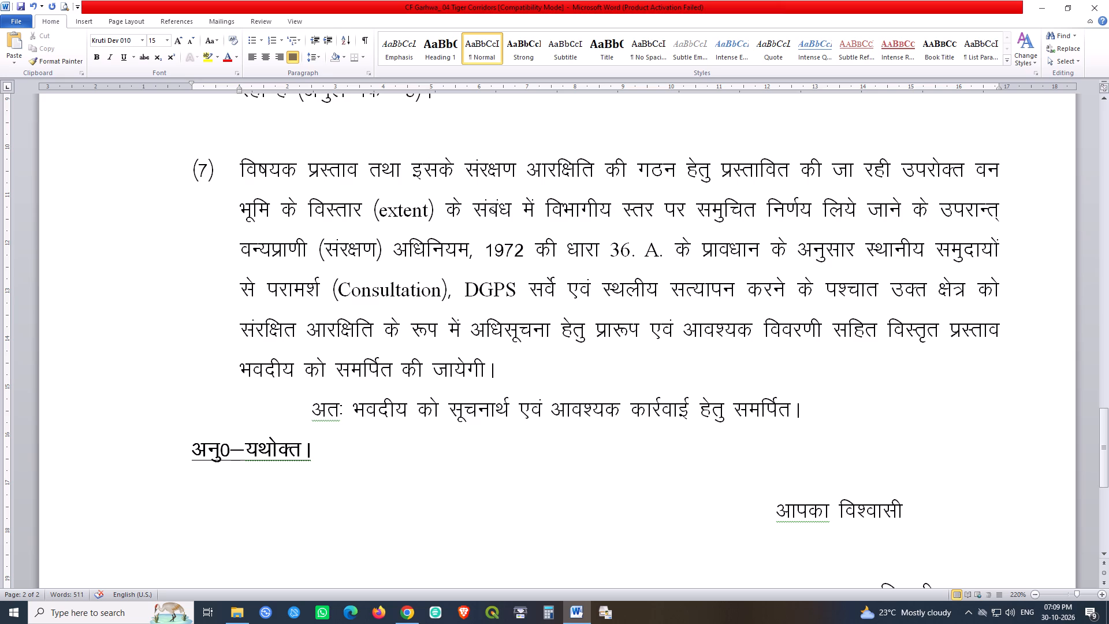
text(vUrxZR)
key(space)
key(ctrl+s)
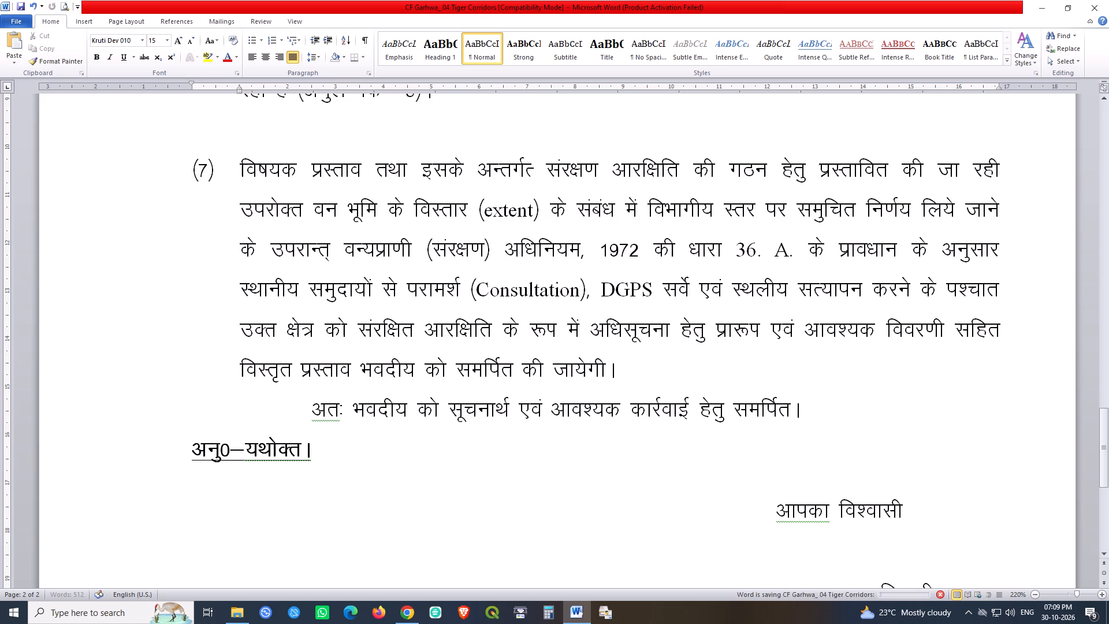
key(BackSpace)
text(k)
key(space)
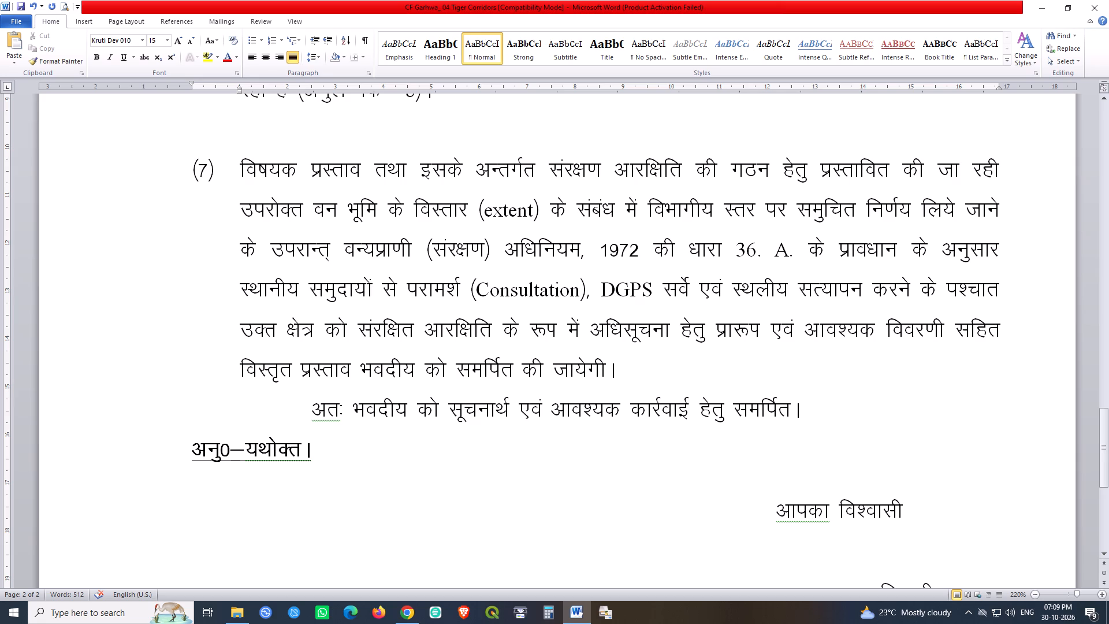
Insert "संरक्षण आरक्षिति की" between "तथा" and "इसके अन्तर्गत" in paragraph (7).
click(414, 164)
text(izL)
key(BackSpace)
key(BackSpace)
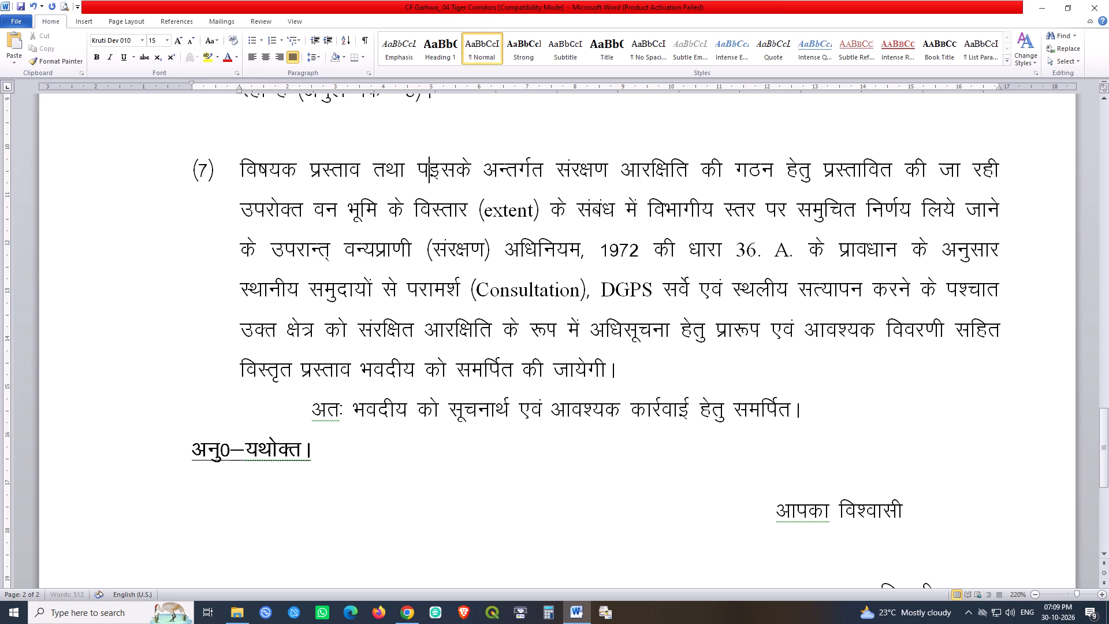
key(BackSpace)
text(laj{k.k)
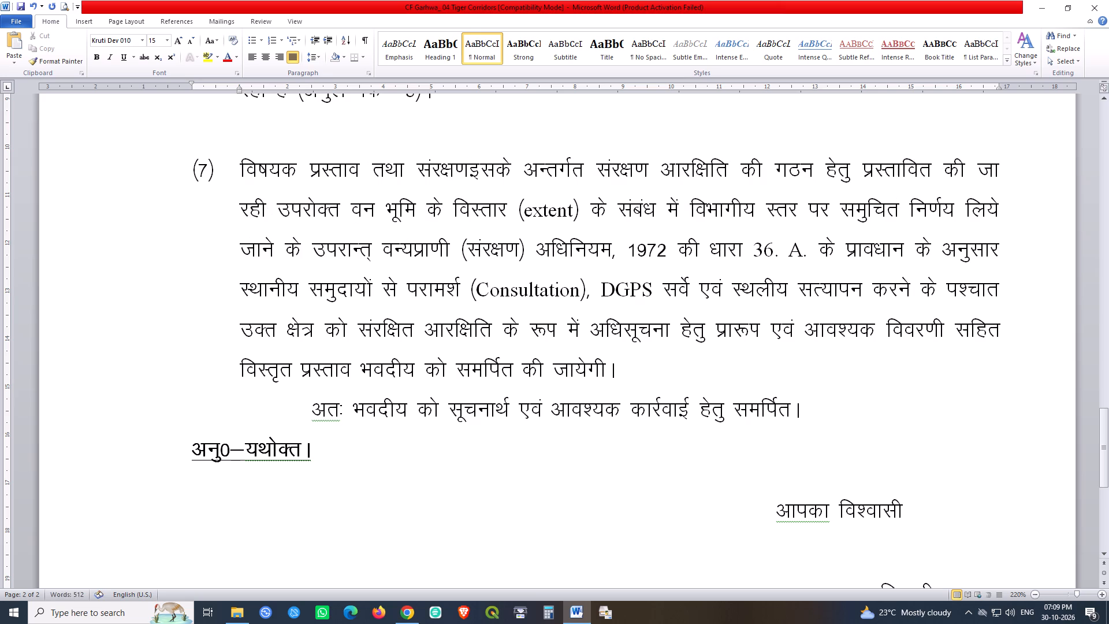
key(space)
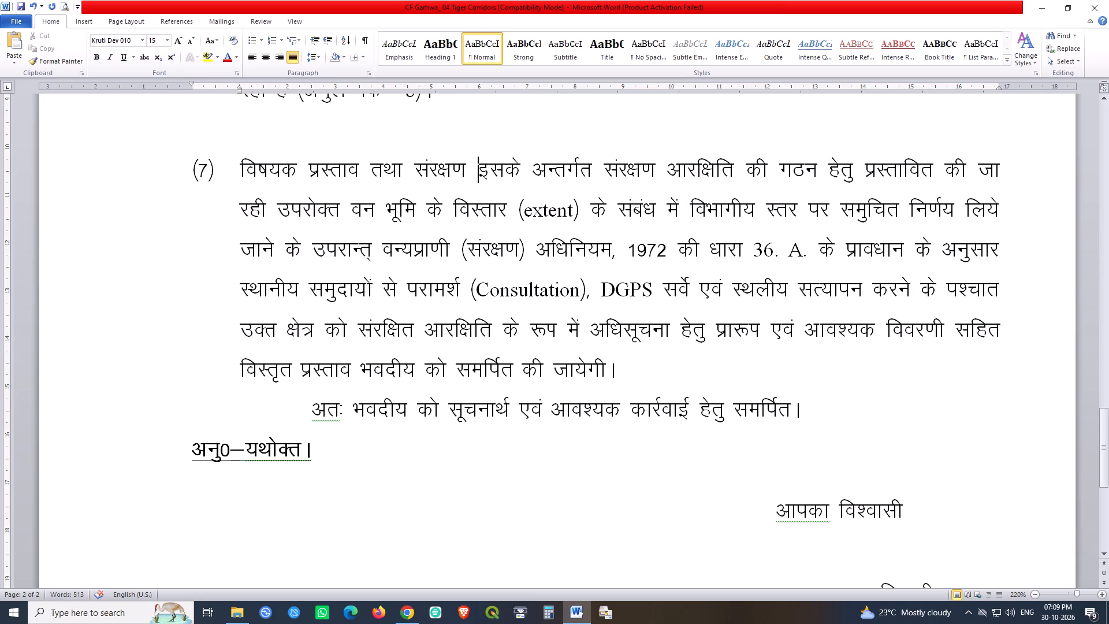
text(vkjf{Kfr)
key(BackSpace)
key(BackSpace)
key(BackSpace)
text(kfr)
key(space)
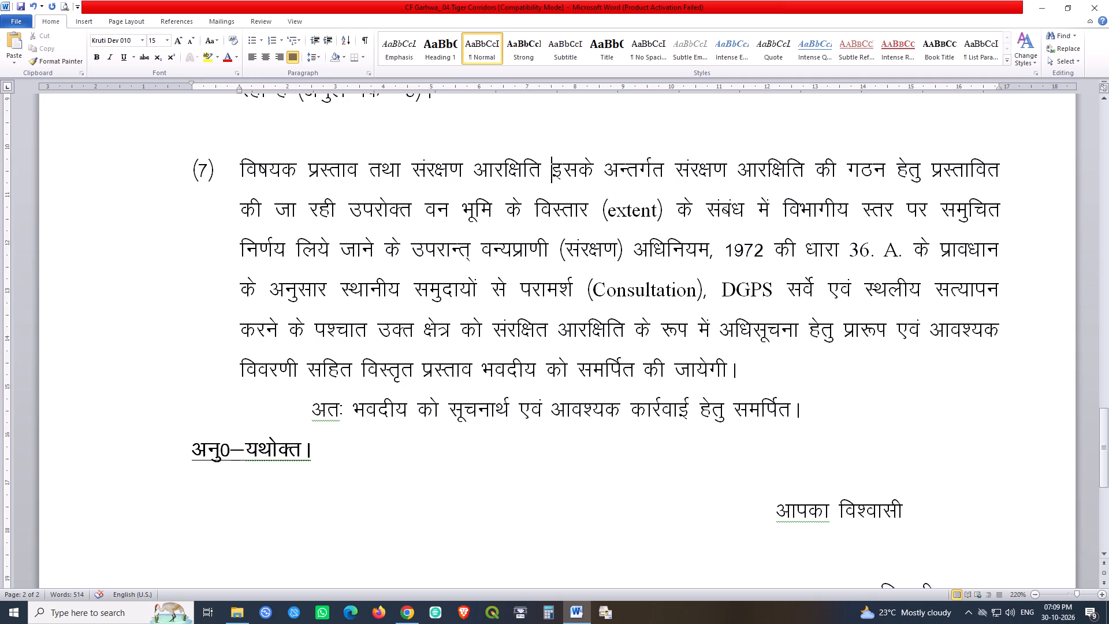
text(dh)
key(space)
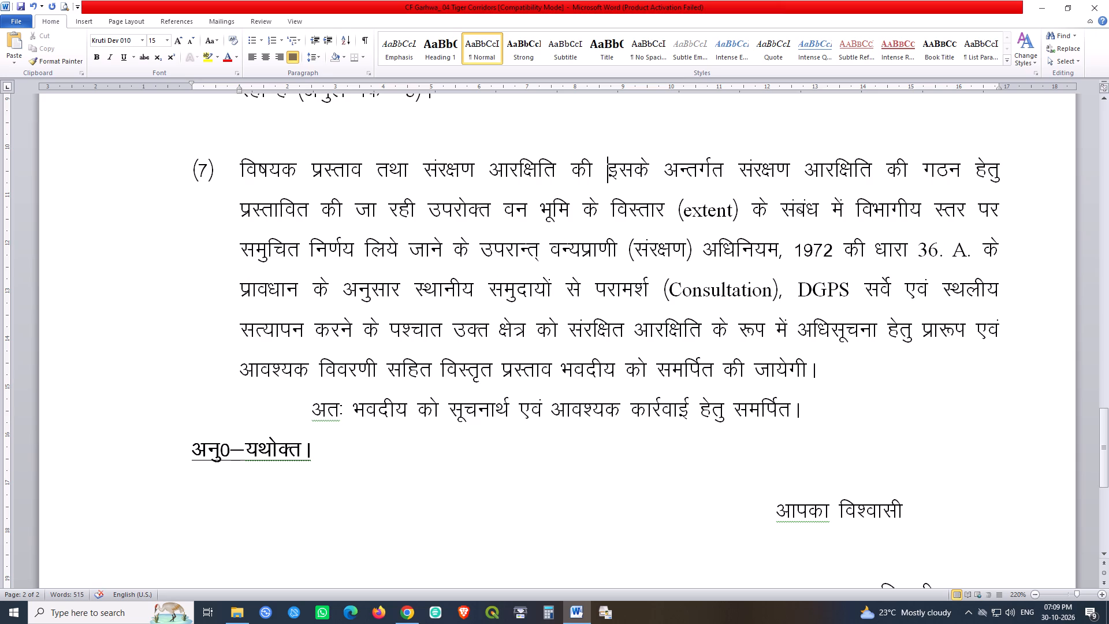
Insert "प्रस्तावित" directly after "तथा", before the first "संरक्षण आरक्षिति" in paragraph (7).
key(Left)
key(Left)
key(Left)
key(Left)
key(Left)
key(Left)
key(Left)
key(Left)
key(Left)
key(Left)
key(Left)
key(Left)
key(Left)
key(Left)
key(Left)
key(Left)
key(Left)
key(Left)
key(Left)
key(Left)
text(izLrkfor)
key(space)
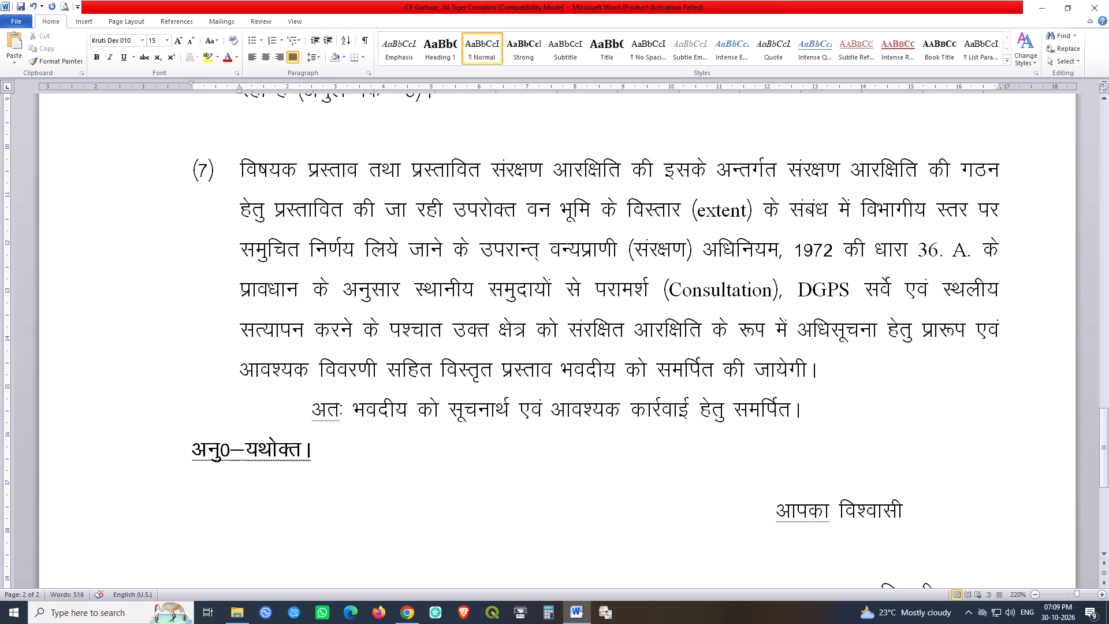
Insert "सैद्धांतिक सहमति" between "प्रस्ताव" and "तथा" in the first line of paragraph (7).
key(Left)
key(Left)
key(Left)
key(Left)
key(Left)
key(Left)
key(Left)
key(Left)
key(Left)
key(Left)
key(Left)
key(Left)
key(Left)
key(Left)
text(lS)
key(shift+bar)
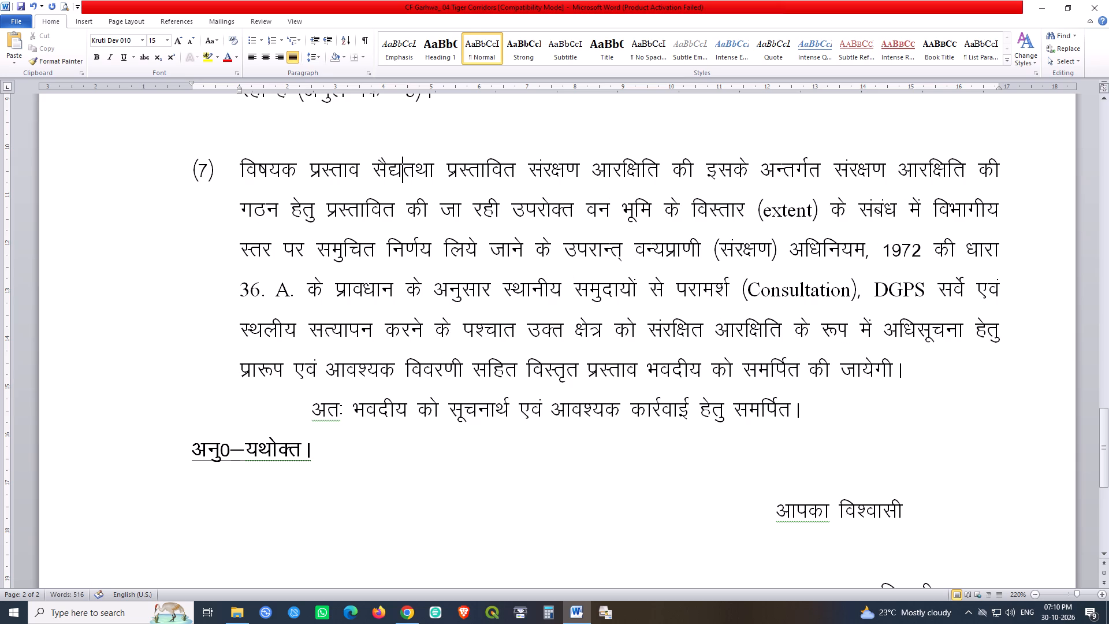
key(BackSpace)
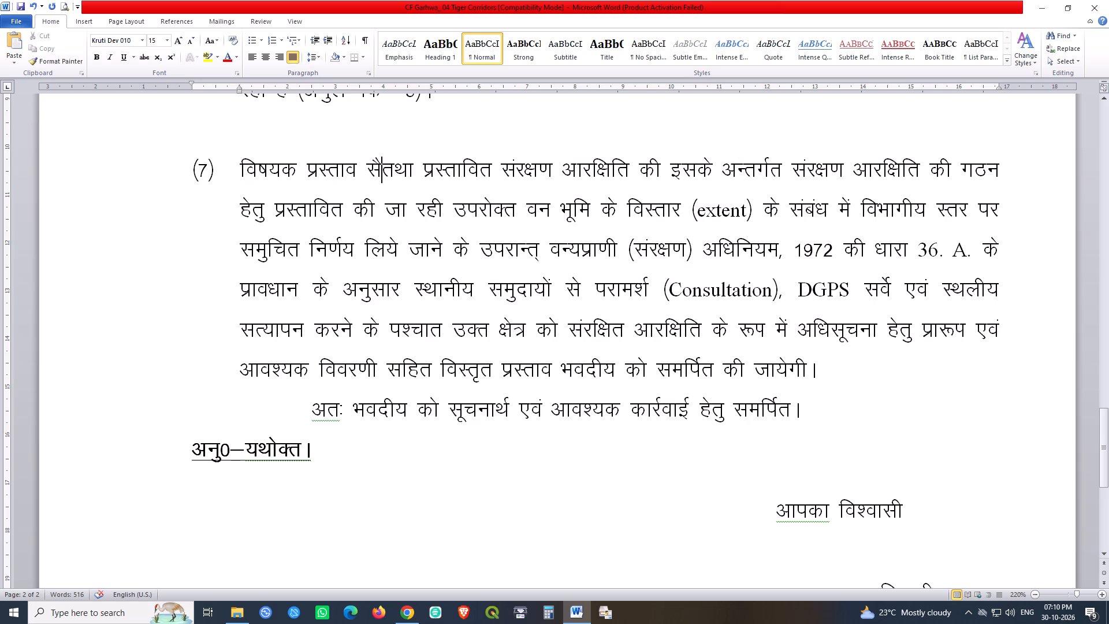
key(shift+p)
key(BackSpace)
key(shift+plus)
key(BackSpace)
key(shift+o)
key(BackSpace)
key(shift+p)
key(BackSpace)
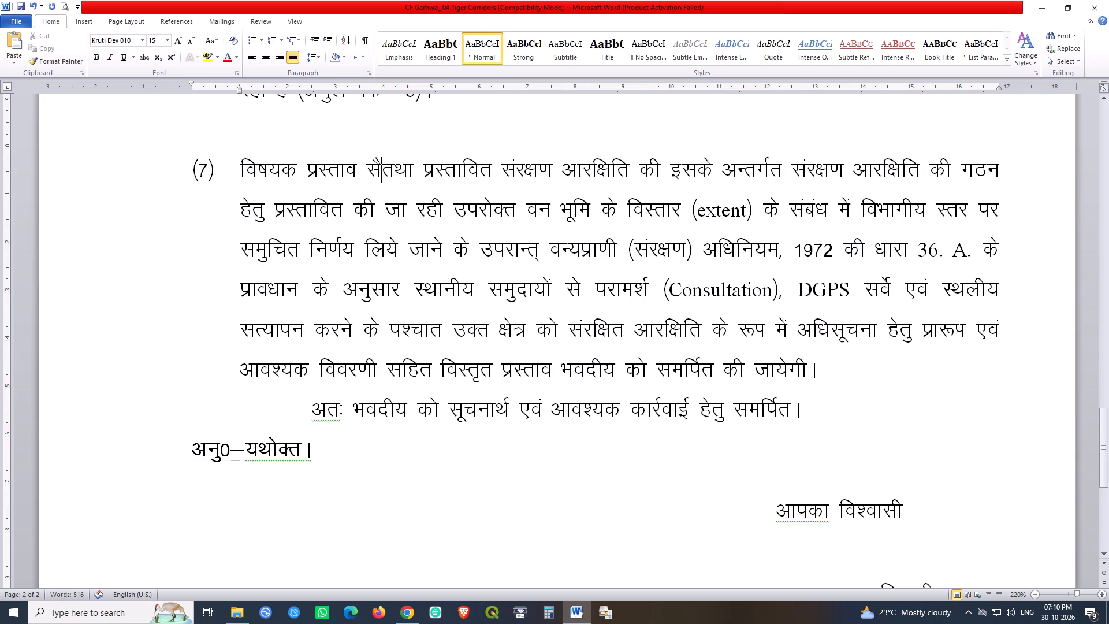
key(shift+underscore)
key(BackSpace)
key(shift+parenright)
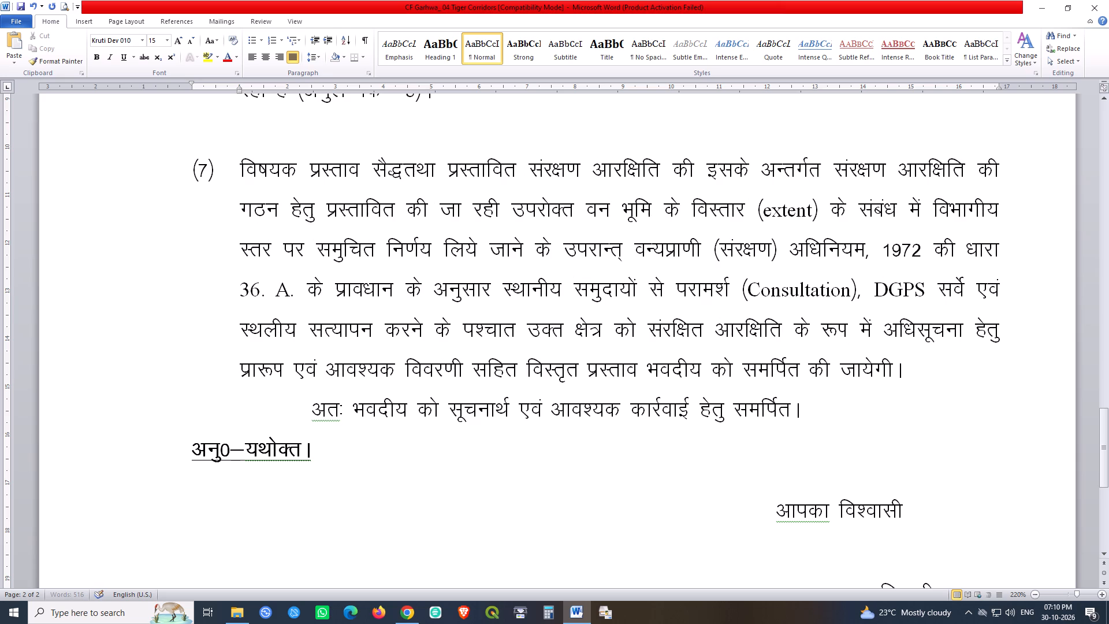
key(shift+s)
key(BackSpace)
text(kafrd)
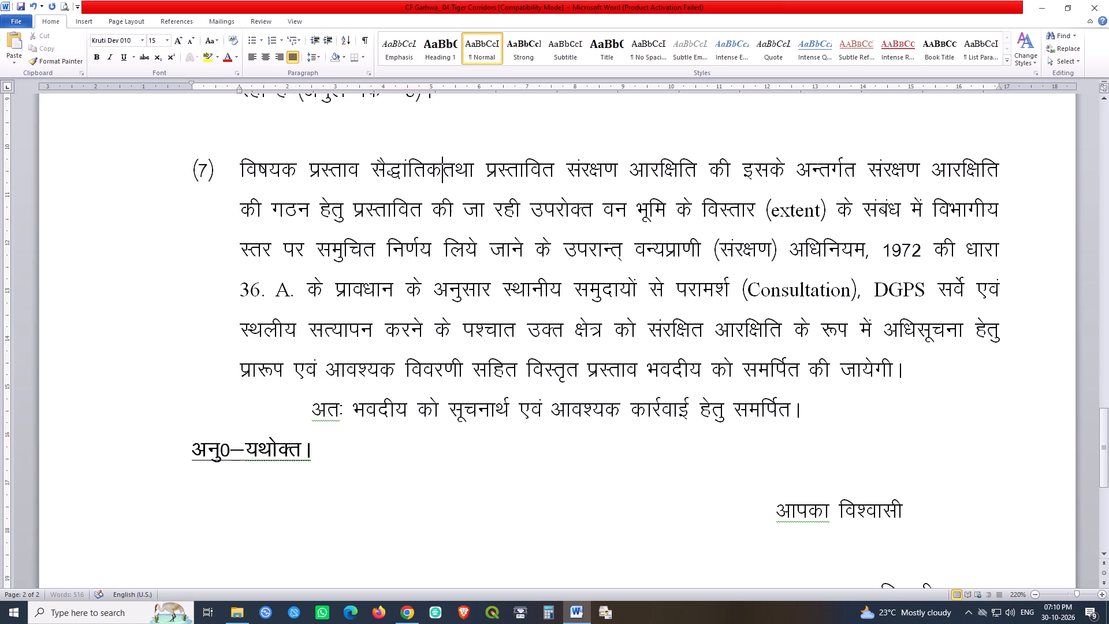
key(space)
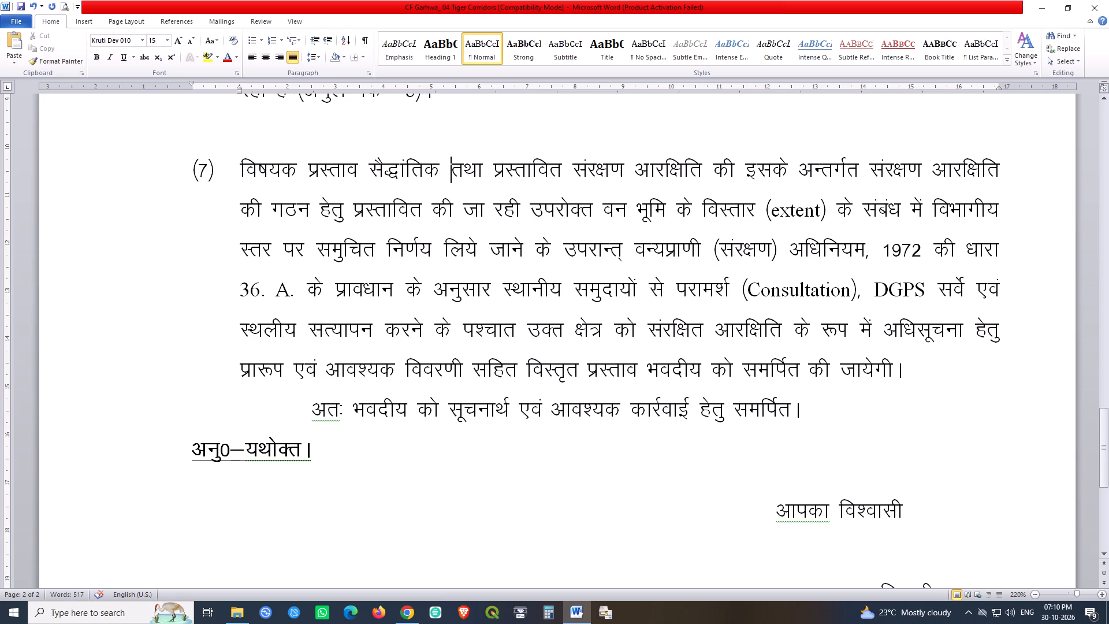
text(lgefr)
key(space)
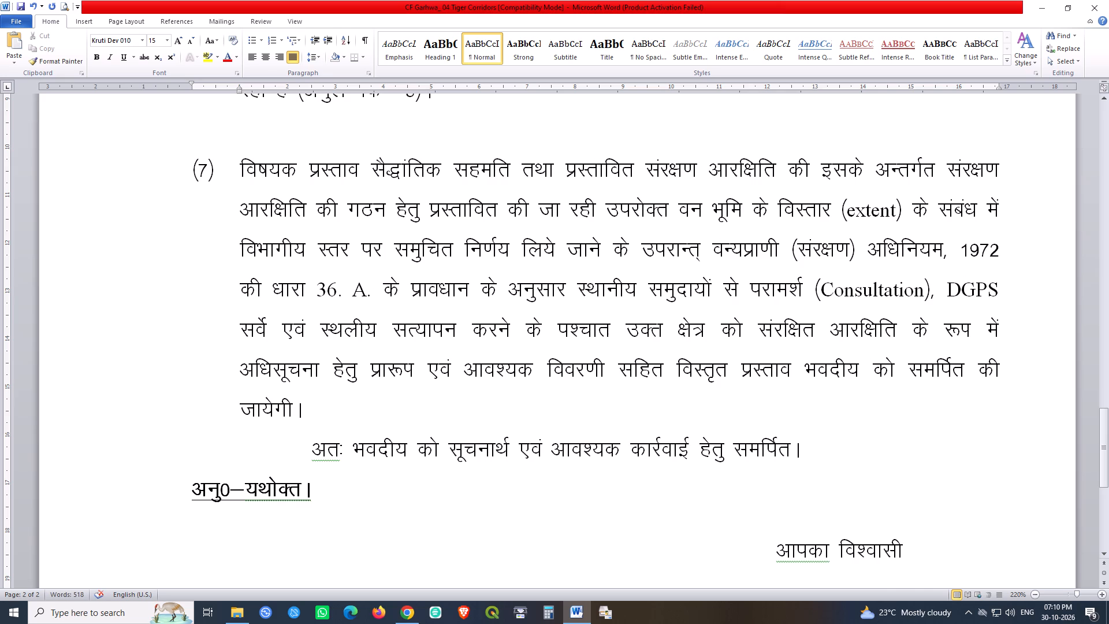
Replace "की" after the first "संरक्षण आरक्षिति" in paragraph (7) with "के विस्तार".
key(Right)
key(Right)
key(Right)
key(Right)
key(Right)
key(Right)
key(Right)
key(Right)
key(Right)
key(Right)
key(Right)
key(Right)
key(Right)
key(Right)
key(Right)
key(Right)
key(Right)
key(Right)
key(Right)
key(Right)
key(Right)
key(Right)
key(Right)
key(Right)
key(Right)
key(Right)
key(Right)
key(Right)
key(Right)
key(Right)
key(Right)
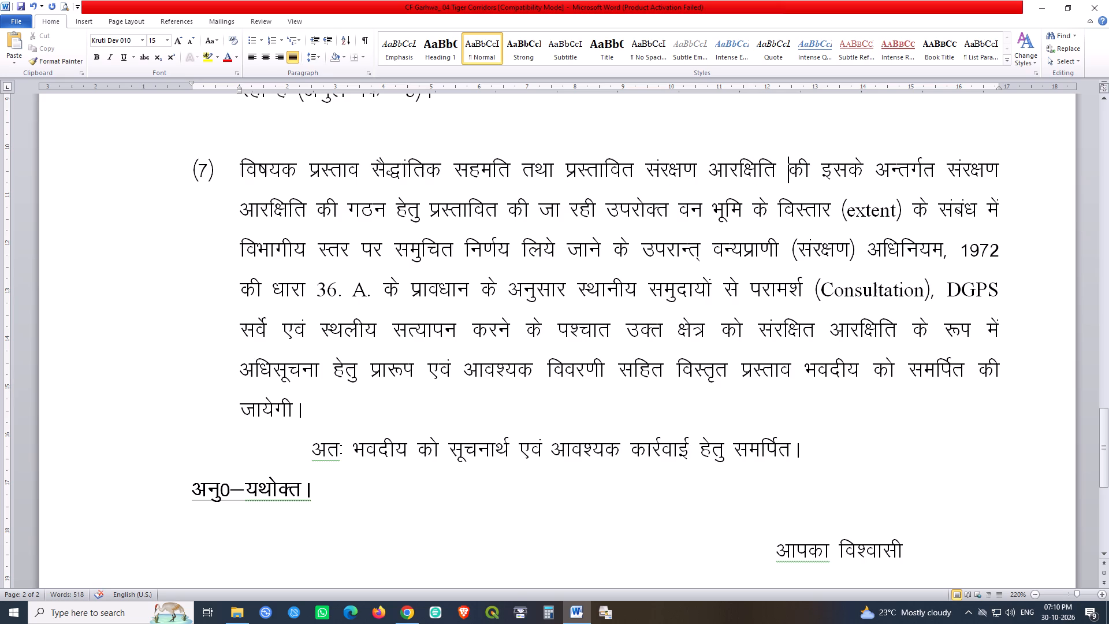
key(Right)
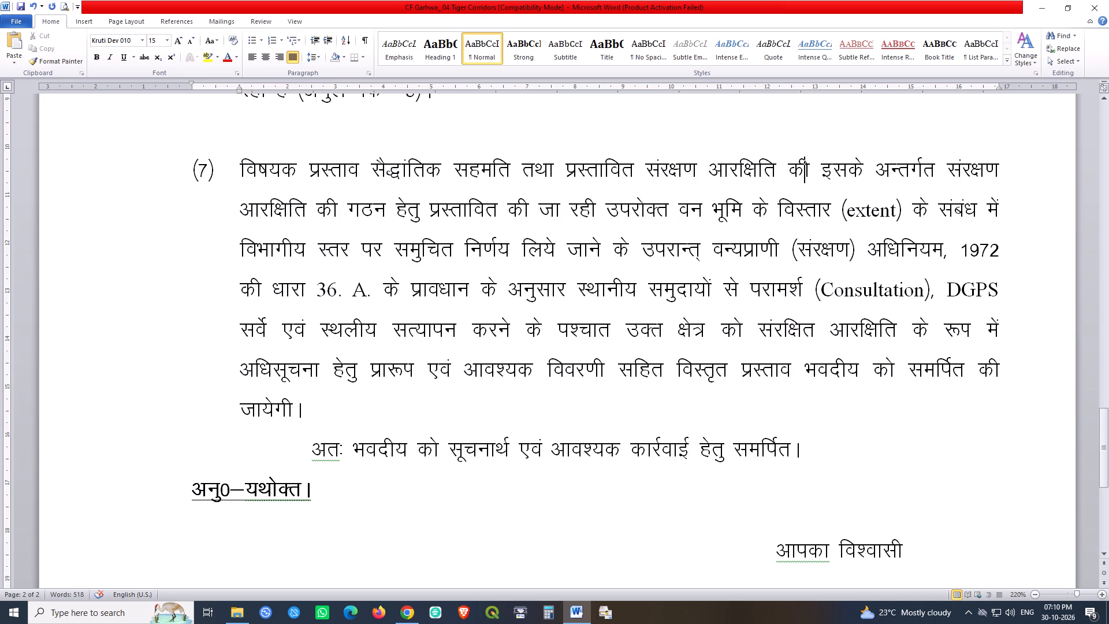
key(Right)
key(Right)
key(Right)
key(Left)
key(Left)
key(ctrl+shift+Left)
text(ds foLrkj)
key(space)
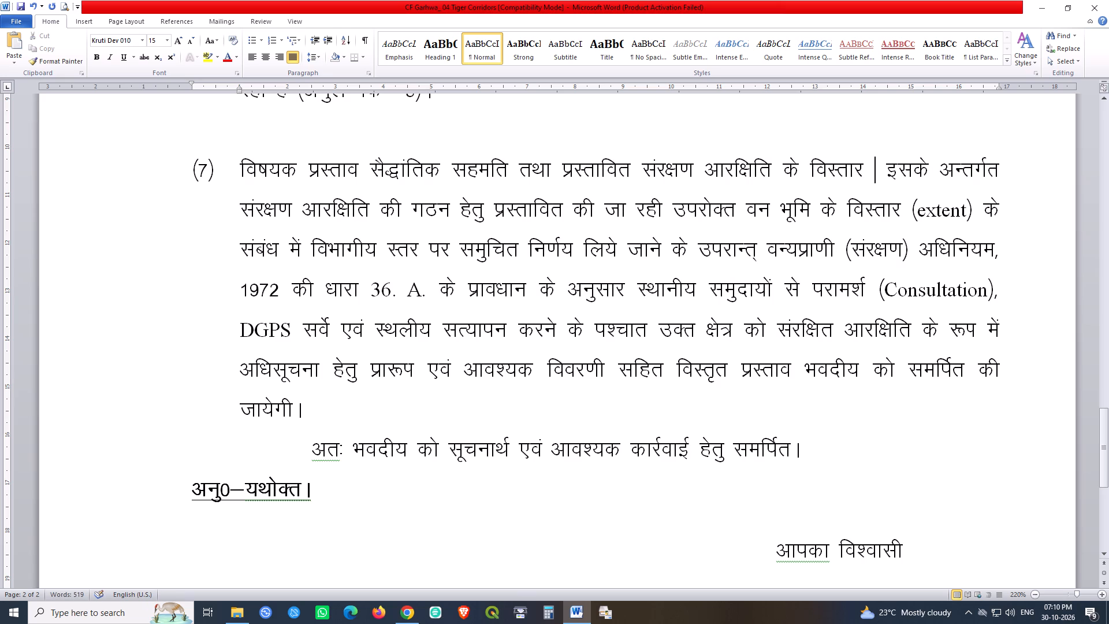
Delete the wording from "इसके अन्तर्गत" through "वन भूमि के विस्तार" before "(extent)" in paragraph (7), and save the letter.
key(ctrl+shift+Right)
key(ctrl+shift+Right)
key(ctrl+shift+Right)
key(ctrl+shift+Right)
key(ctrl+shift+Right)
key(ctrl+shift+Right)
key(ctrl+shift+Right)
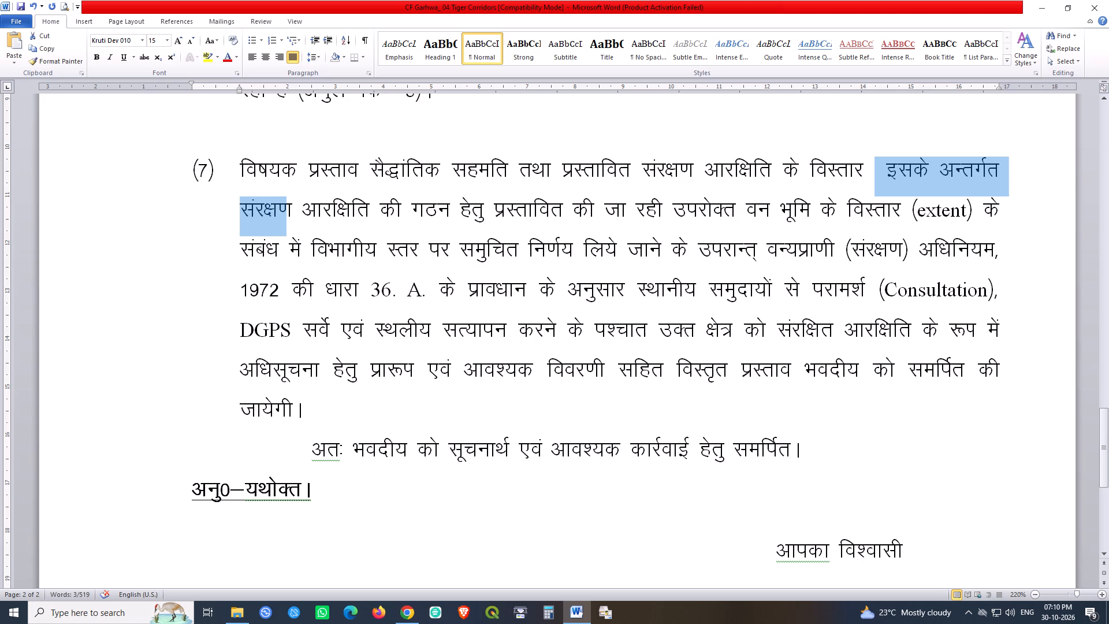
key(ctrl+shift+Right)
key(ctrl+shift+Right)
key(ctrl+shift+Right)
key(ctrl+shift+Right)
key(ctrl+shift+Right)
key(ctrl+shift+Right)
key(ctrl+shift+Right)
key(ctrl+shift+Right)
key(ctrl+shift+Right)
key(ctrl+shift+Right)
key(ctrl+shift+Right)
key(ctrl+shift+Right)
key(ctrl+shift+Right)
key(ctrl+shift+Right)
key(ctrl+shift+Right)
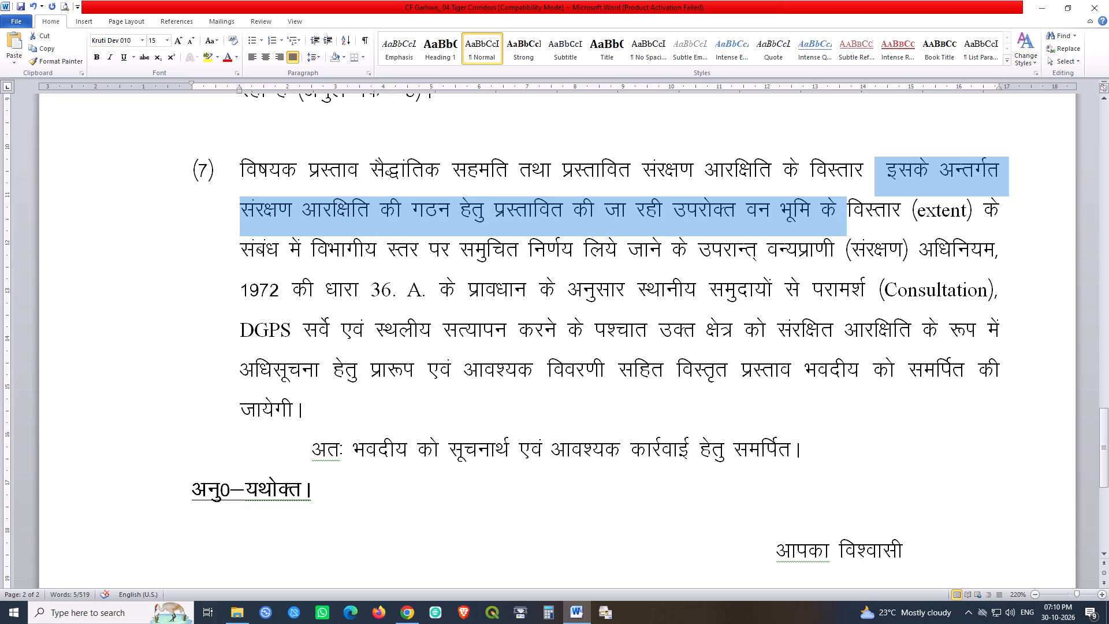
key(ctrl+shift+Right)
key(Delete)
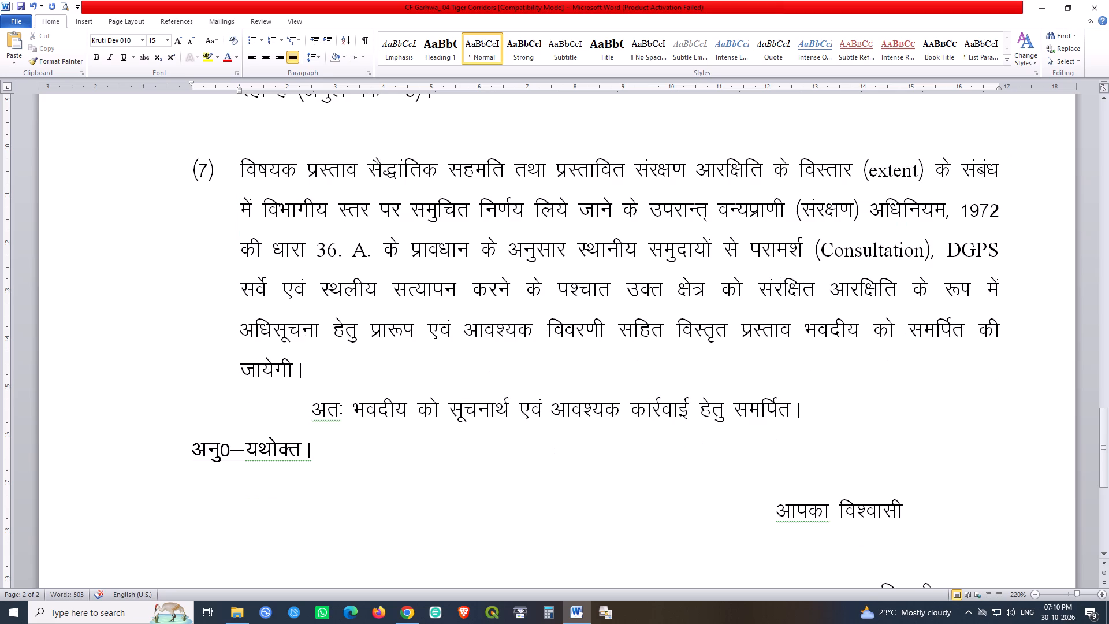
key(ctrl+s)
Read through paragraph (7) from "(extent)" to "समुचित निर्णय" and save the letter.
key(Right)
key(Right)
key(Right)
key(Right)
key(Right)
key(Right)
key(Right)
key(Right)
key(Right)
key(Right)
key(Right)
key(Right)
key(Right)
key(Right)
key(Right)
key(Right)
key(Right)
key(Right)
key(Right)
key(Right)
key(Right)
key(Right)
key(Right)
key(Right)
key(Right)
key(Right)
key(ctrl+Right)
key(ctrl+Right)
key(ctrl+Right)
key(ctrl+Right)
key(ctrl+Right)
key(ctrl+Right)
key(ctrl+Right)
key(ctrl+Right)
key(ctrl+Right)
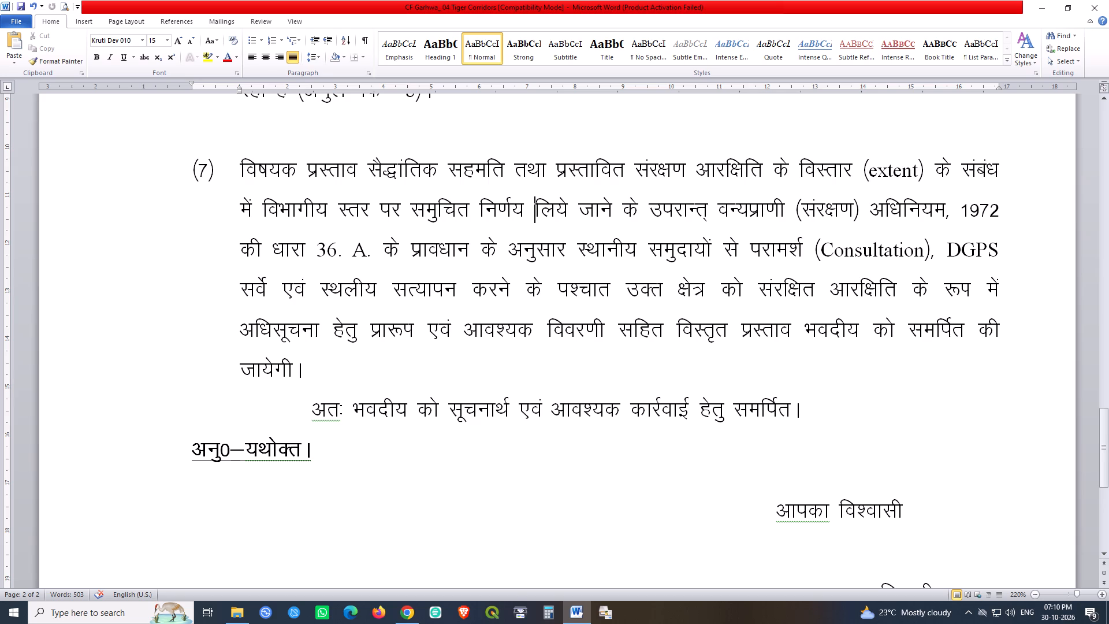
key(ctrl+s)
Insert "से अनुरोध है कि उपरोक्त प्रस्ताव तथा" after "भवदीय" in the closing "अतः" sentence.
click(418, 414)
text(ls vuqjks/k gS fd)
key(space)
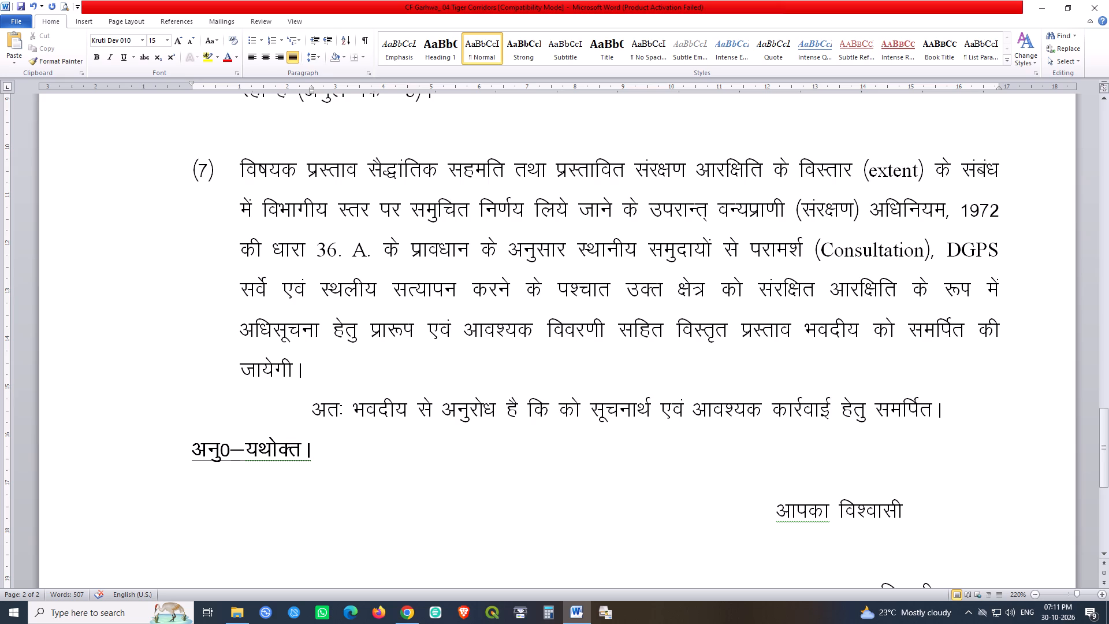
text(mij)
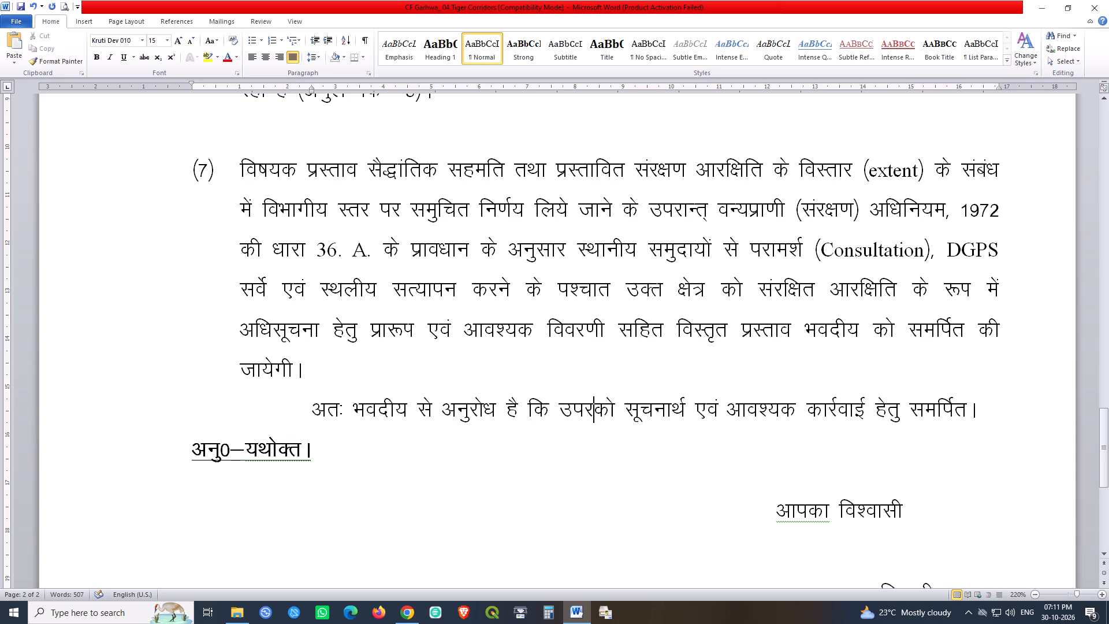
text(ksDr izLrko)
key(space)
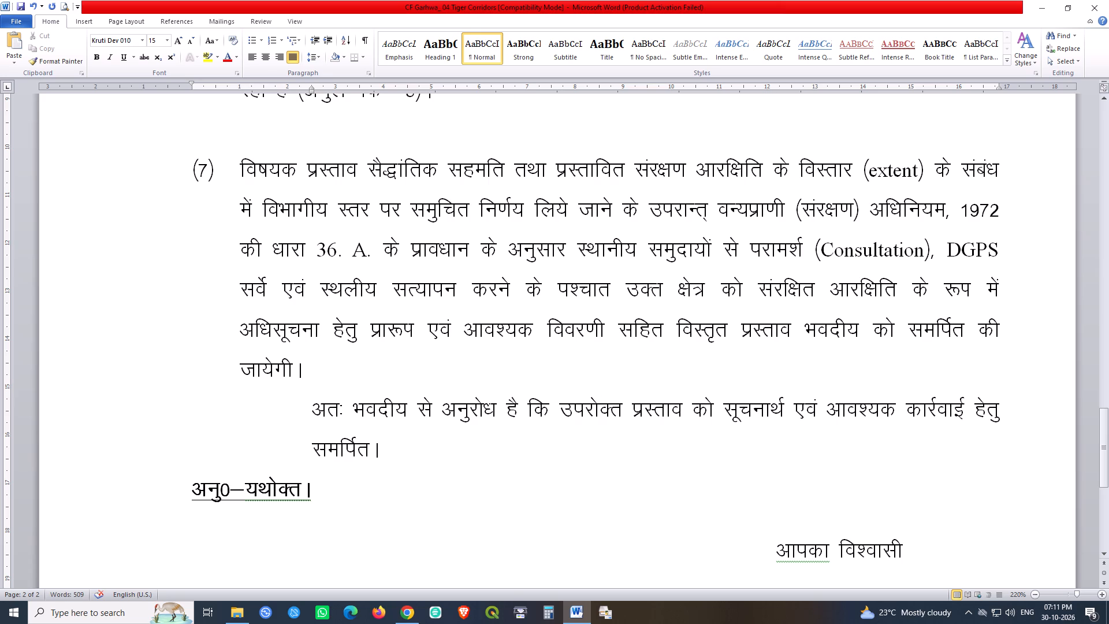
text(rFkk)
key(space)
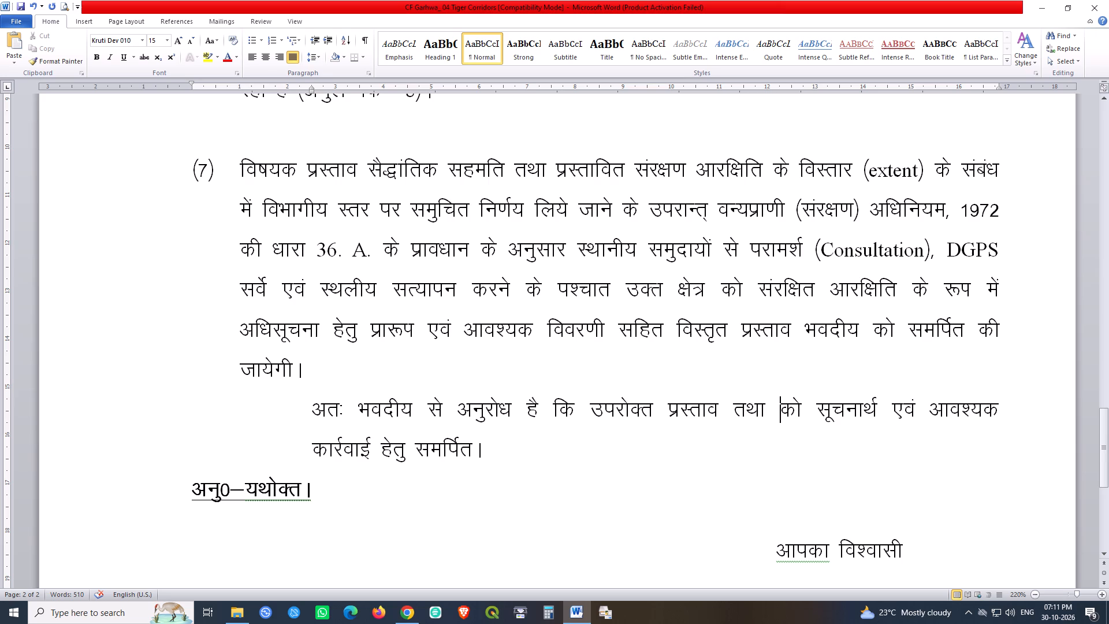
Add "संरक्षण आरक्षिति हेतु प्रस्तावित भूमि" after "उपरोक्त प्रस्ताव तथा" in the closing sentence.
text(laj{k.k vkj)
text(f{Kfr)
key(space)
key(BackSpace)
key(BackSpace)
key(BackSpace)
key(BackSpace)
text(kg)
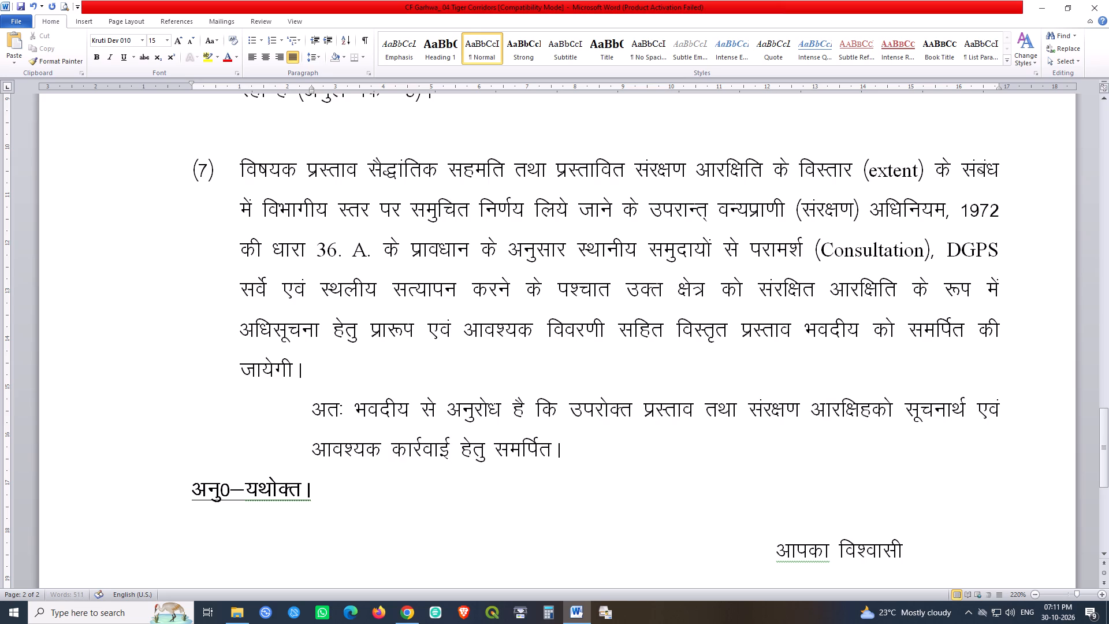
key(BackSpace)
text(fr gsrq)
key(space)
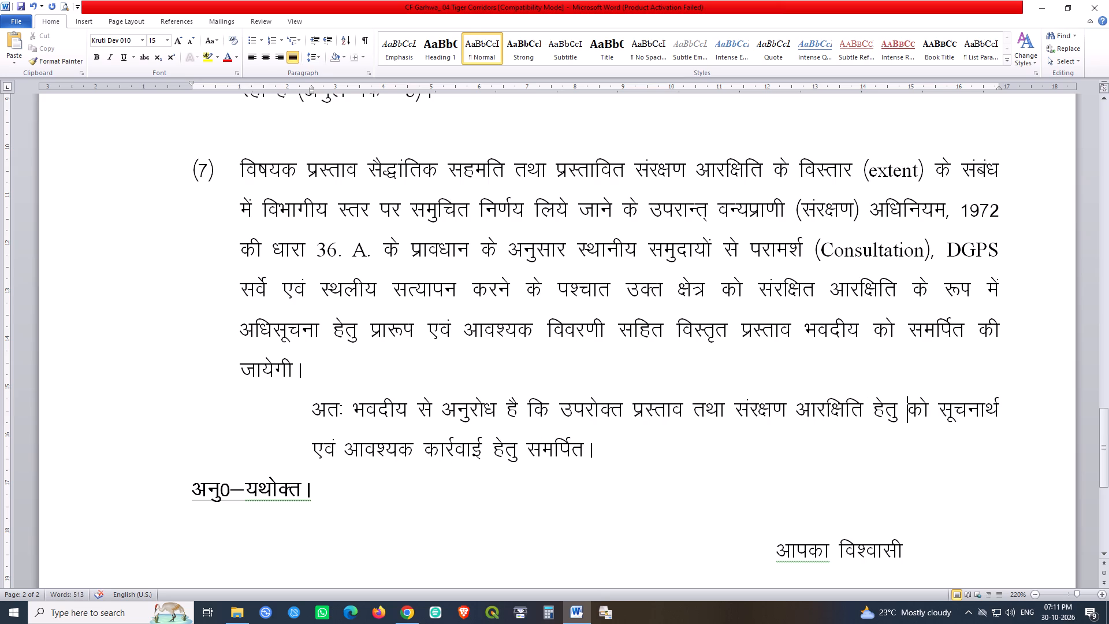
text(izLrkfor Hkwfe)
key(space)
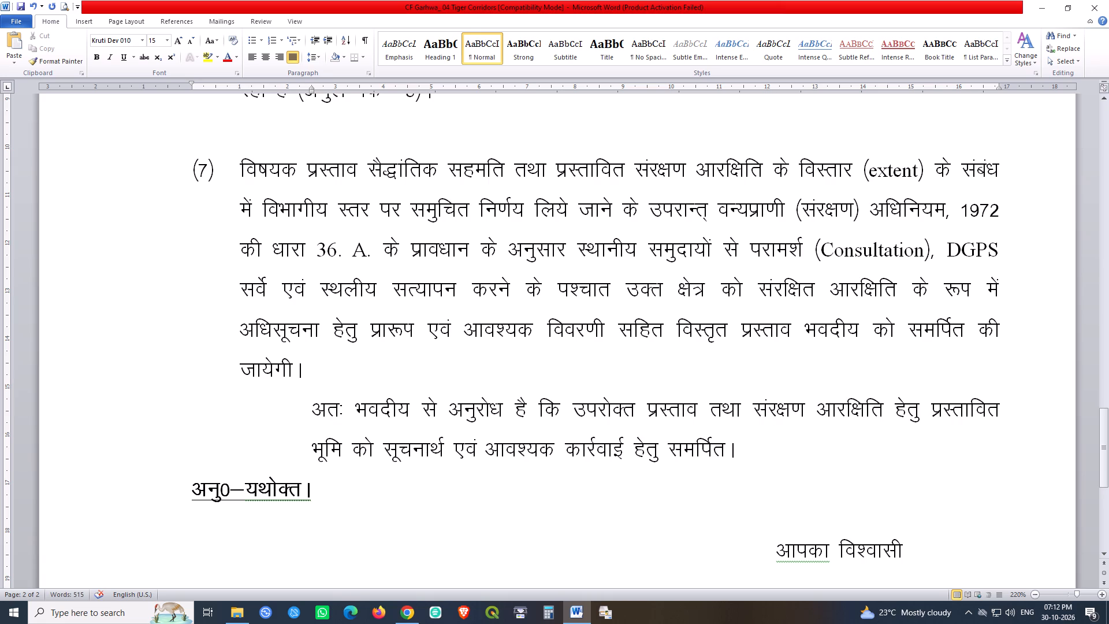
Add "के संबंध में विभागीय स्तर पर निर्णय हेतु" after "प्रस्तावित भूमि" in the closing "अतः" sentence.
text(ds laca/k esa)
key(space)
text(foHkkxh; Lrj ij)
key(space)
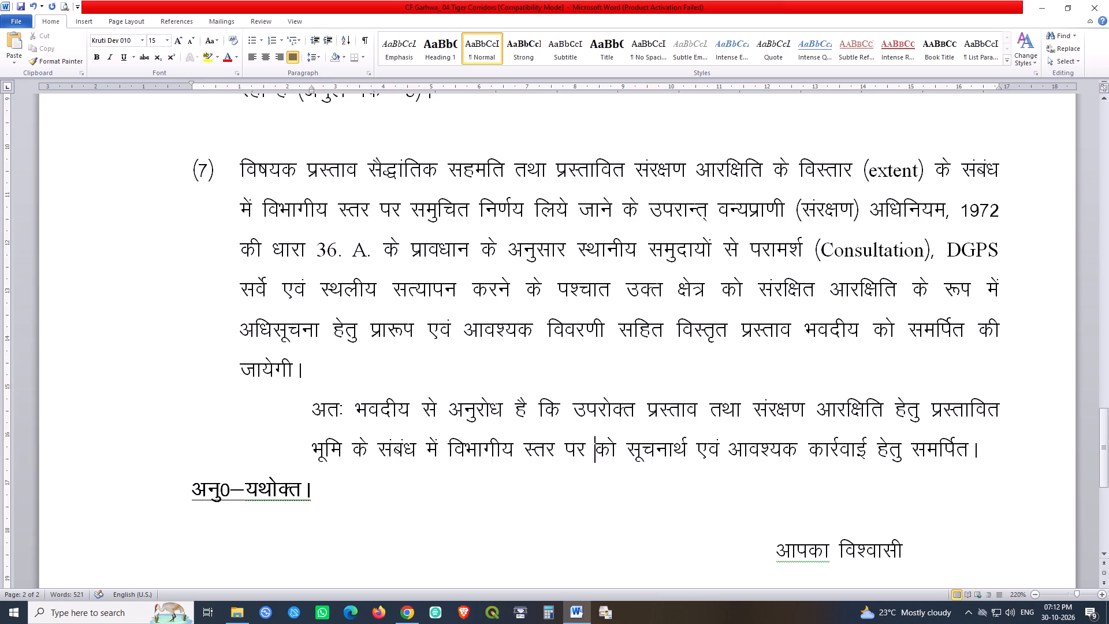
text(leqfpr)
key(space)
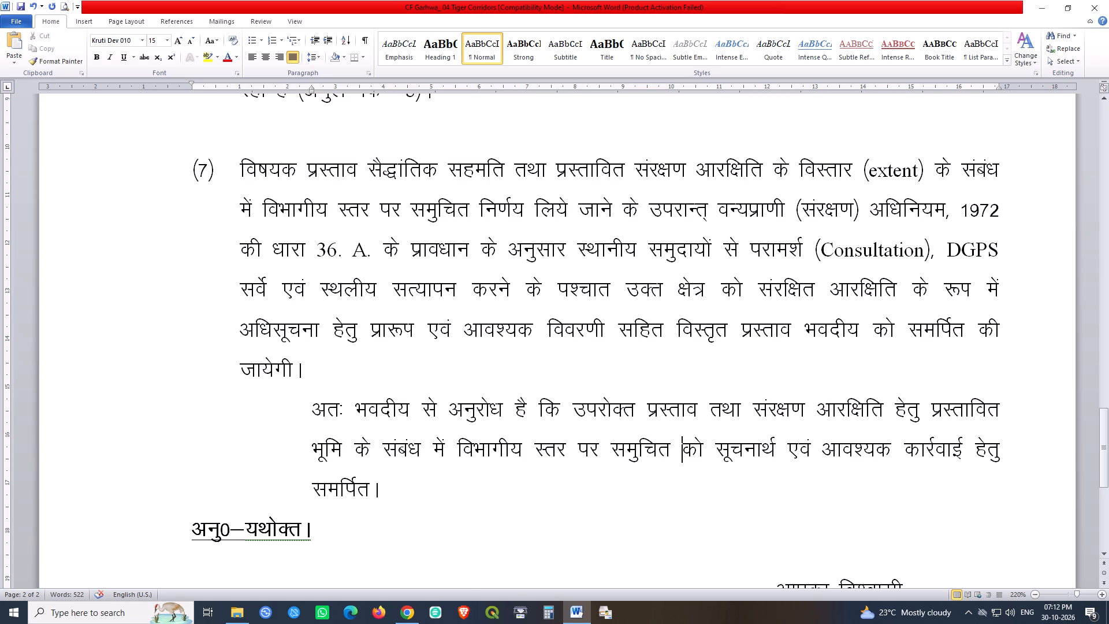
key(ctrl+shift+Left)
key(Delete)
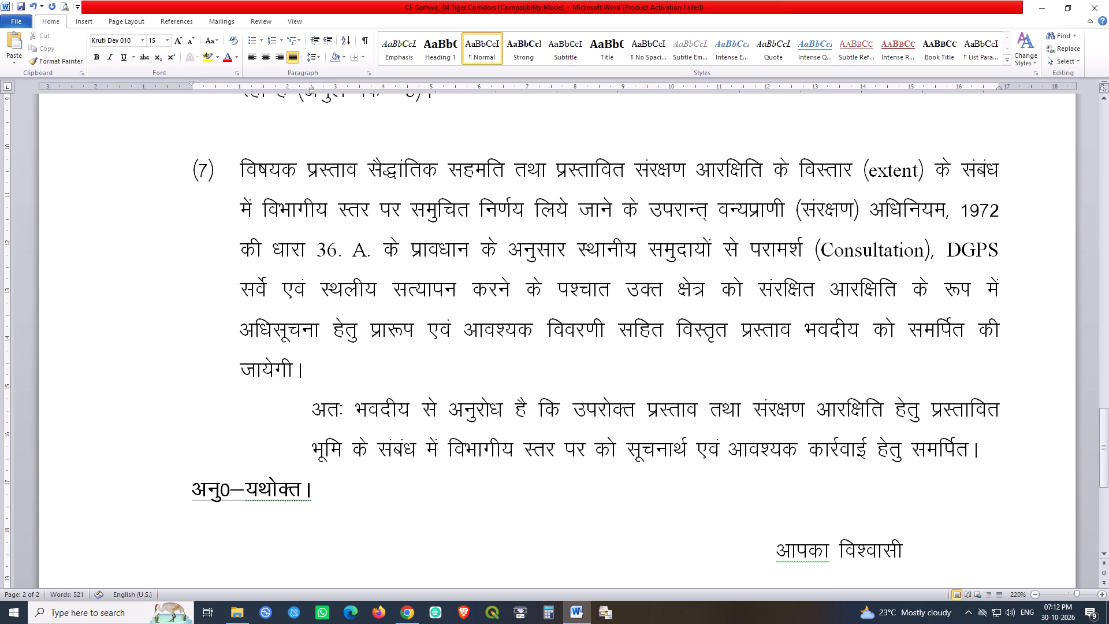
text(fu.kZ; gsrq)
key(space)
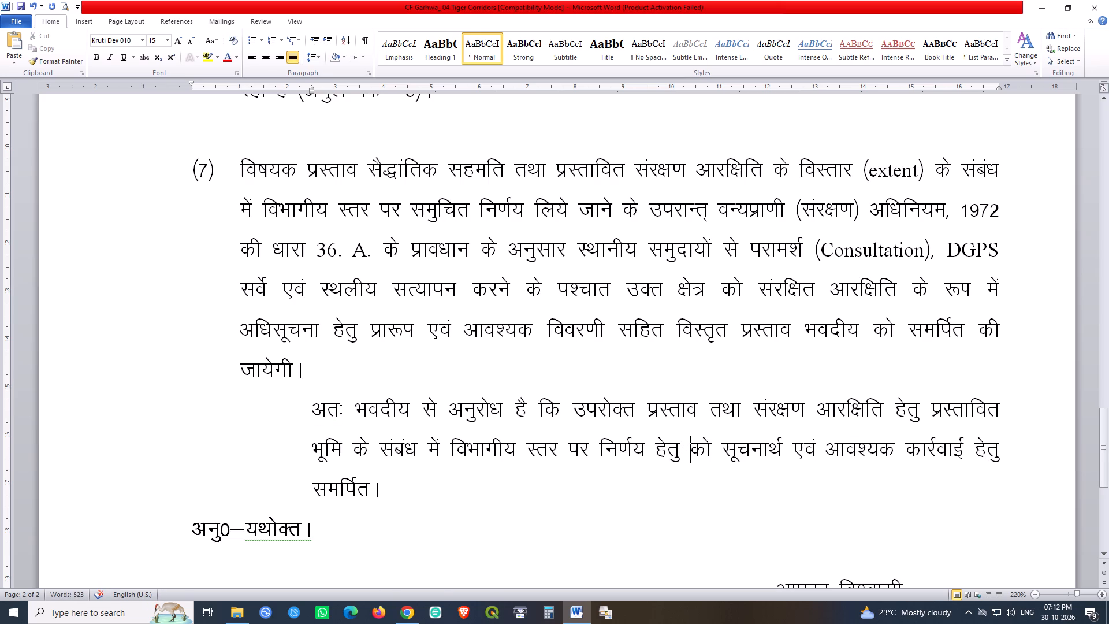
Replace "को सूचनार्थ एवं आवश्यक" with "आवश्यक" before "कार्रवाई" in the closing sentence.
text(vko";dr)
key(BackSpace)
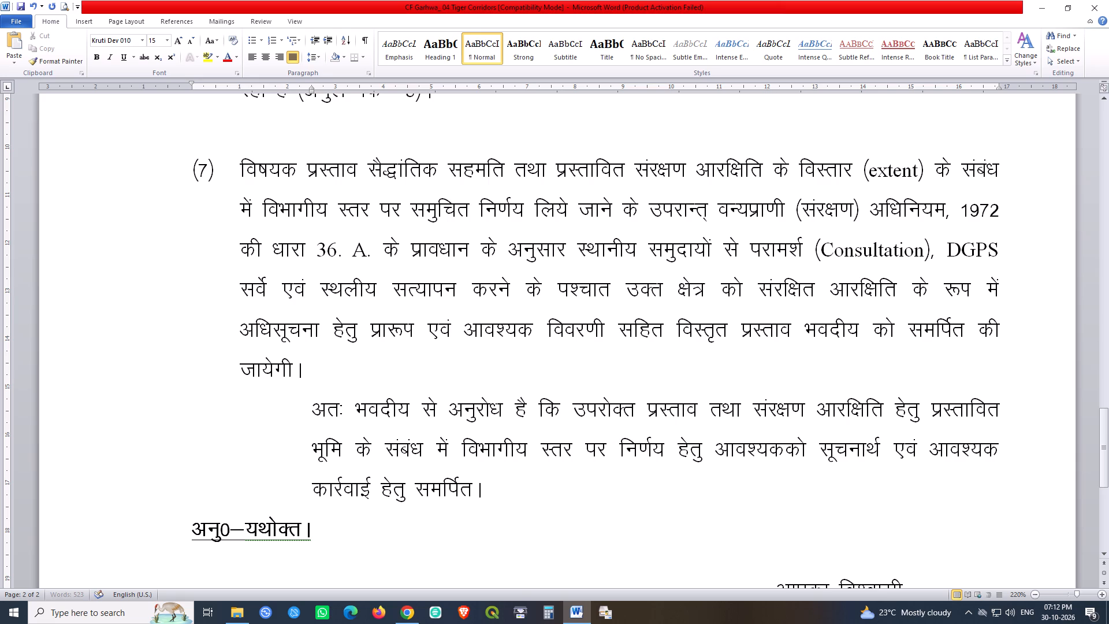
key(space)
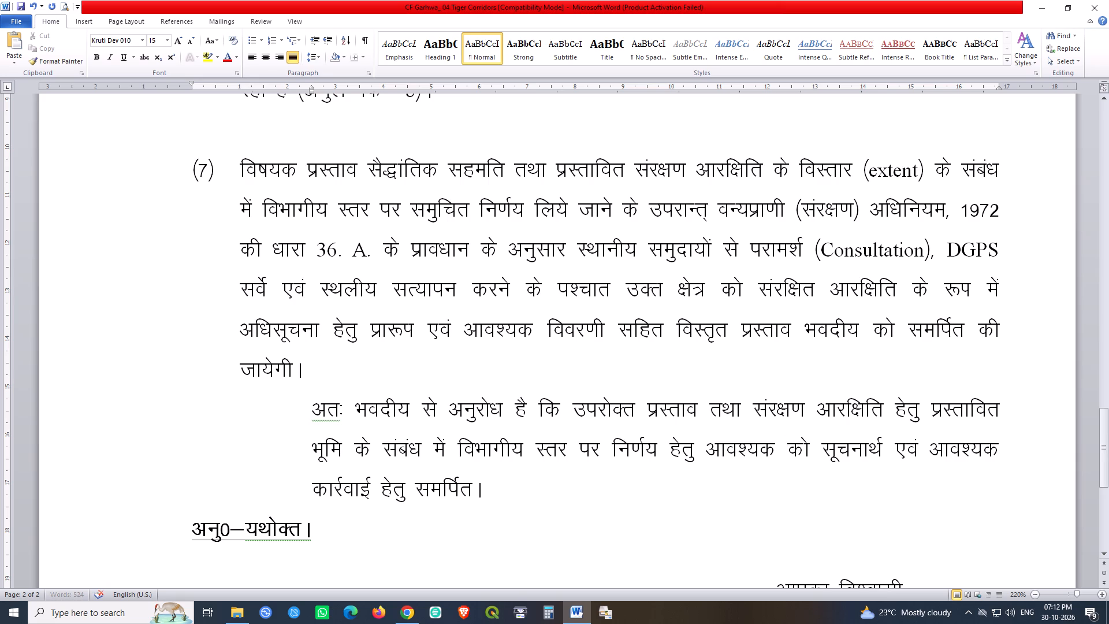
key(ctrl+shift+Right)
key(ctrl+shift+Right)
key(ctrl+shift+Right)
key(ctrl+shift+Right)
key(ctrl+shift+Right)
key(ctrl+shift+Right)
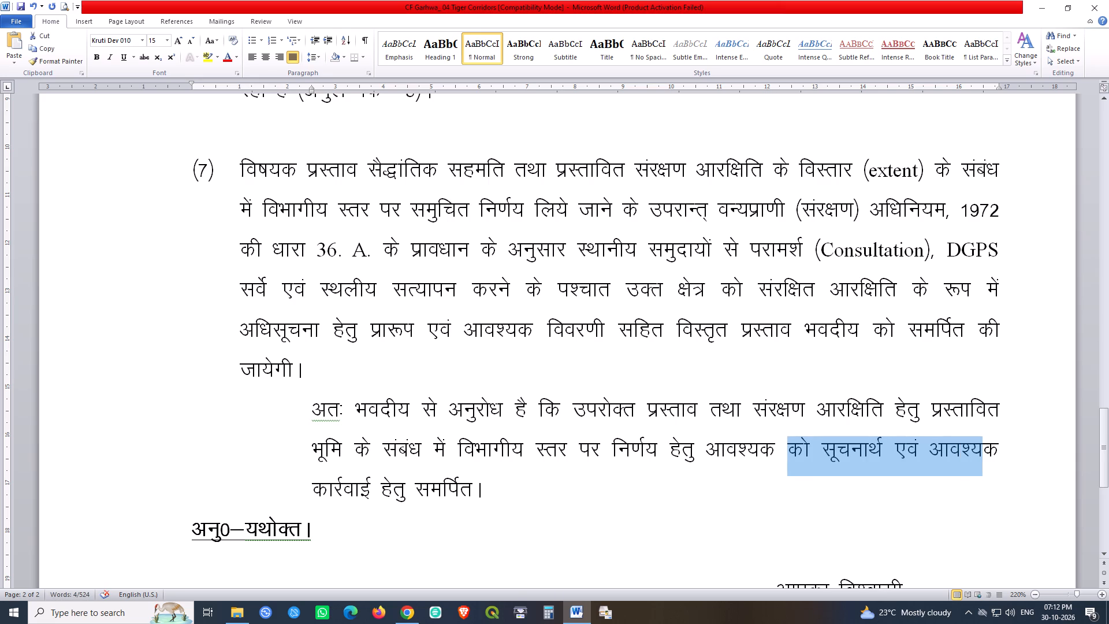
key(ctrl+shift+Right)
key(Delete)
Replace the sentence ending "हेतु समर्पित।" after "कार्रवाई" with "करने की कृपा की जाय।".
key(Right)
key(Right)
key(Right)
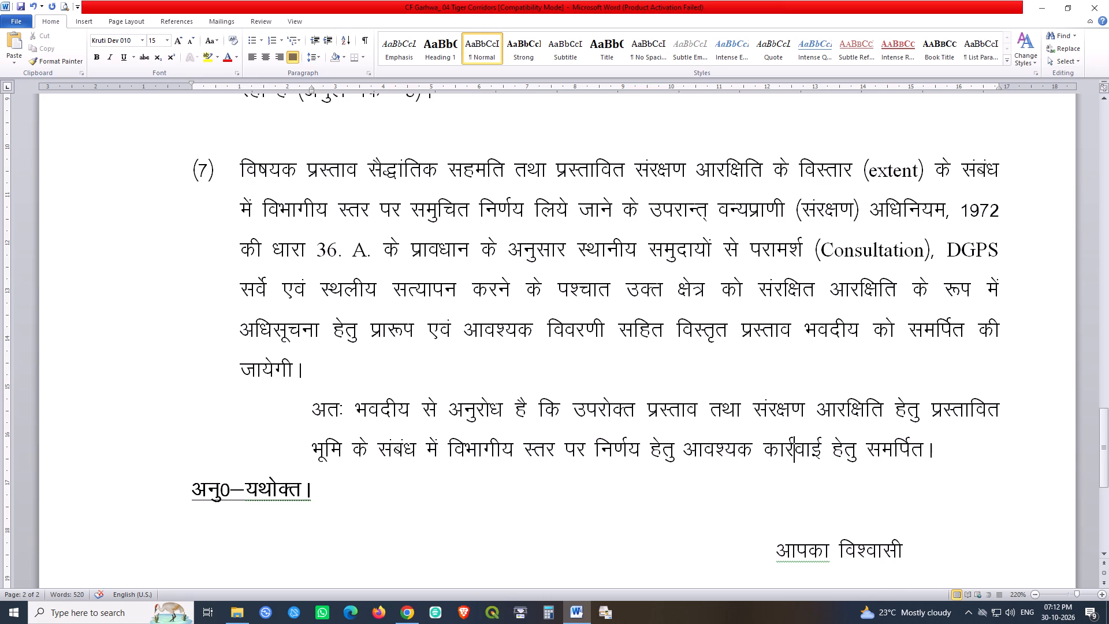
key(Right)
key(Right)
key(Right)
key(Right)
key(Right)
key(Right)
key(ctrl+shift+Right)
key(ctrl+shift+Right)
key(ctrl+shift+Right)
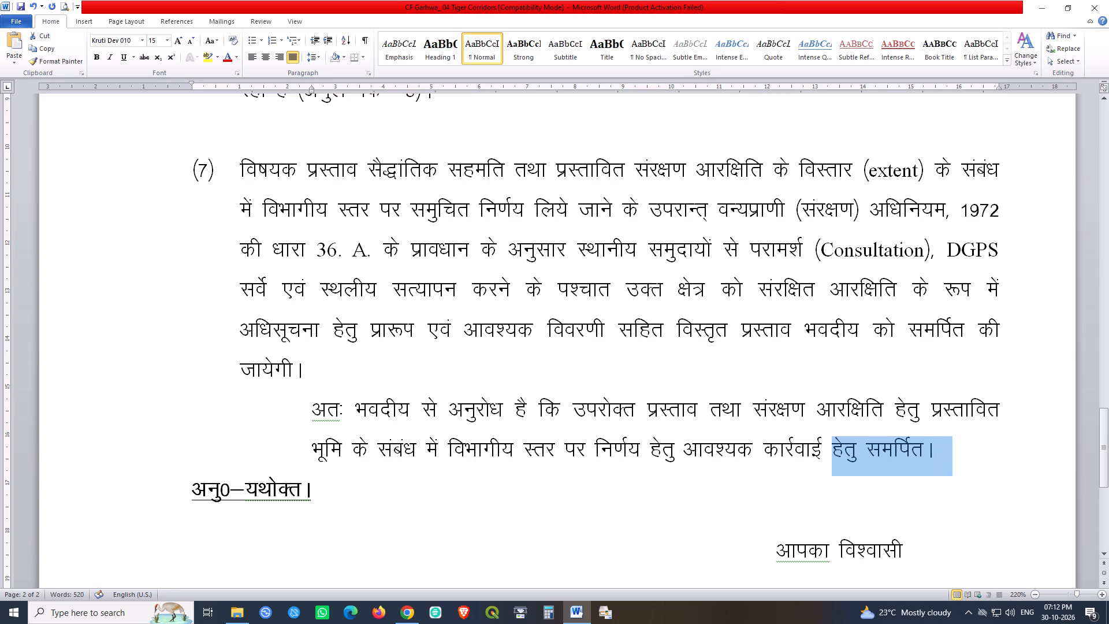
text(djus dh d`ik dh tk;A)
key(space)
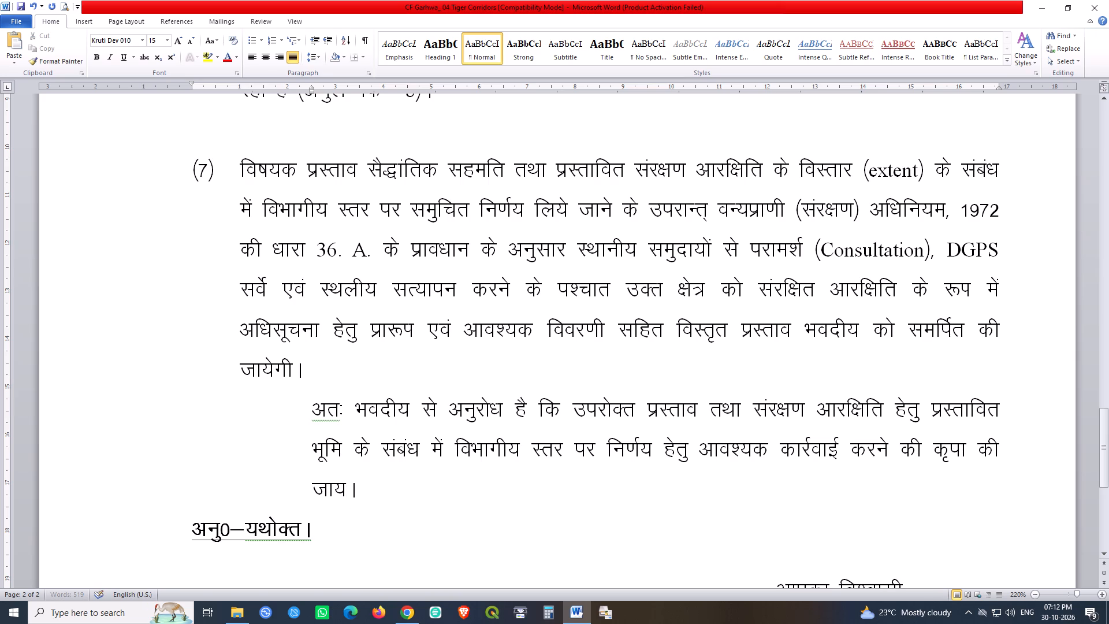
key(ctrl+shift+Left)
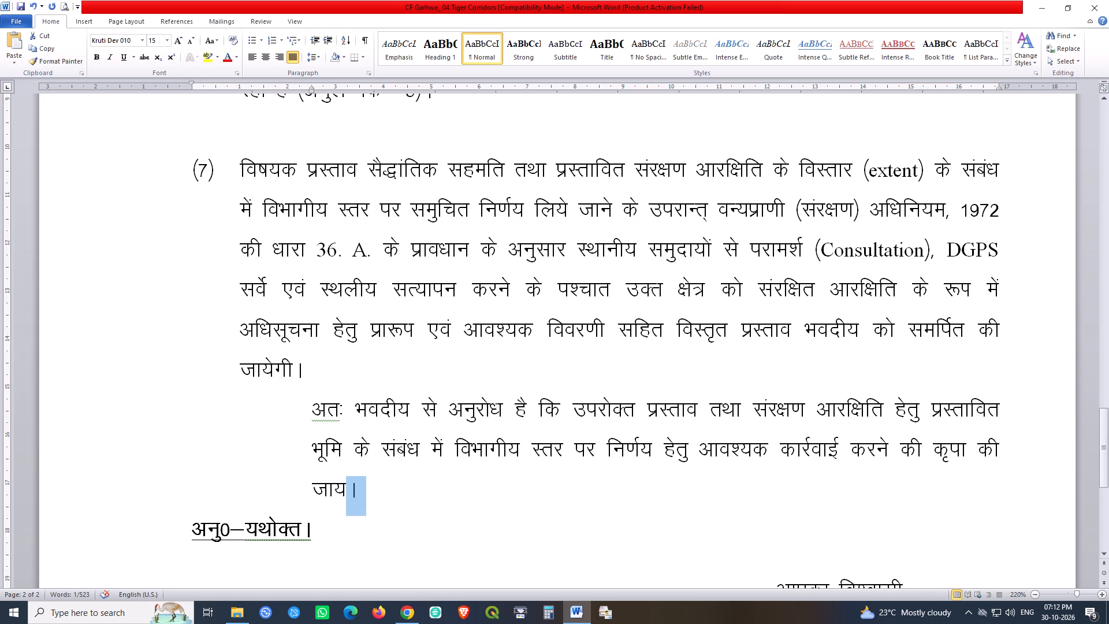
Align the closing "अतः" paragraph with the left margin and give it a first-line indent of about 2.5 cm.
click(481, 456)
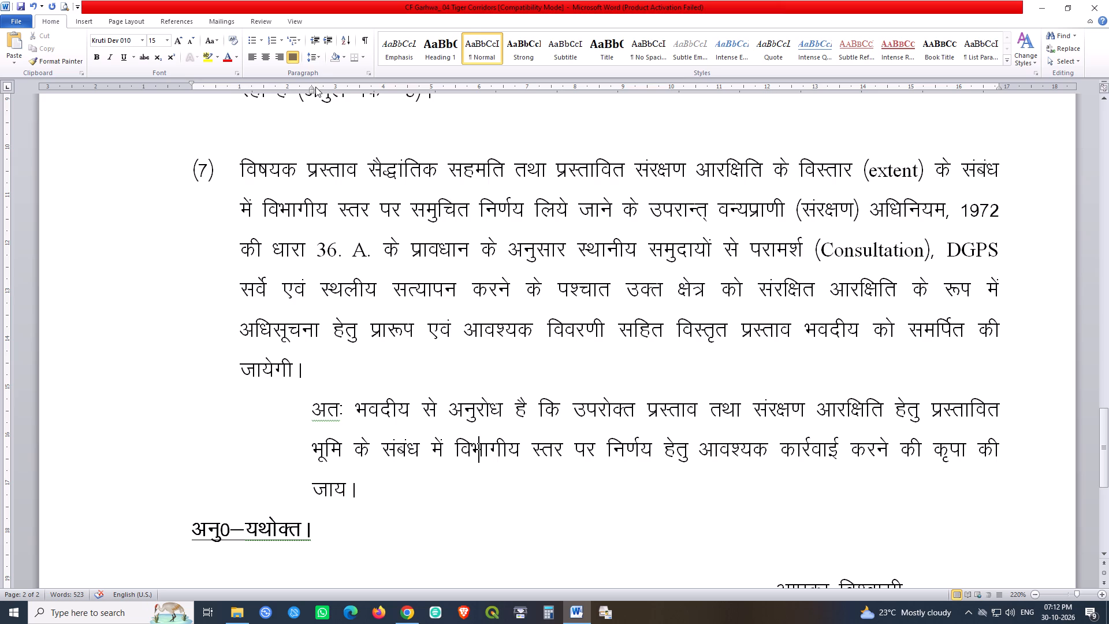
drag(309, 89, 191, 96)
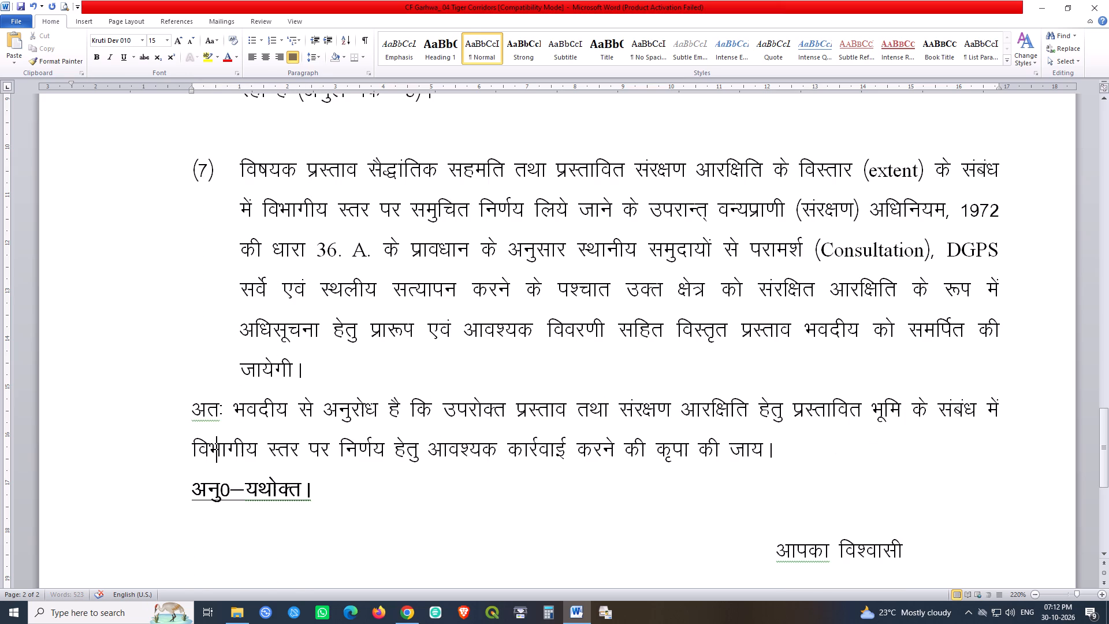
drag(70, 80, 251, 87)
drag(251, 87, 306, 90)
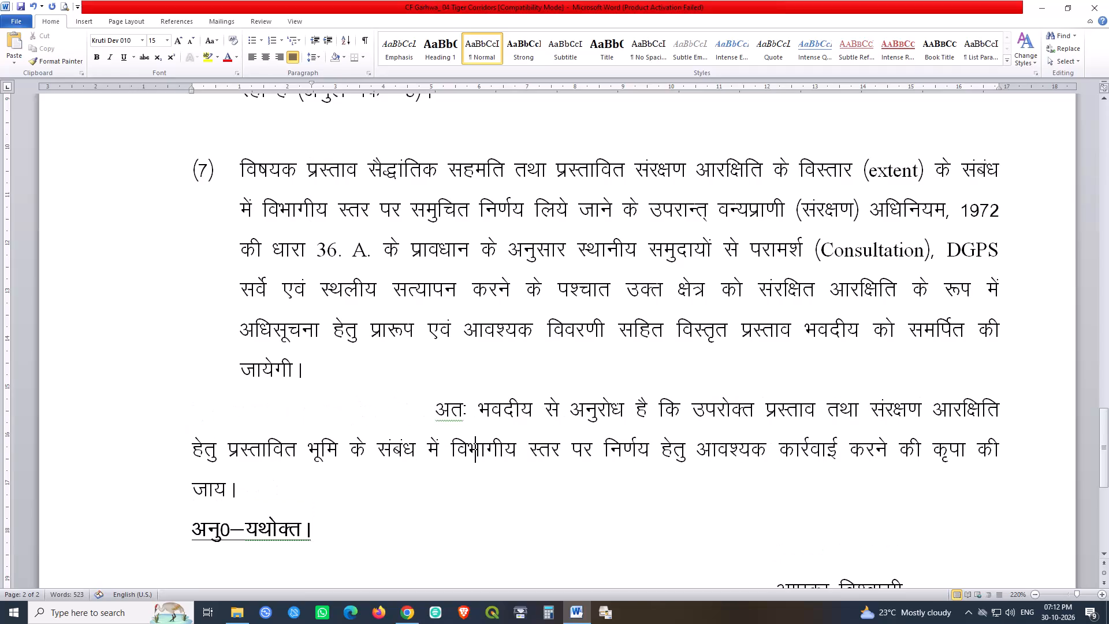
Remove the extra blank space before "अतः" at the start of the closing paragraph.
click(343, 415)
key(Delete)
key(Delete)
key(Delete)
key(Delete)
key(Delete)
key(Delete)
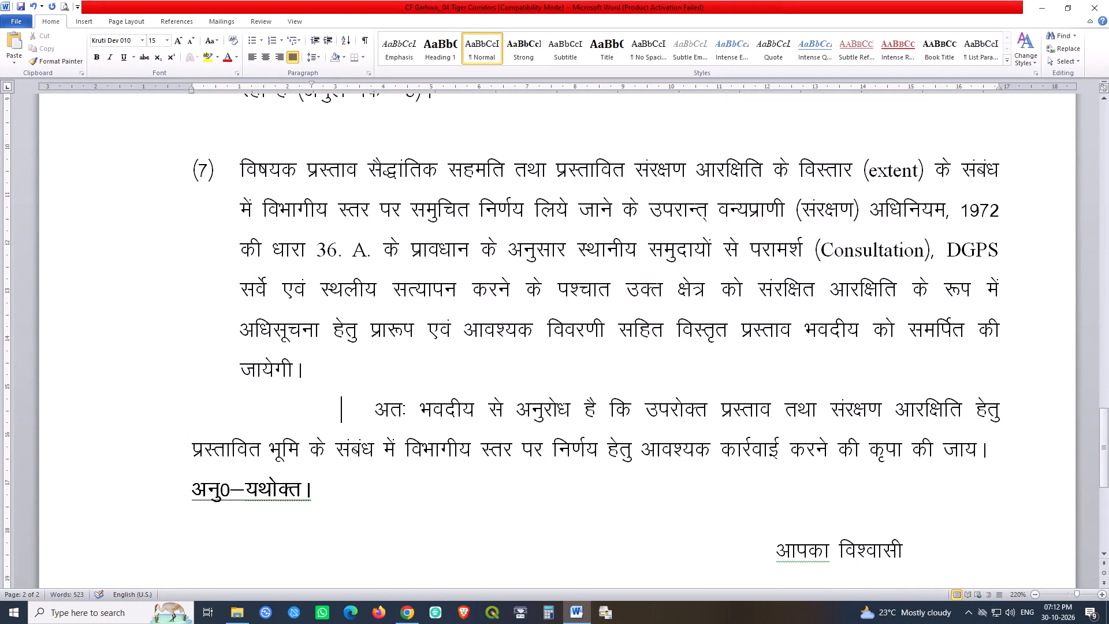
key(Delete)
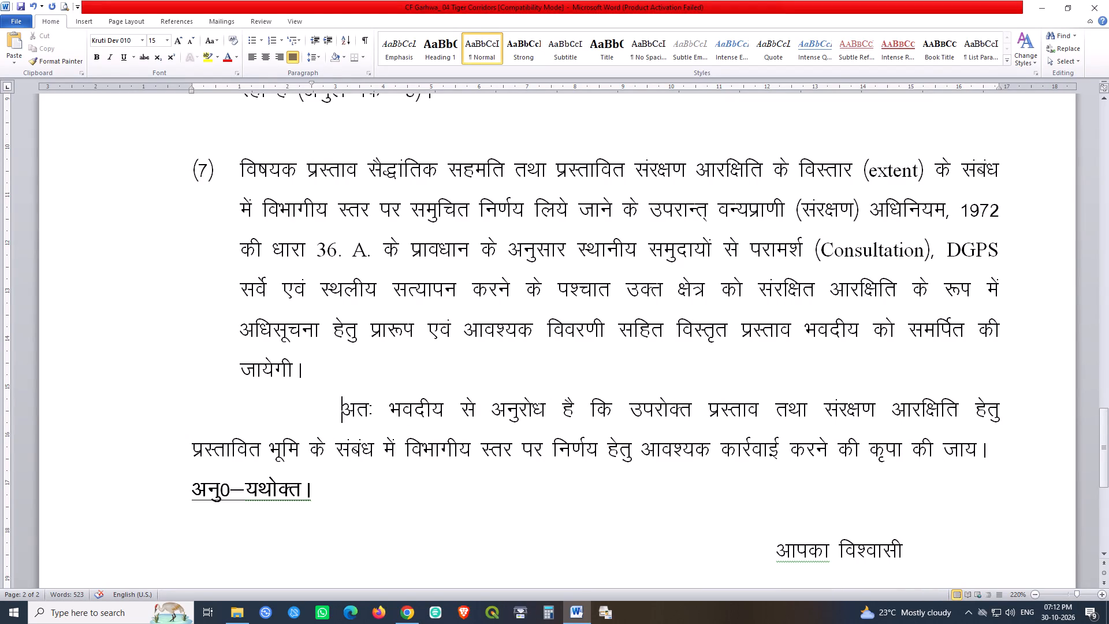
Insert "की जा रही वन" between "प्रस्तावित" and "भूमि" in the closing paragraph, and save the letter.
click(269, 445)
text(dh tk jgh)
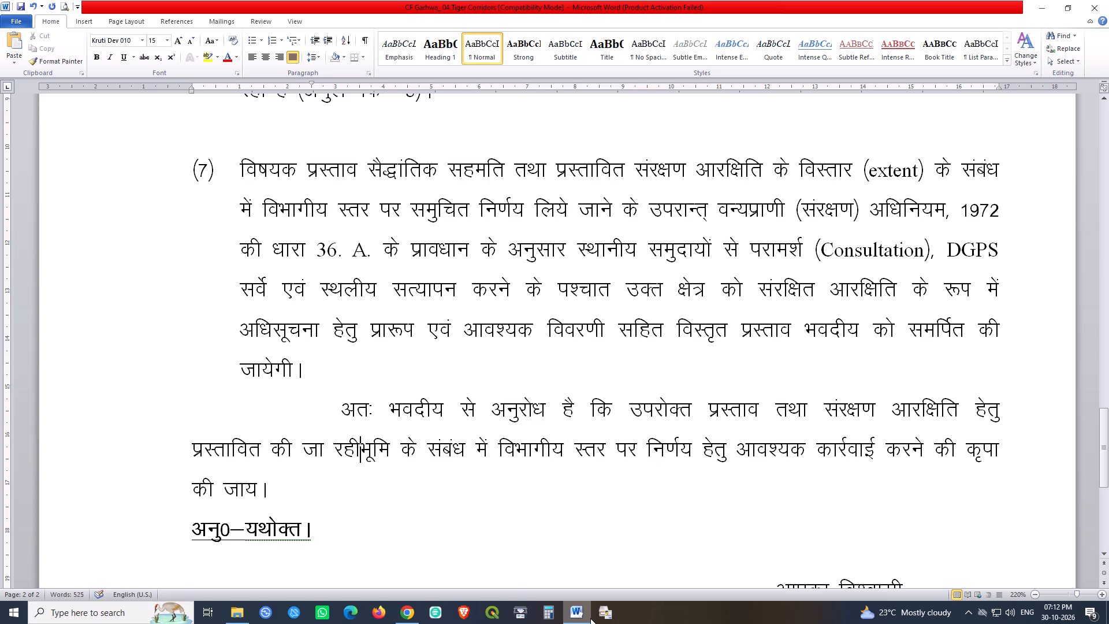
key(space)
key(ctrl+s)
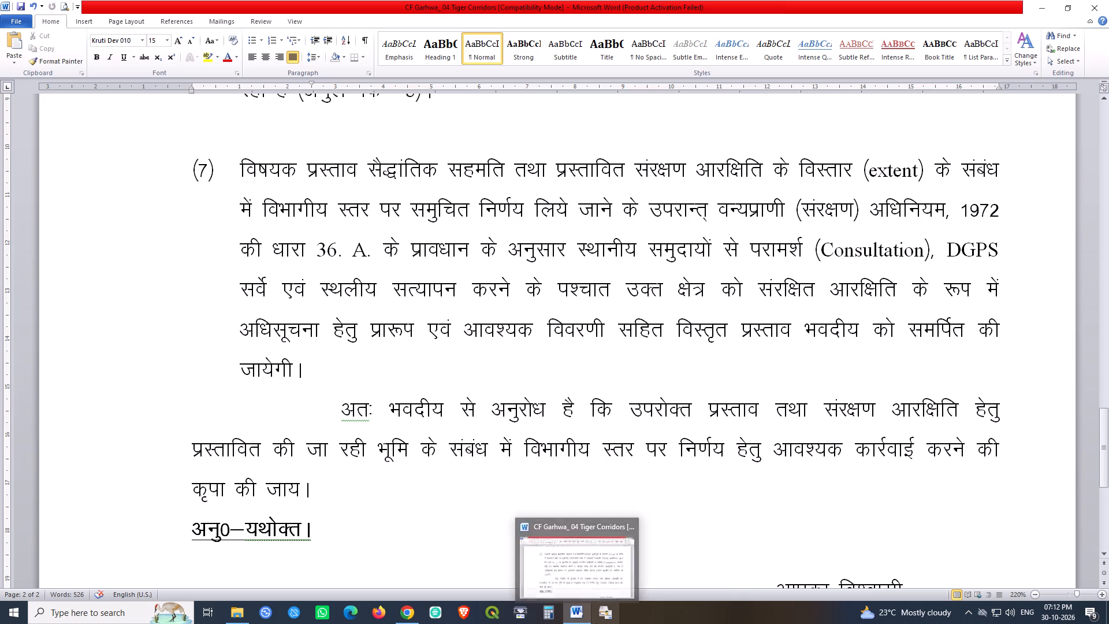
text(ou)
key(space)
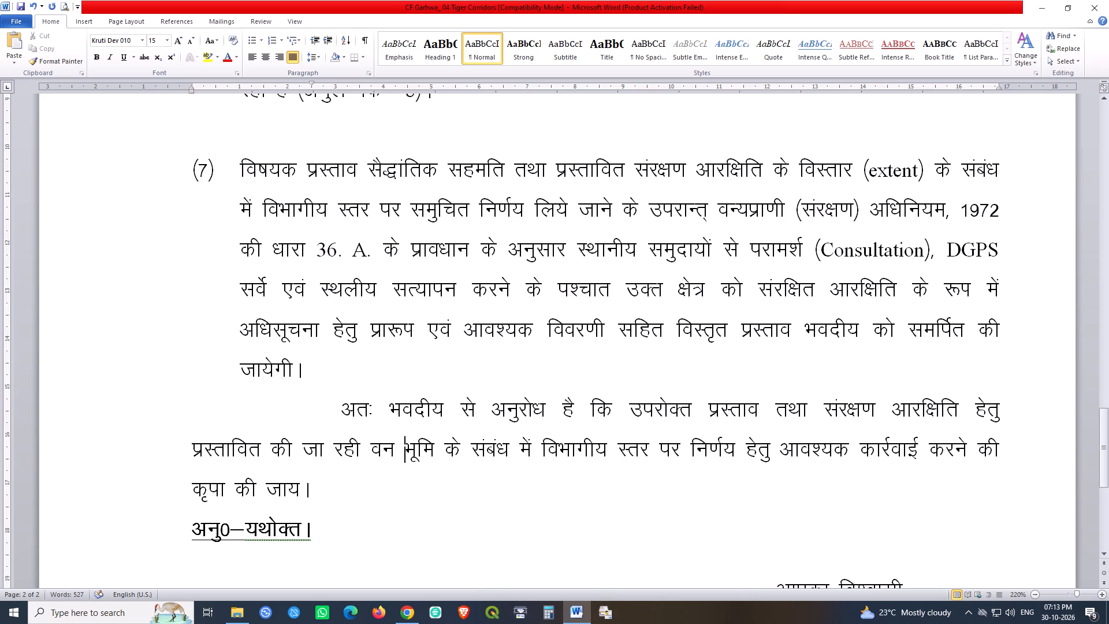
key(ctrl+s)
key(ctrl+s)
key(ctrl+s)
key(ctrl+s)
key(ctrl+s)
key(ctrl+s)
key(ctrl+s)
key(ctrl+s)
key(ctrl+s)
key(ctrl+s)
key(ctrl+s)
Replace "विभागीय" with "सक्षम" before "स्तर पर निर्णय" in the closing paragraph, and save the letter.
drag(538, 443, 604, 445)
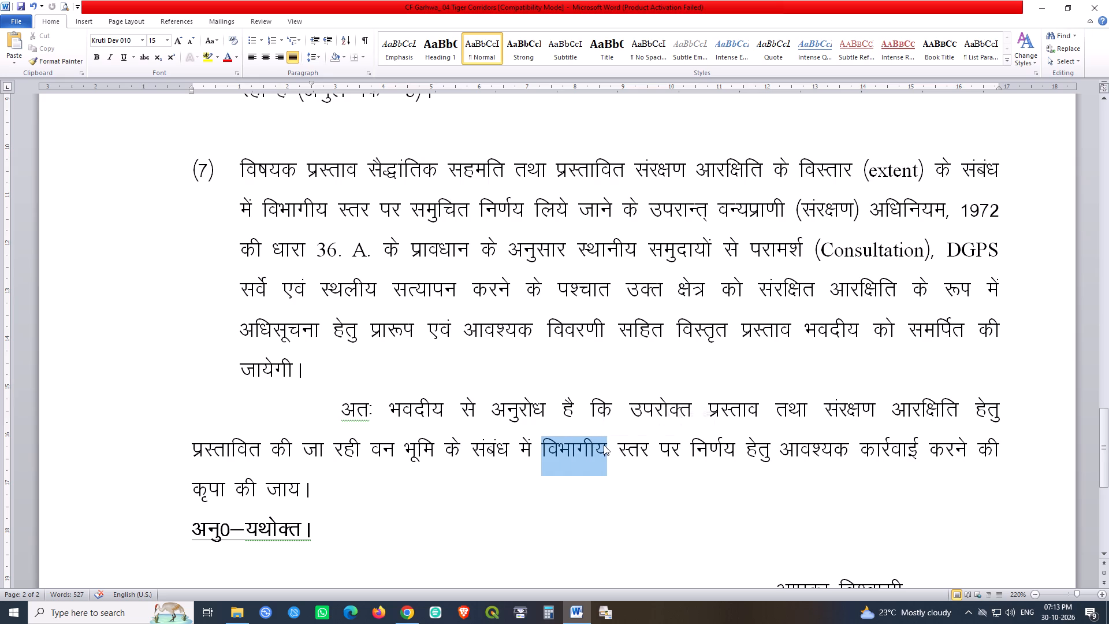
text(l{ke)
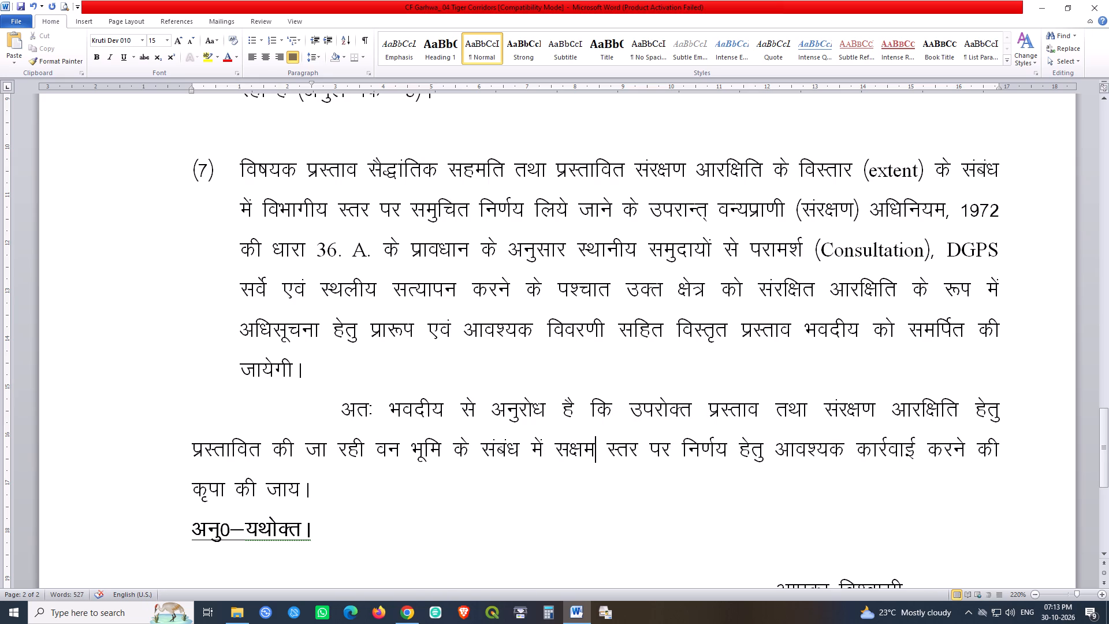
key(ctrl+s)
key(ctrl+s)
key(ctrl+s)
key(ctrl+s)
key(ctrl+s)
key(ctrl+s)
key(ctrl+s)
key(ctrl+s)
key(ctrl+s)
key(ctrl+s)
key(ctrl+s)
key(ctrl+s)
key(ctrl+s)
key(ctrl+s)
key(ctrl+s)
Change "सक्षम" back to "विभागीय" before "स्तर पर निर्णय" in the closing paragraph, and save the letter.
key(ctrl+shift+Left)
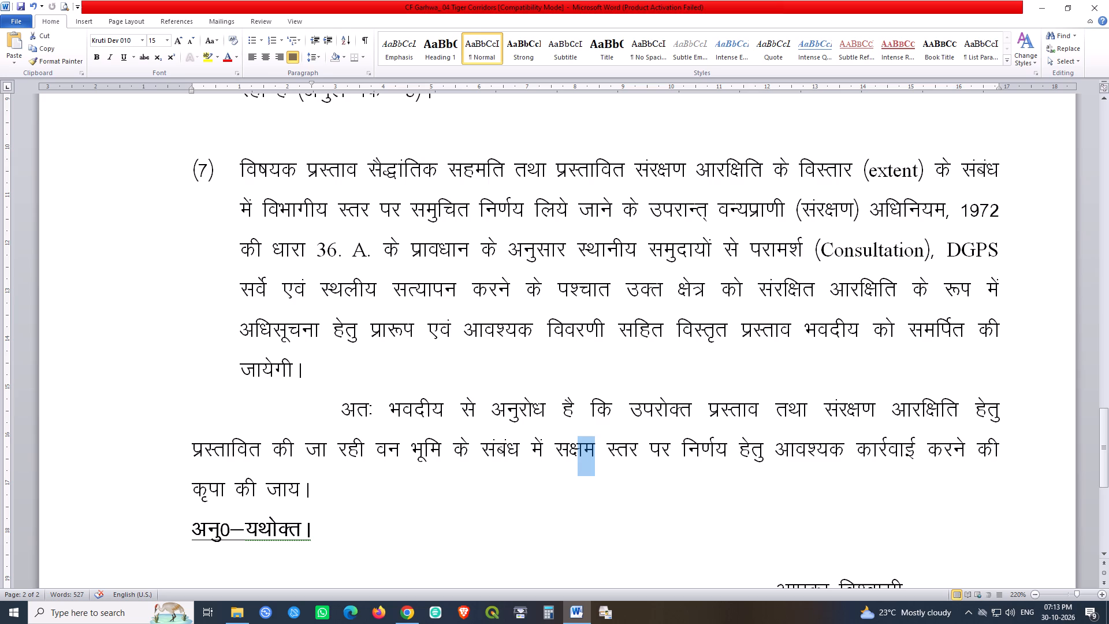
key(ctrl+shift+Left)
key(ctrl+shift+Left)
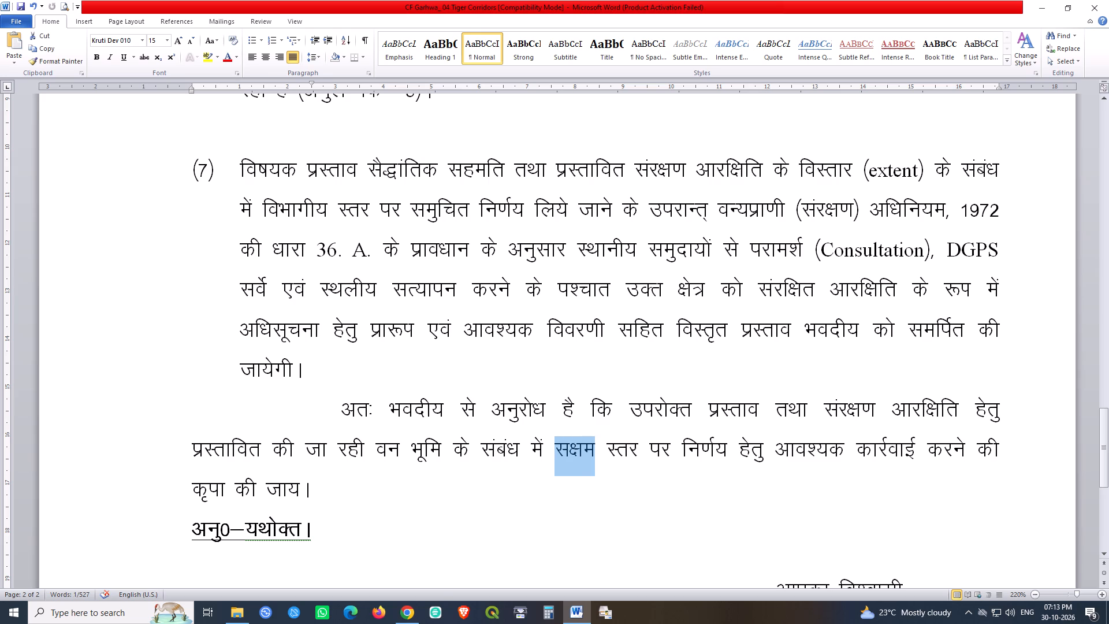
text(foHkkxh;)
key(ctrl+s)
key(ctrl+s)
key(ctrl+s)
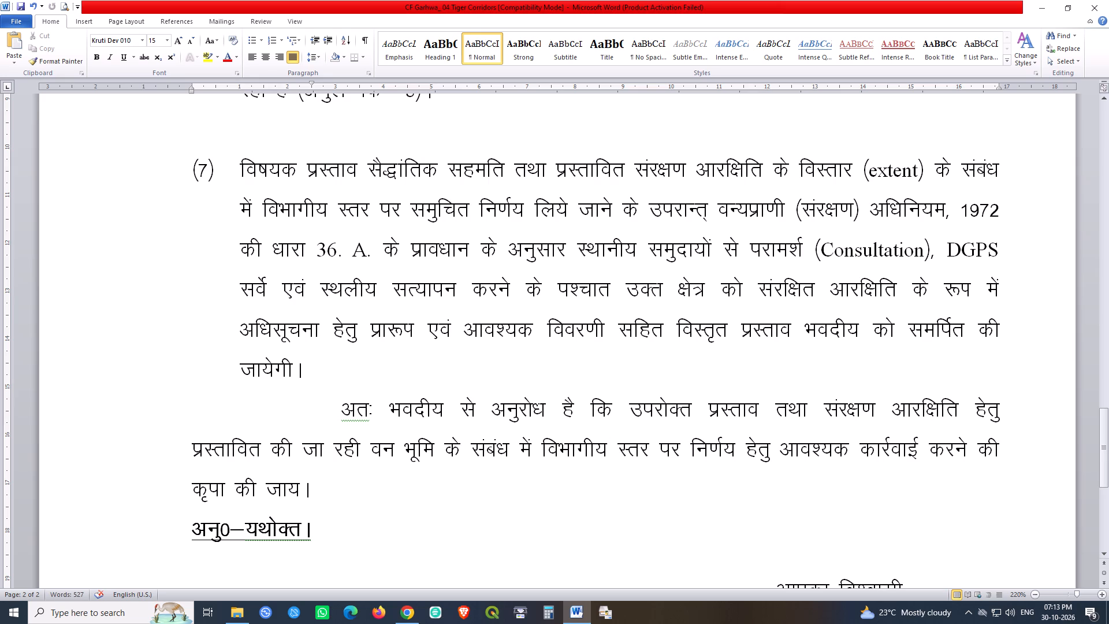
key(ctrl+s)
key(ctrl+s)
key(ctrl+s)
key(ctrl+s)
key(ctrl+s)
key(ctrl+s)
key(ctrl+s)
Extend the closing paragraph's final sentence after "कृपा की जाय" with ", ताकि अग्रेतर कार्रवाई की जा सके।", and save the letter.
click(304, 488)
text(] rkfd)
key(space)
text(vfxz)
key(BackSpace)
key(BackSpace)
key(BackSpace)
text(xzsrj dkjZokbZ dh tk ldsA)
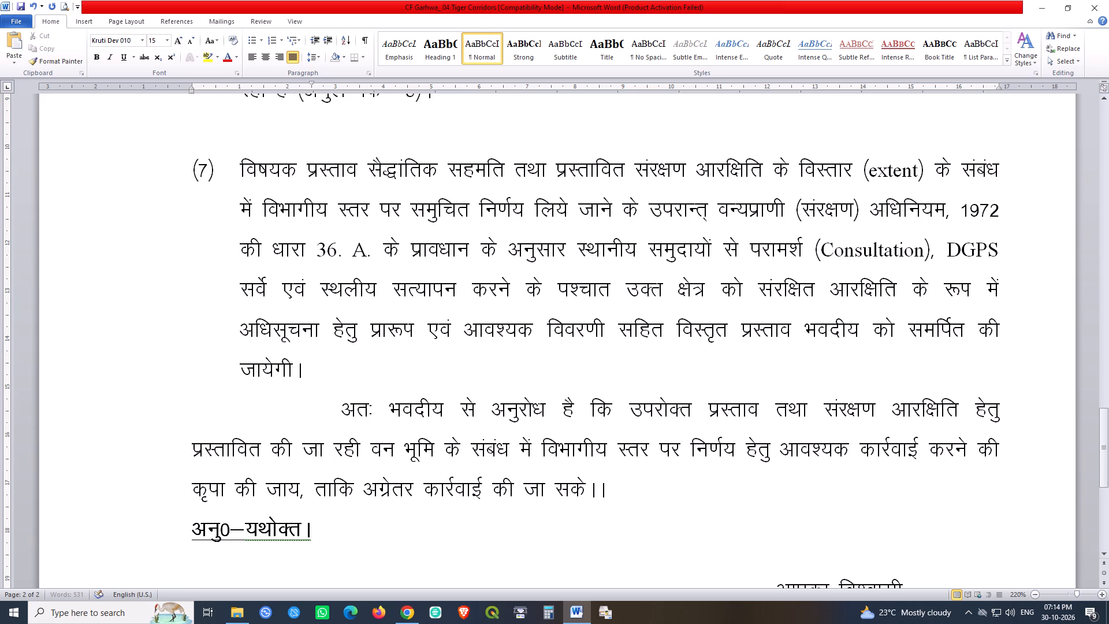
key(space)
key(Delete)
key(ctrl+s)
key(ctrl+s)
key(ctrl+s)
key(ctrl+s)
Read back through the letter from the subject line to paragraph (7) to check its wording.
scroll(457, 399, up, 6)
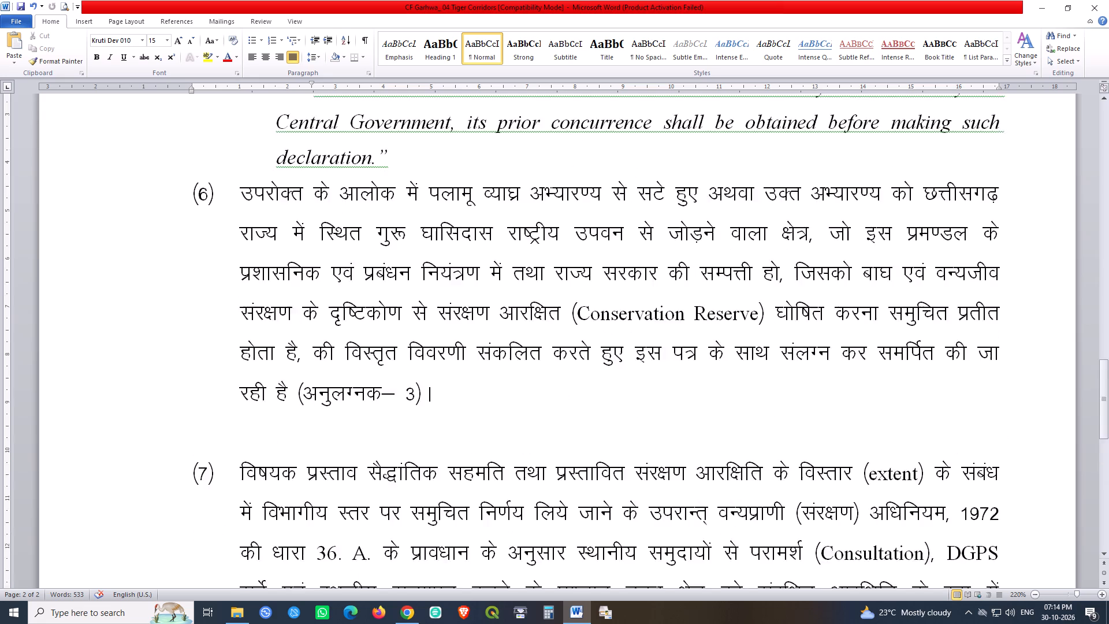
scroll(457, 399, up, 18)
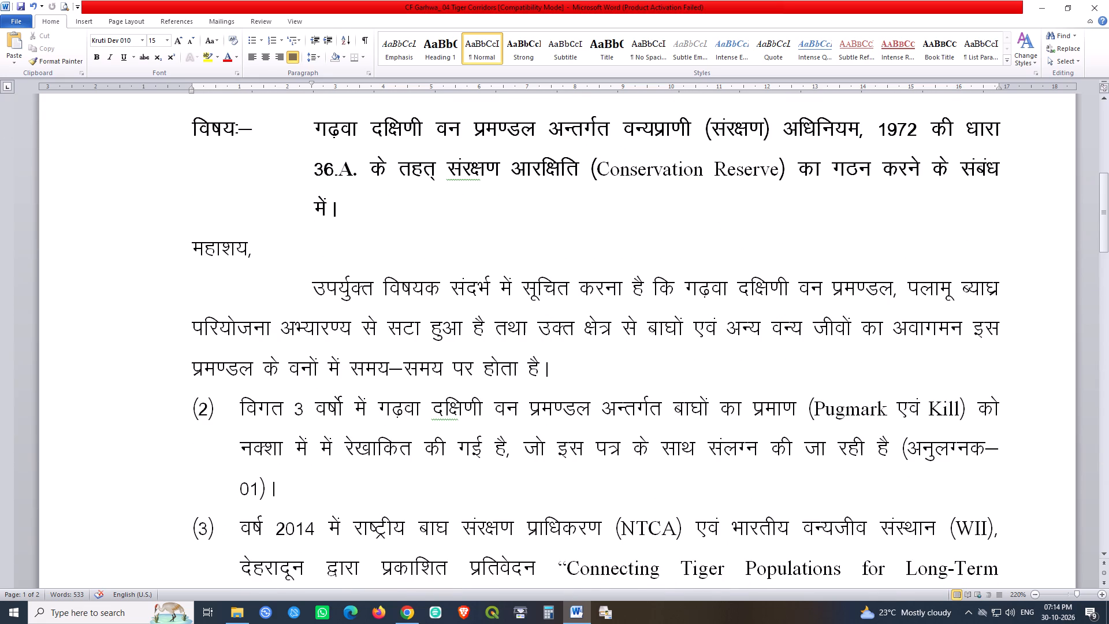
scroll(507, 385, down, 4)
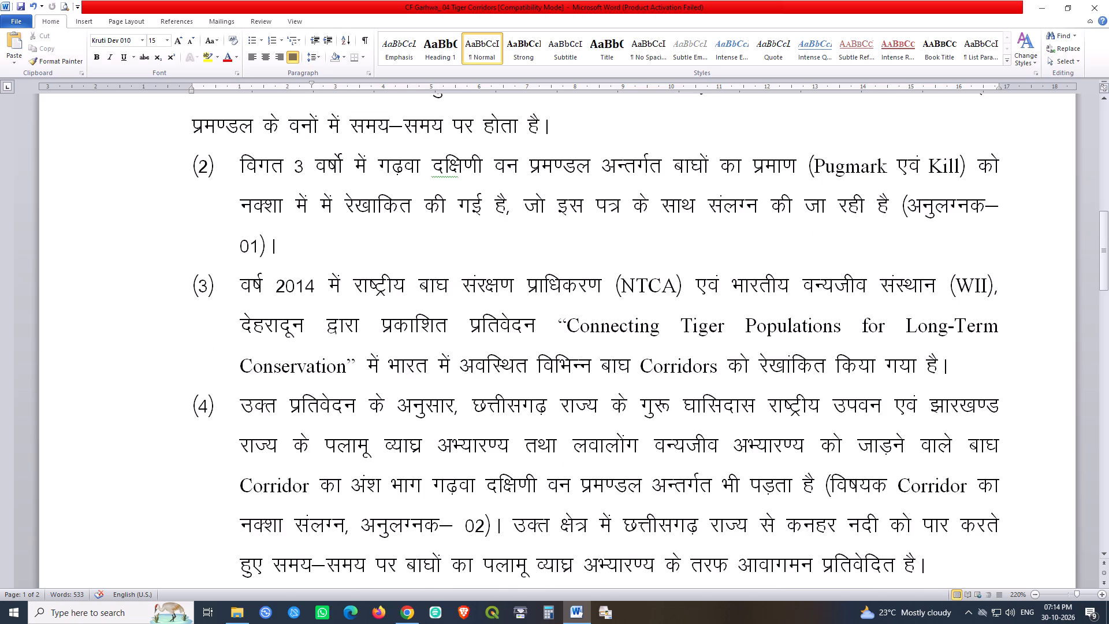
scroll(570, 374, down, 10)
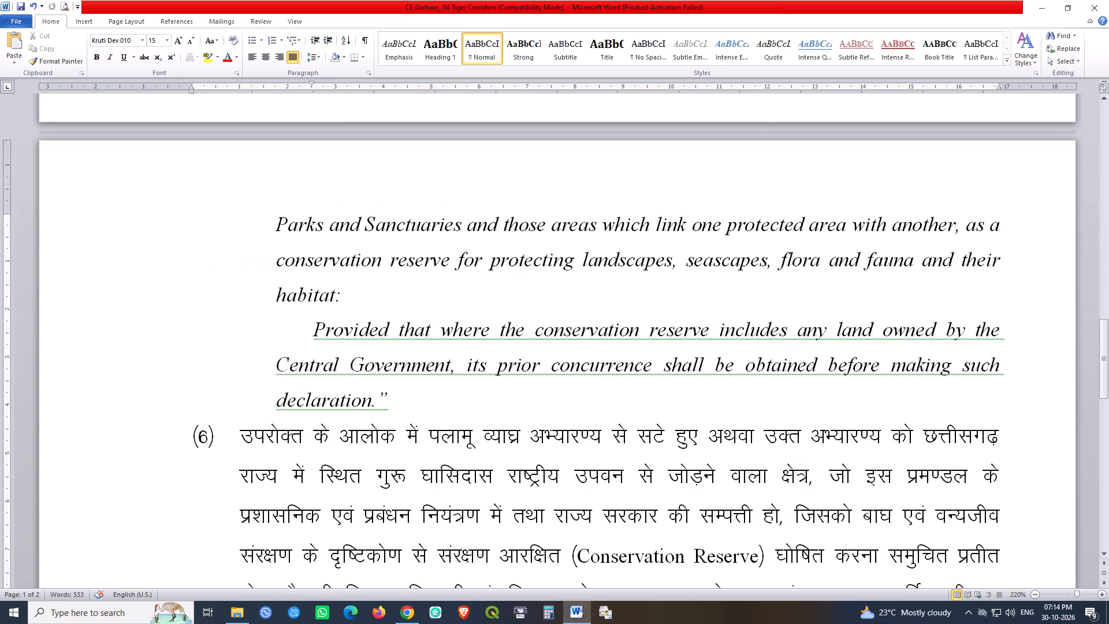
scroll(570, 374, down, 4)
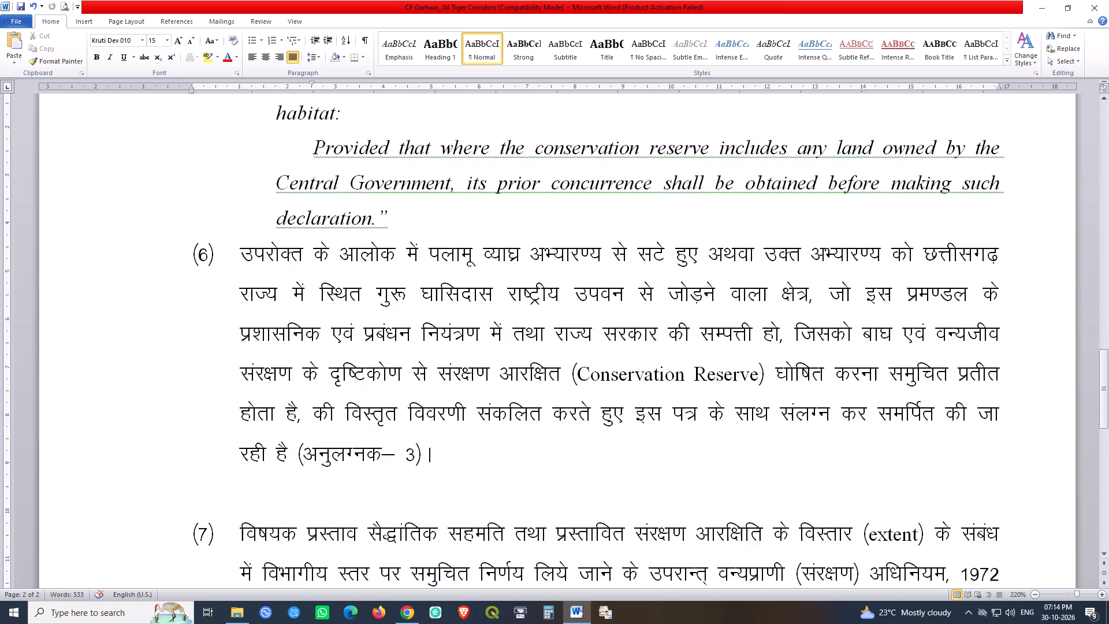
scroll(573, 374, down, 2)
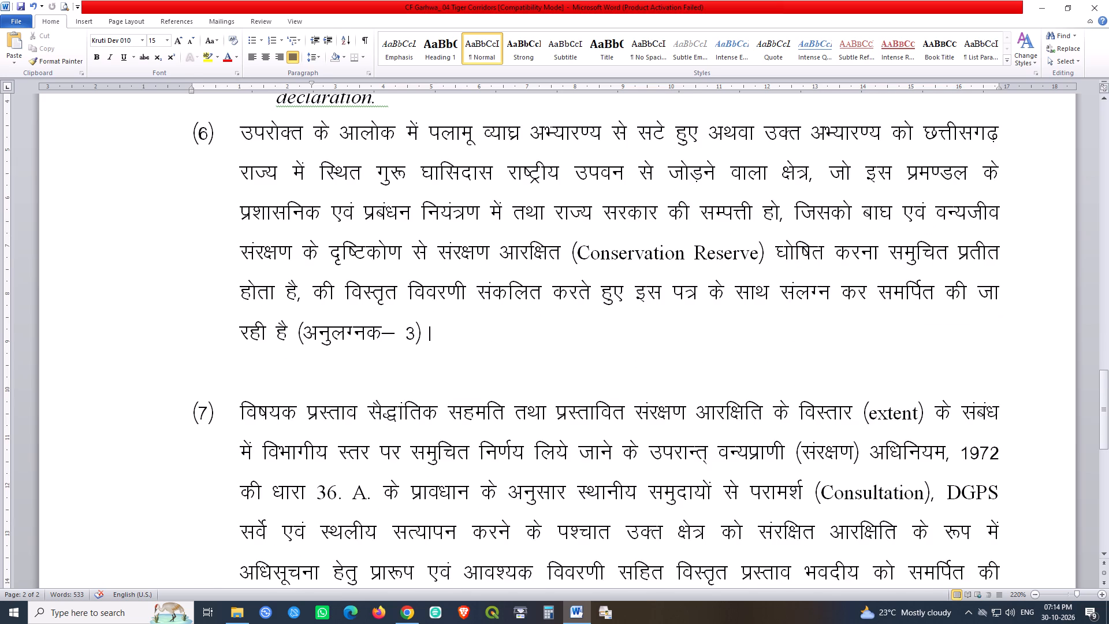
click(915, 487)
scroll(916, 490, down, 1)
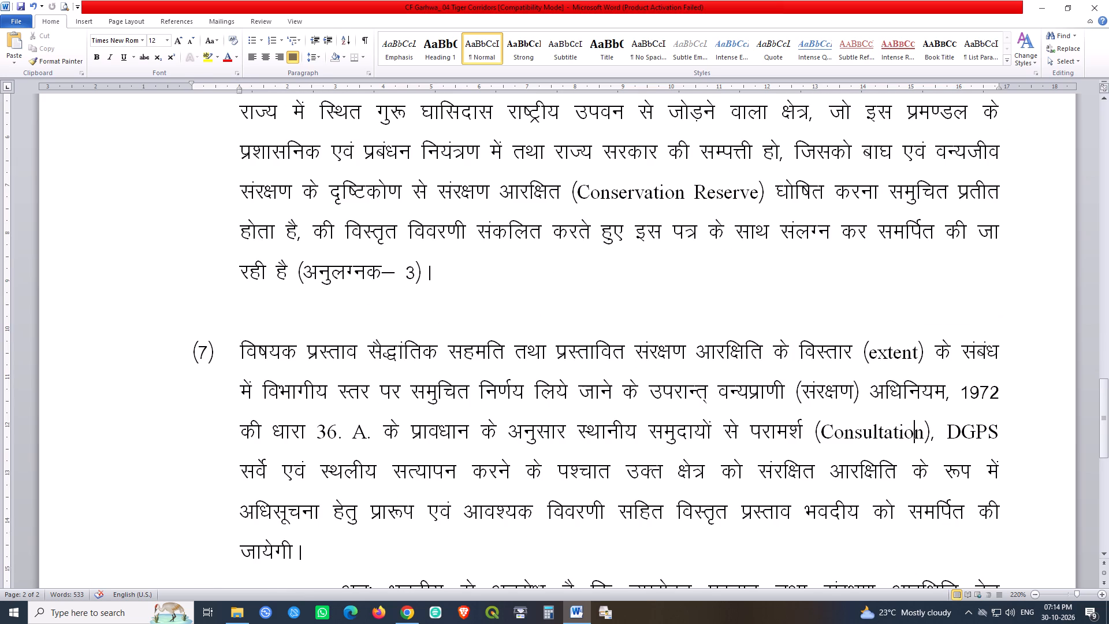
key(ctrl+s)
click(496, 441)
click(798, 183)
scroll(854, 308, up, 3)
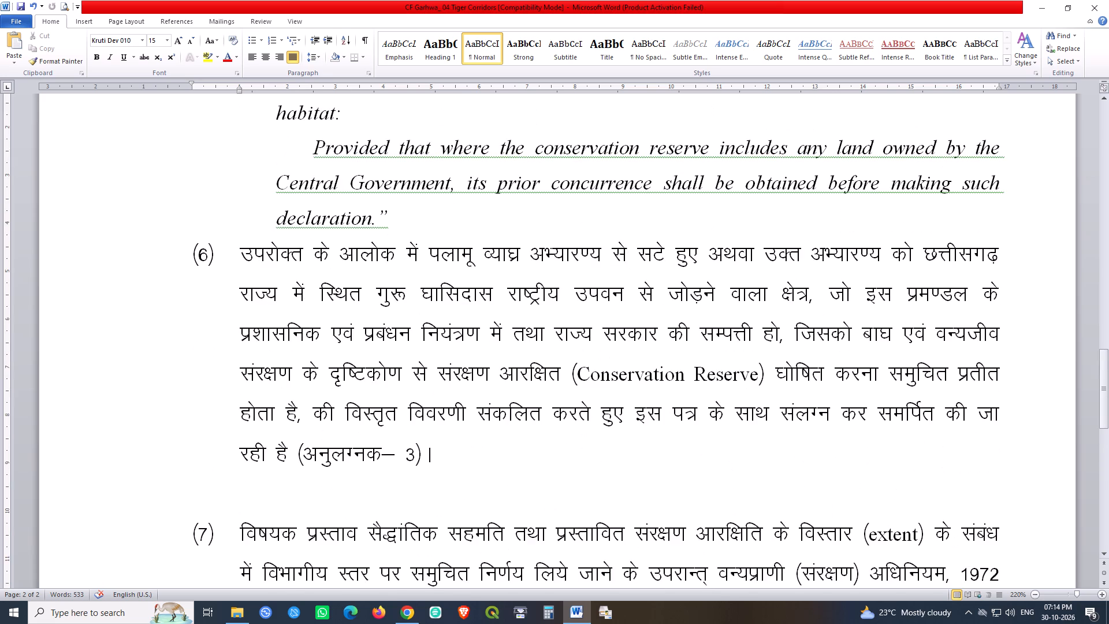
scroll(854, 308, up, 10)
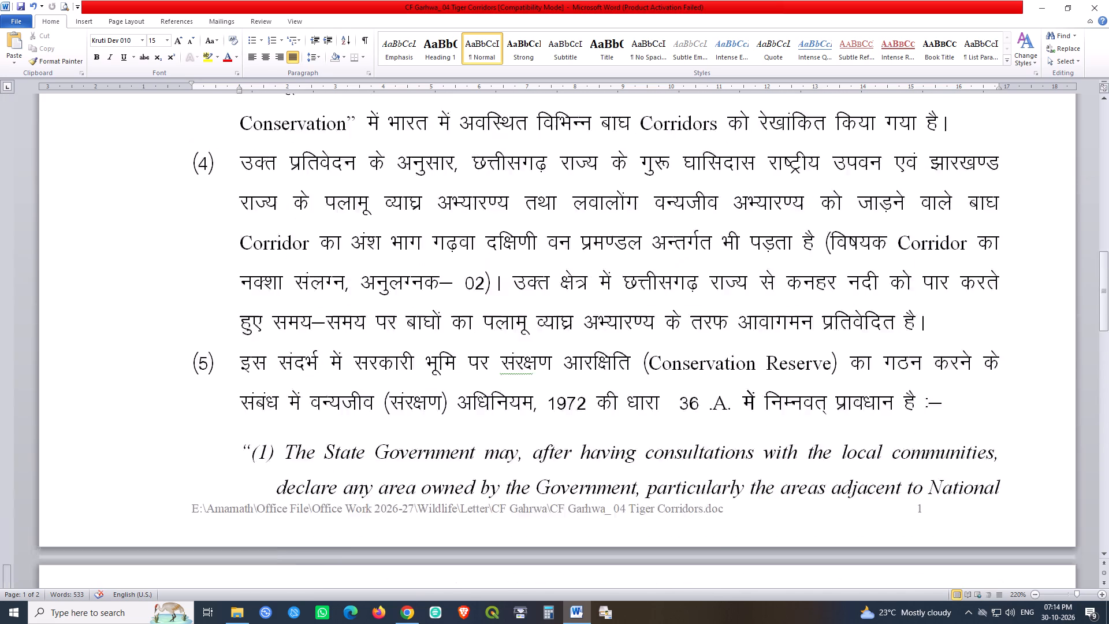
scroll(854, 308, up, 1)
scroll(907, 310, up, 6)
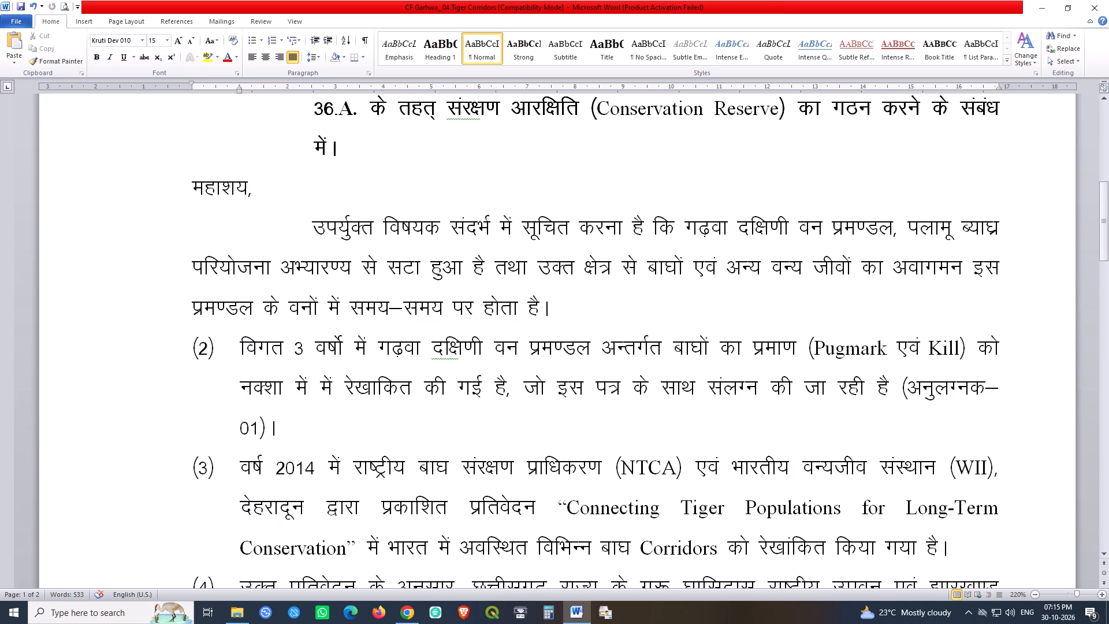
Save the reviewed letter.
key(ctrl+s)
key(ctrl+s)
key(ctrl+s)
key(ctrl+s)
key(ctrl+s)
key(ctrl+s)
key(ctrl+s)
key(ctrl+s)
key(ctrl+s)
key(ctrl+s)
key(ctrl+s)
key(ctrl+s)
key(ctrl+s)
Check the letter's second page in print preview and view the Brother printer's properties without printing.
key(ctrl+F2)
scroll(742, 275, down, 1)
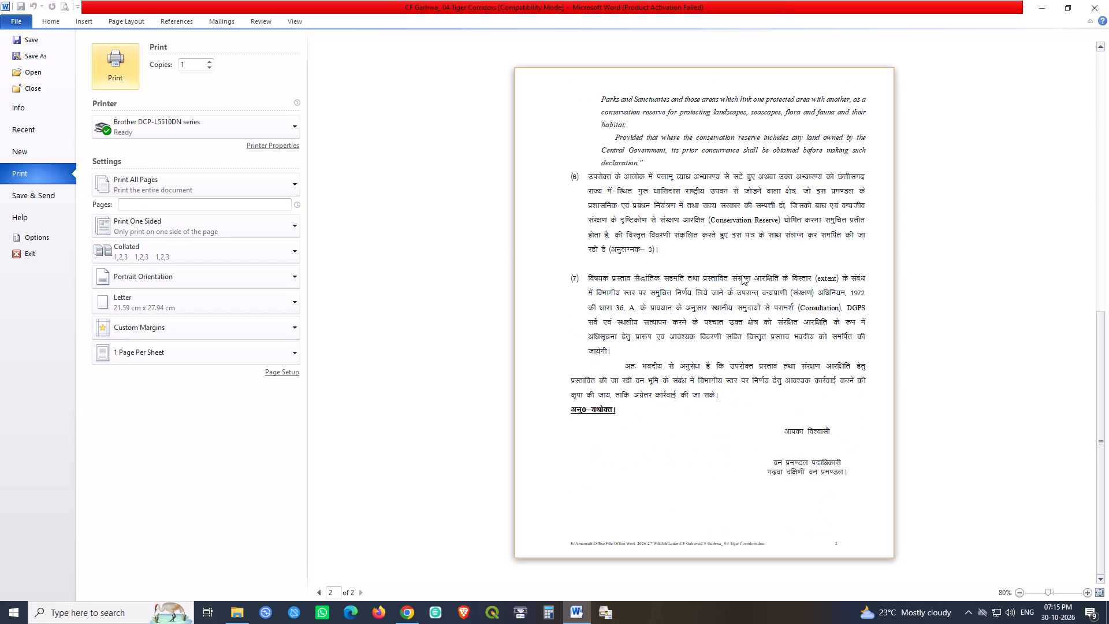
scroll(742, 275, down, 3)
click(289, 150)
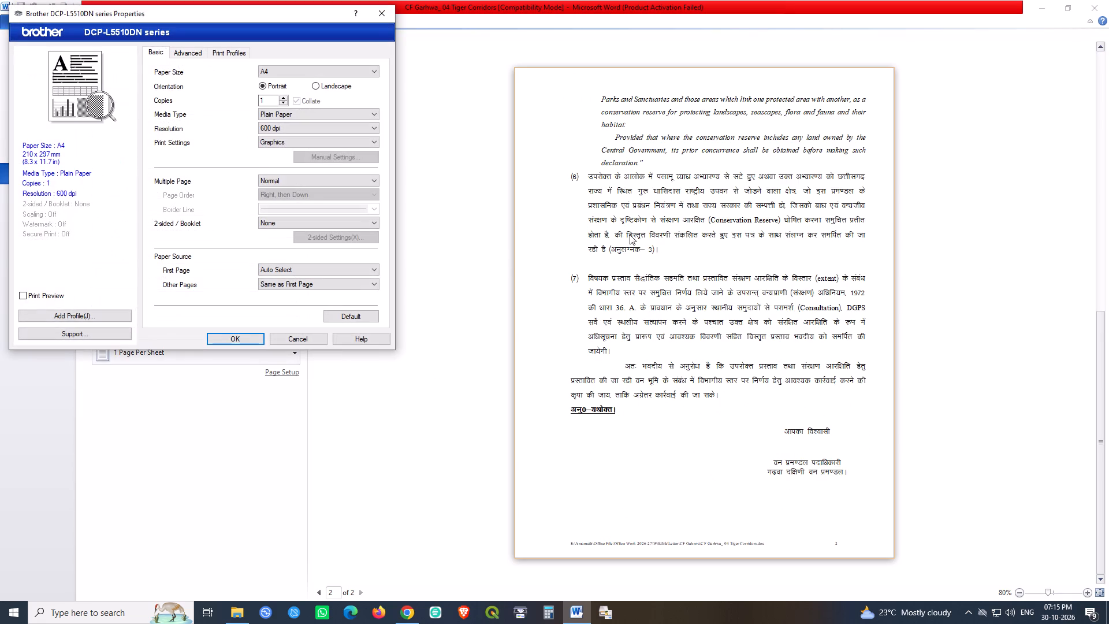
key(Escape)
key(Escape)
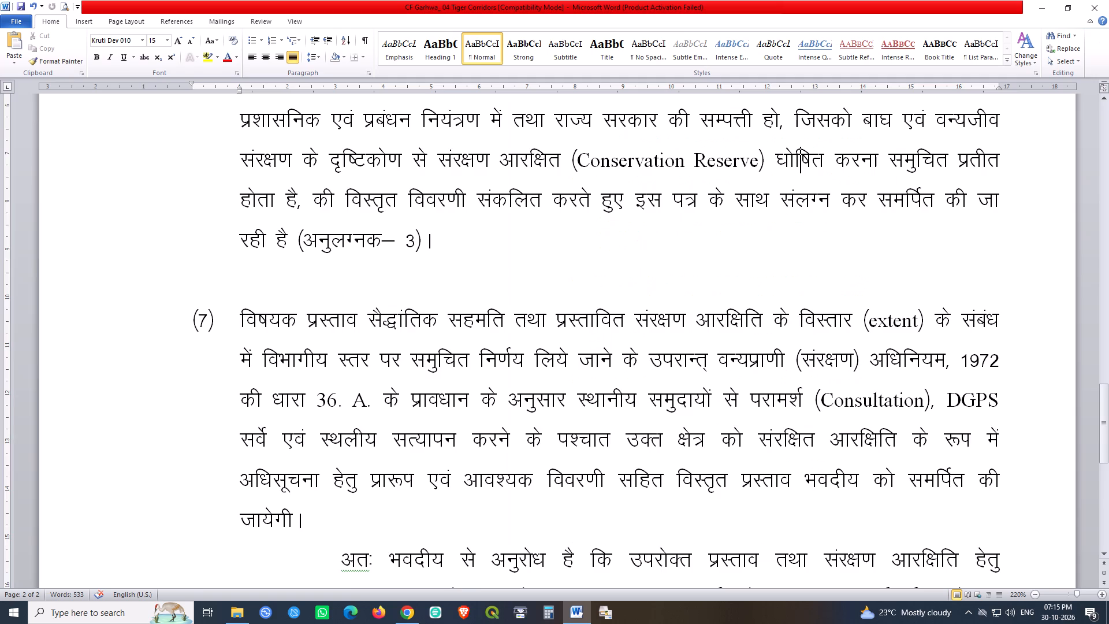
Below the signature block, add an unformatted, tab-indented memo line reading "ज्ञापांक–" followed by a dotted blank and a slash.
scroll(887, 469, down, 9)
drag(735, 264, 857, 263)
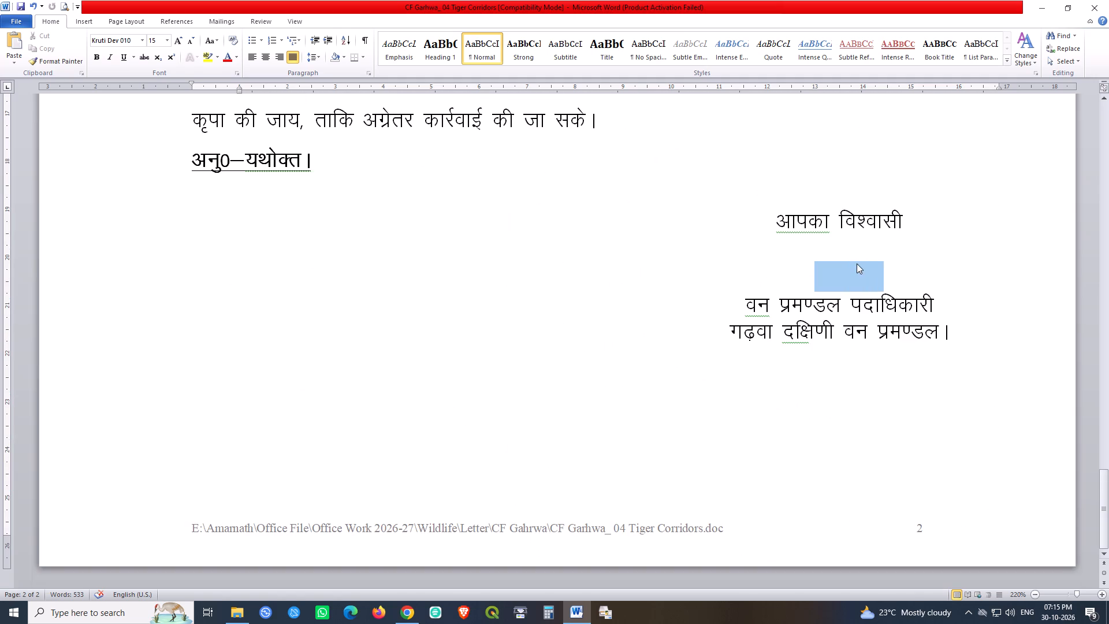
click(952, 315)
click(957, 326)
key(Return)
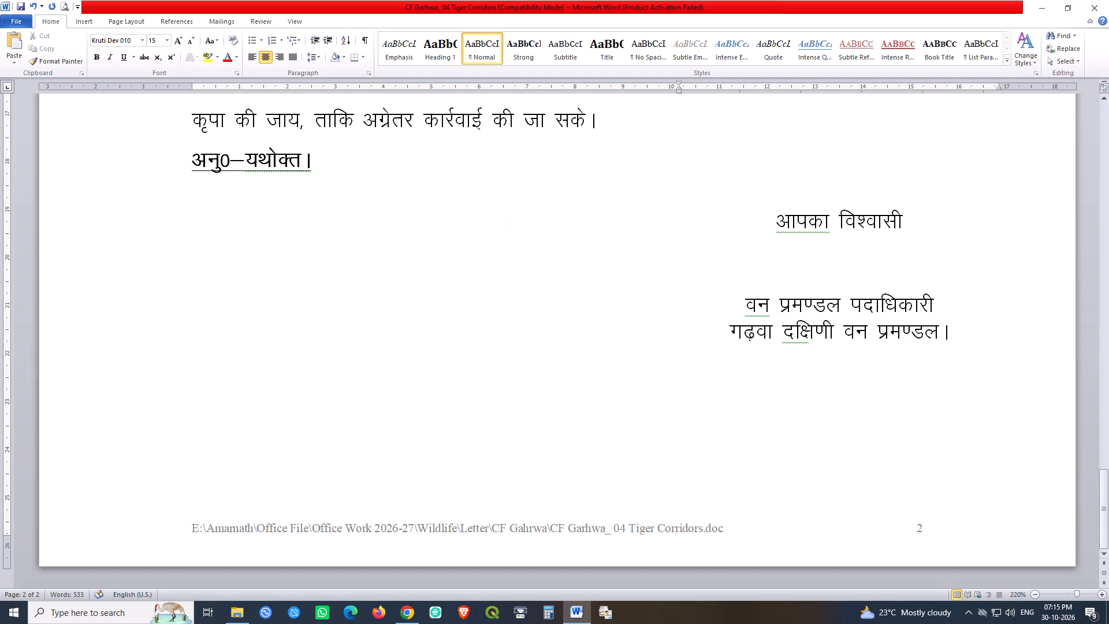
key(ctrl+q)
key(Tab)
key(Tab)
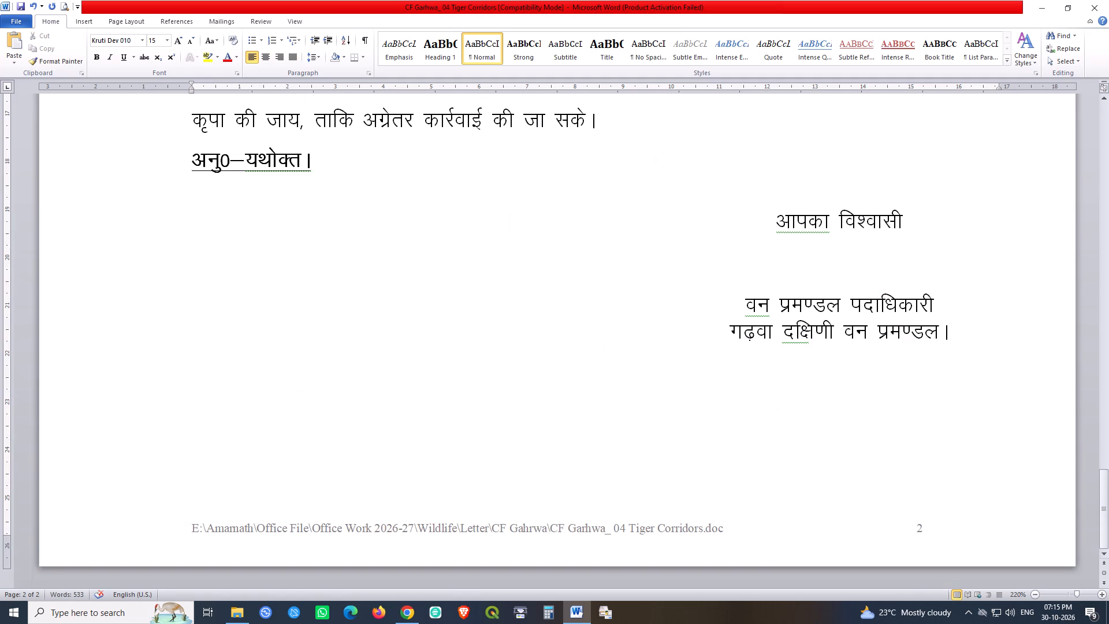
text(Kkikad&)
key(minus)
key(minus)
key(minus)
key(minus)
key(minus)
key(minus)
key(minus)
key(minus)
key(minus)
key(minus)
key(minus)
key(minus)
key(minus)
key(minus)
key(minus)
key(minus)
key(minus)
key(minus)
key(minus)
key(minus)
text(--)
key(shift+at)
key(Tab)
key(Tab)
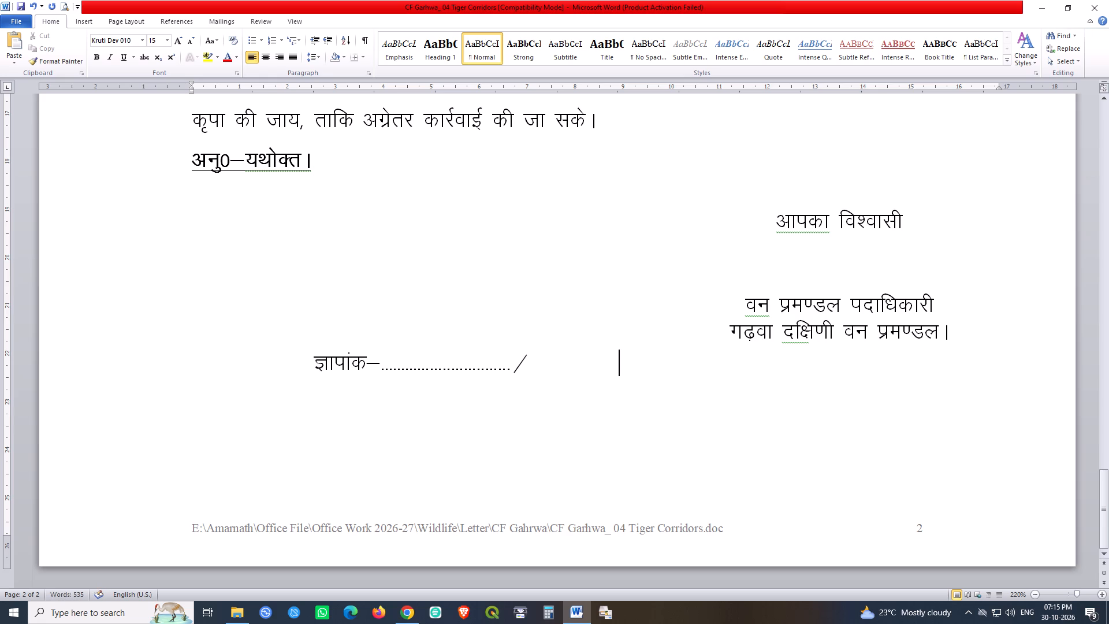
Complete the memo line with "गढ़वा/दिनांक–" followed by a dotted blank and a closing slash.
text(x<+ok)
key(space)
key(BackSpace)
text(@fnukad&)
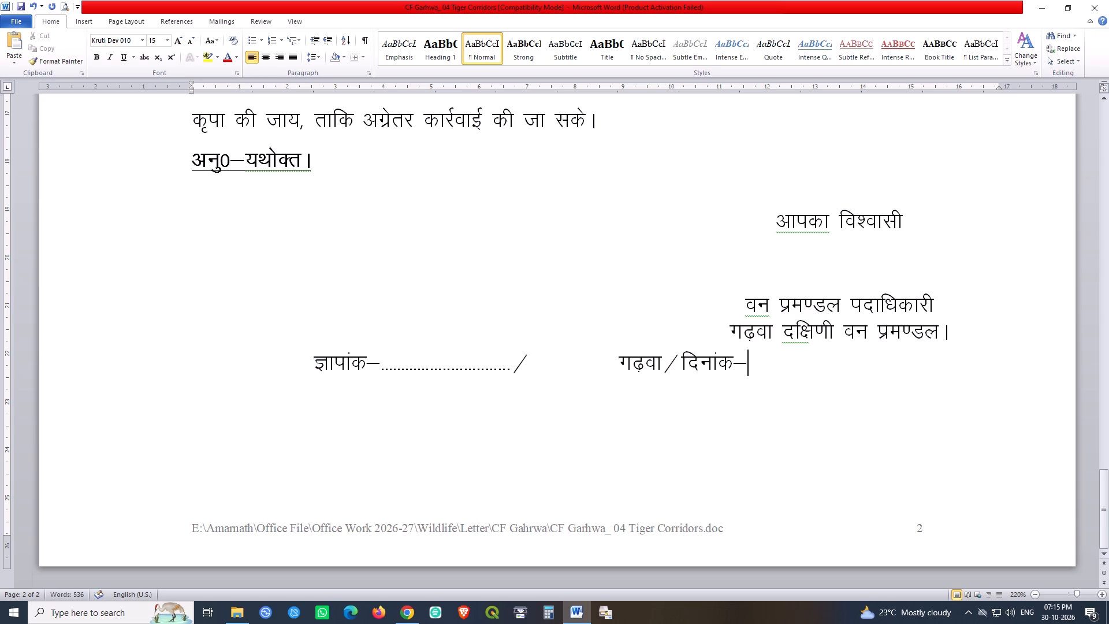
key(minus)
key(minus)
key(minus)
key(minus)
key(minus)
key(minus)
key(minus)
key(minus)
key(minus)
key(minus)
key(minus)
key(minus)
key(minus)
key(minus)
key(minus)
key(minus)
key(minus)
key(minus)
key(minus)
key(minus)
text(----@)
Start a copy line below the memo line with the label "प्रतिलिपि :–", followed by a tab indent.
key(Return)
text(izfrfyfi)
key(space)
key(ctrl+z)
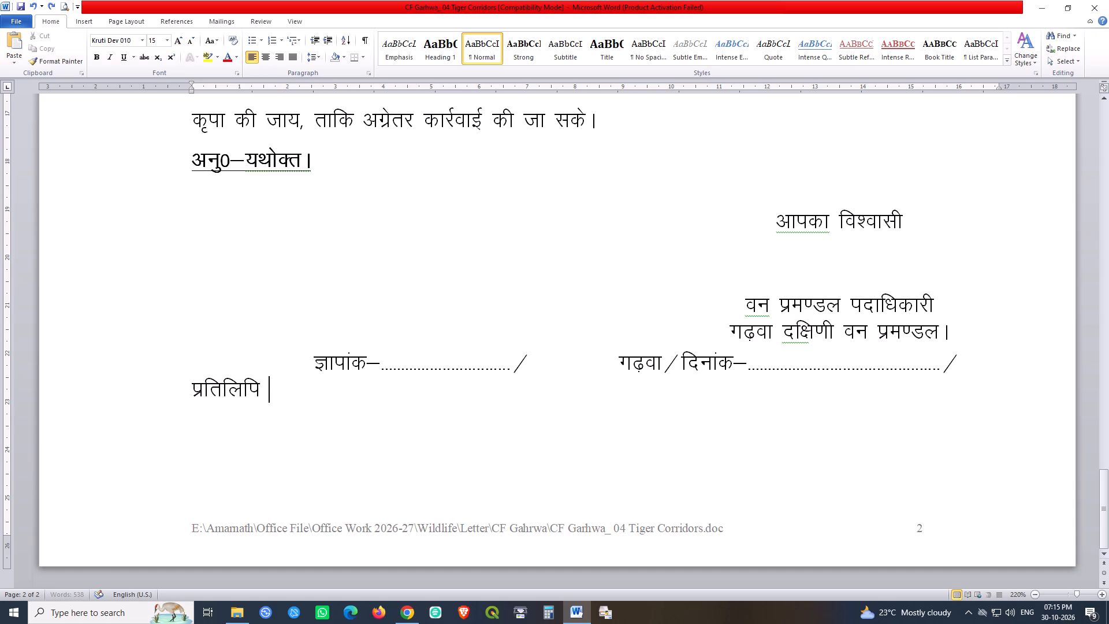
text(%&)
key(shift+Tab)
Address the first copy line to "वन प्रमण्डल पदाधिकारी, पलामू व्याघ्र परियोजना" and end the line.
text(ou ize.My inkf/kdkjh])
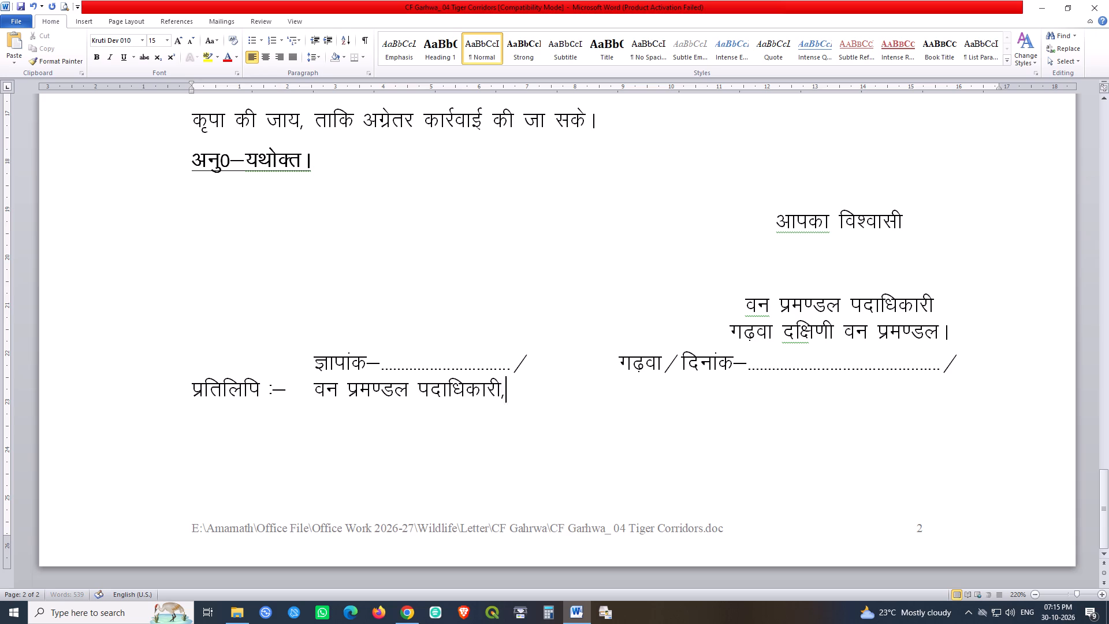
key(space)
text(iykew)
key(space)
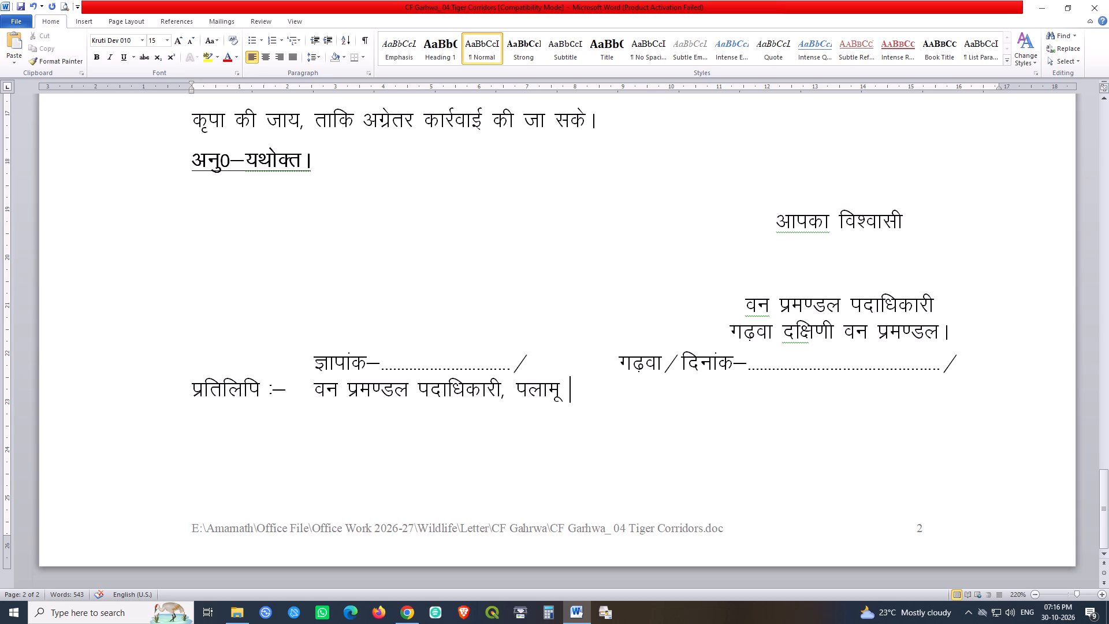
key(shift+c)
key(BackSpace)
text(O;k?Kz)
key(space)
key(BackSpace)
key(BackSpace)
key(BackSpace)
text(kz ifj;kstuk)
key(Return)
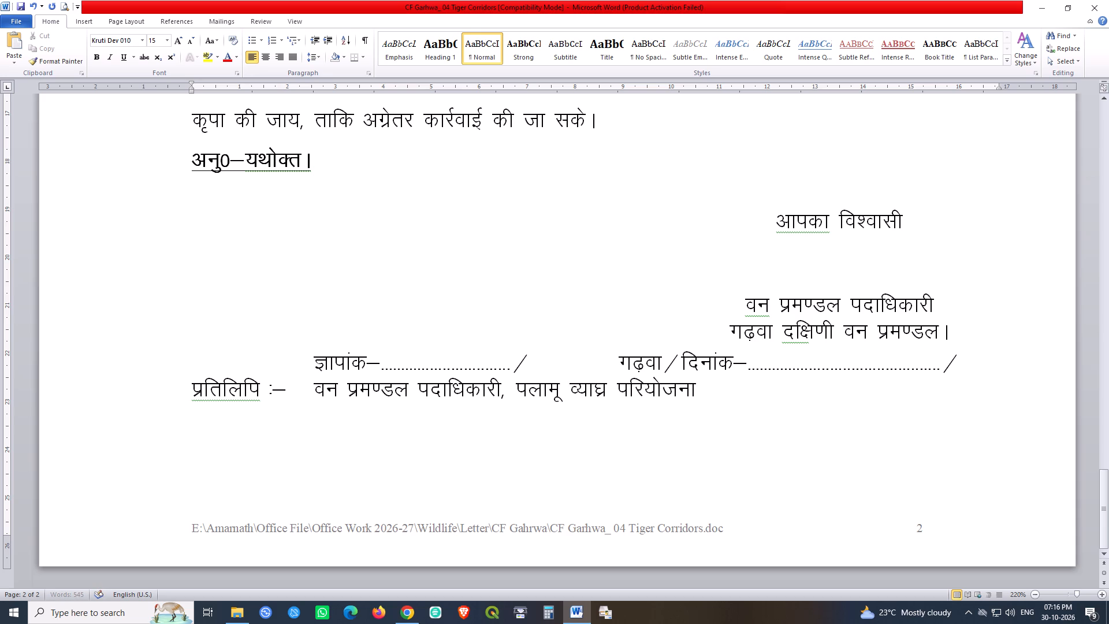
Add a second "प्रतिलिपि :–" line addressed to "क्षेत्रीय मुख्य वन संरक्षक, पलामू, मेदिनीनगर", saving the letter along the way.
text(izfr)
text(fyfi)
key(space)
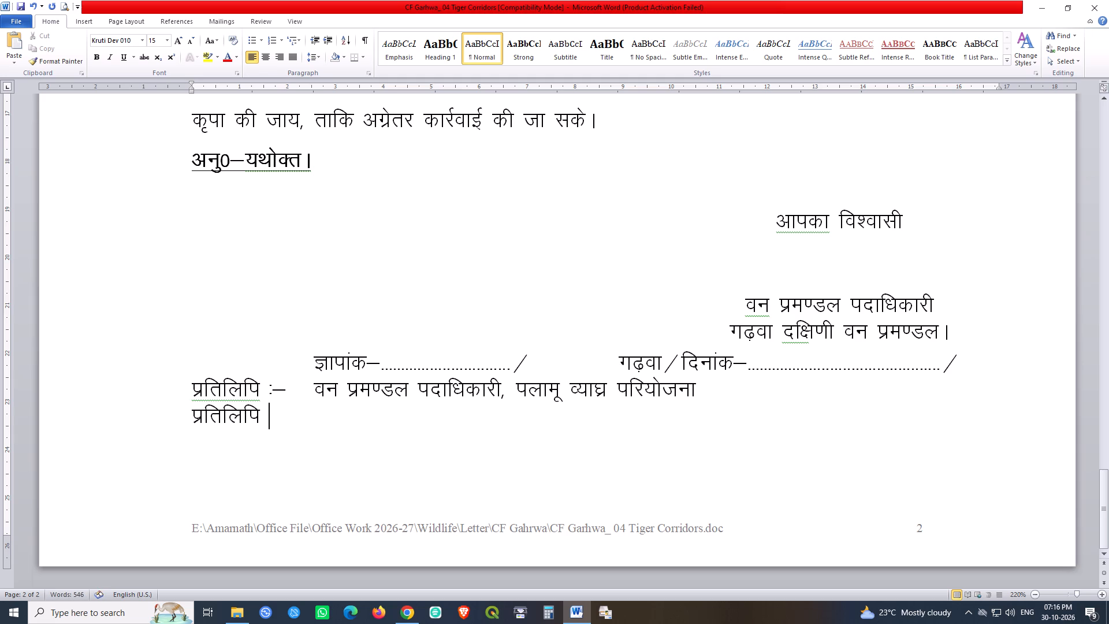
text(%&)
key(Tab)
key(ctrl+s)
text({ks=u)
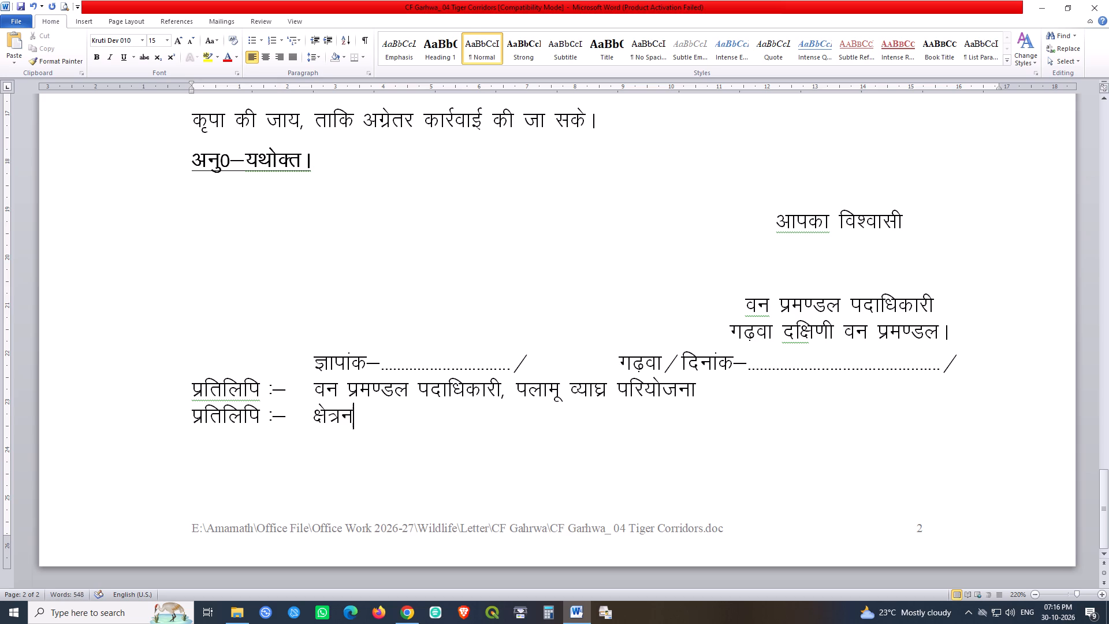
key(BackSpace)
text(h; eq[; ou al)
key(BackSpace)
key(BackSpace)
text(laj{kd] iykew] esfnuhuxj)
key(space)
key(Return)
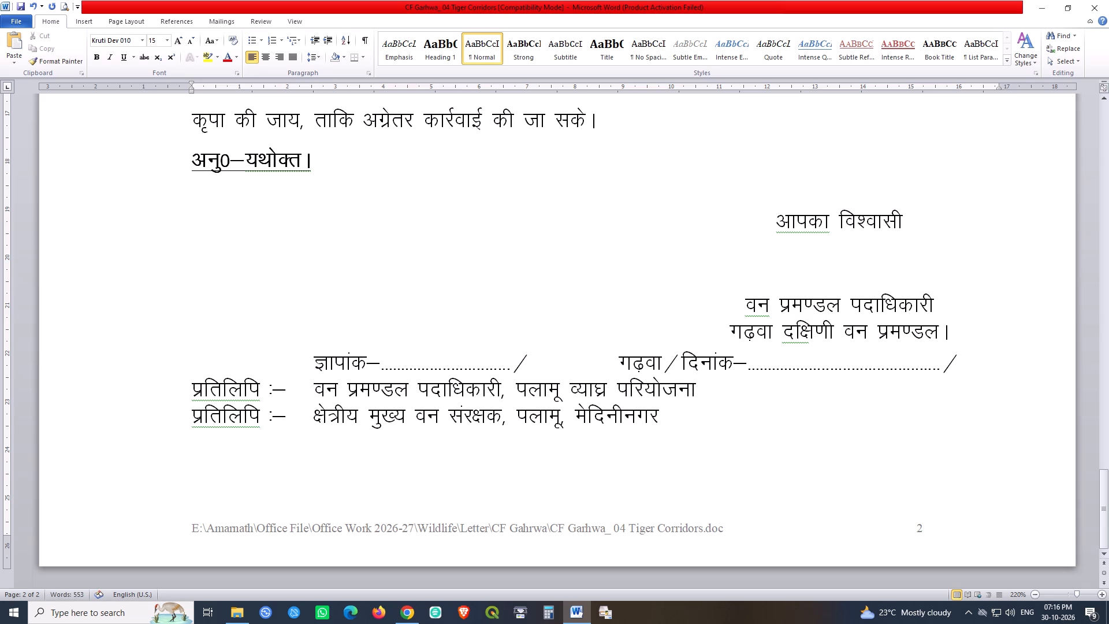
Add a third "प्रतिलिपि :–" line reading "निर्देश पलामू, व्याघ्र परियोजना", saving the letter along the way.
text(izfrfyfi %&)
key(Tab)
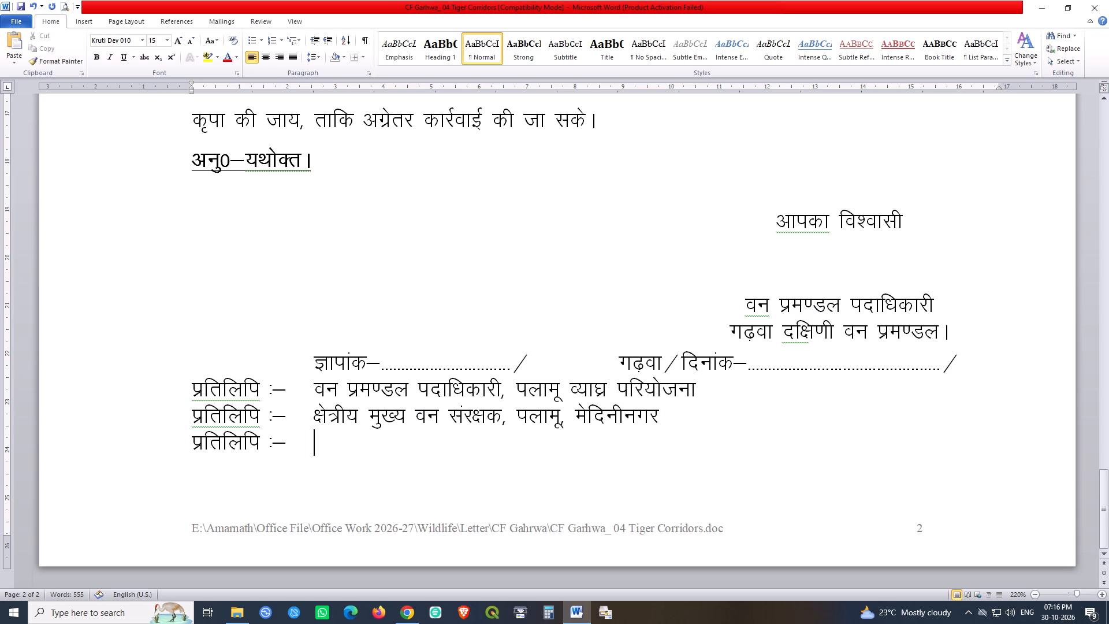
key(ctrl+s)
text(funsZ"k iykew])
key(space)
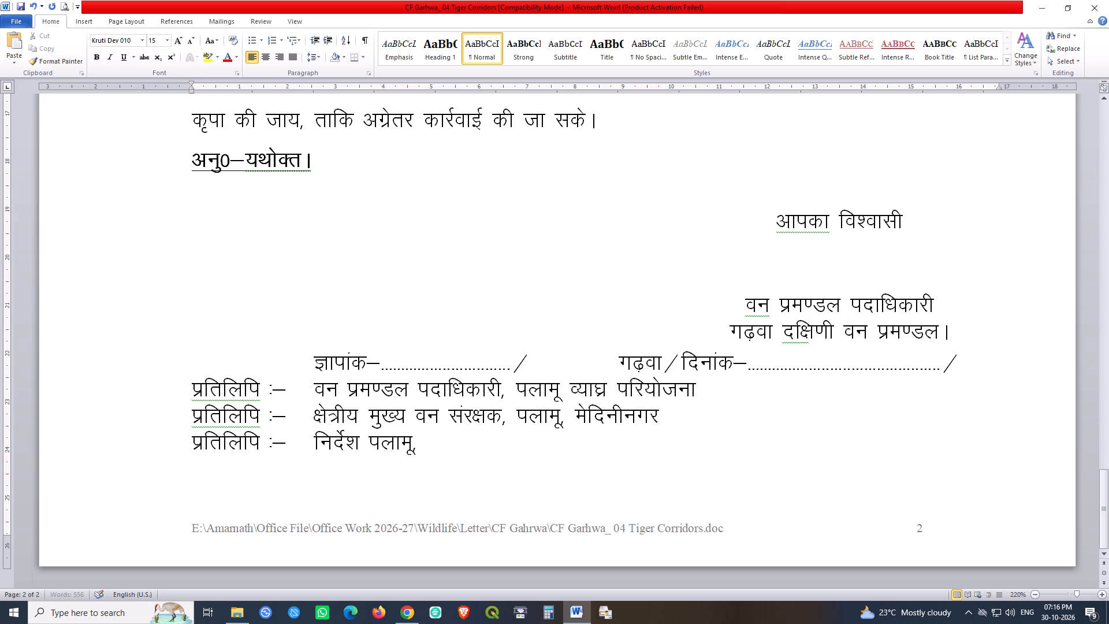
text(O;k?kz ifj;kstuk)
key(space)
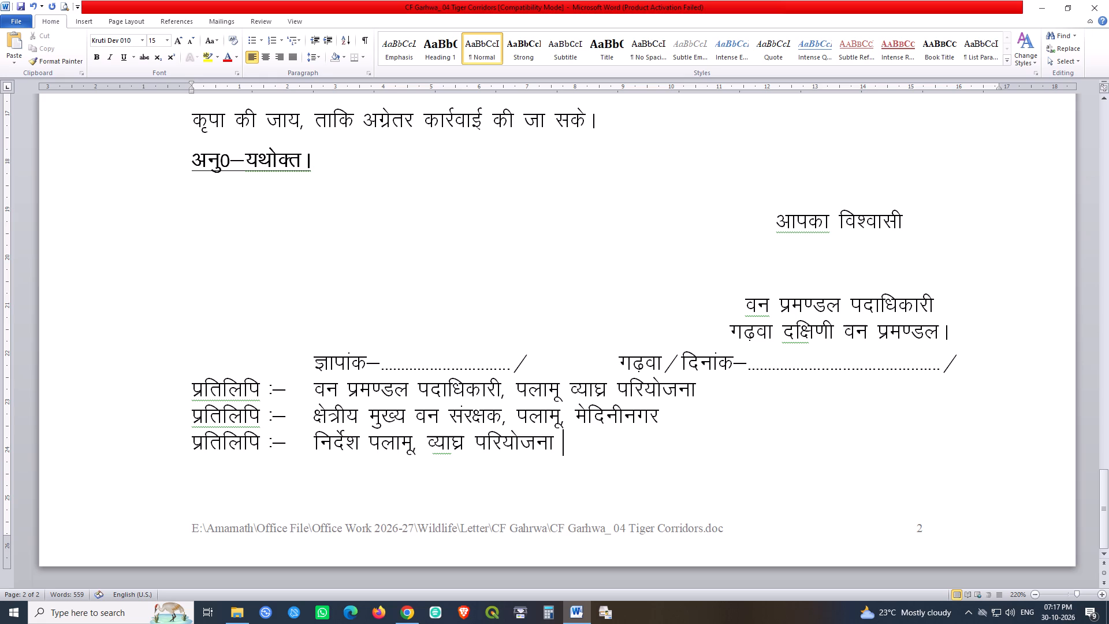
Place the insertion point at the end of the first copy line, after "परियोजना".
click(522, 398)
click(520, 395)
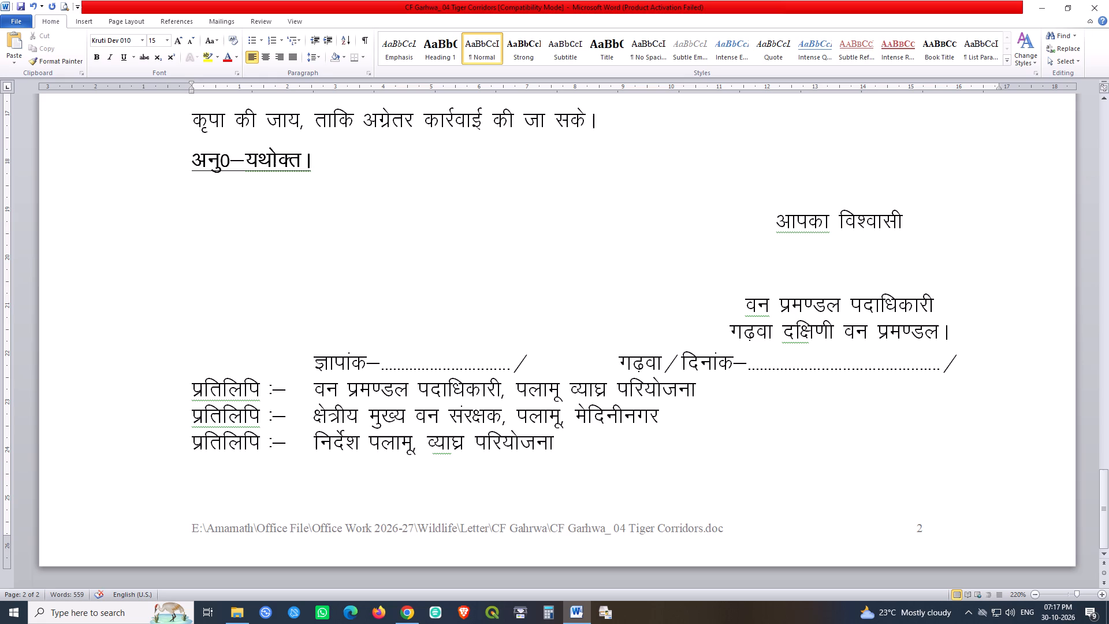
click(698, 395)
Extend the first copy line after "परियोजना" with ", उत्तरी प्रमण्डल, मेदिनीनगर।".
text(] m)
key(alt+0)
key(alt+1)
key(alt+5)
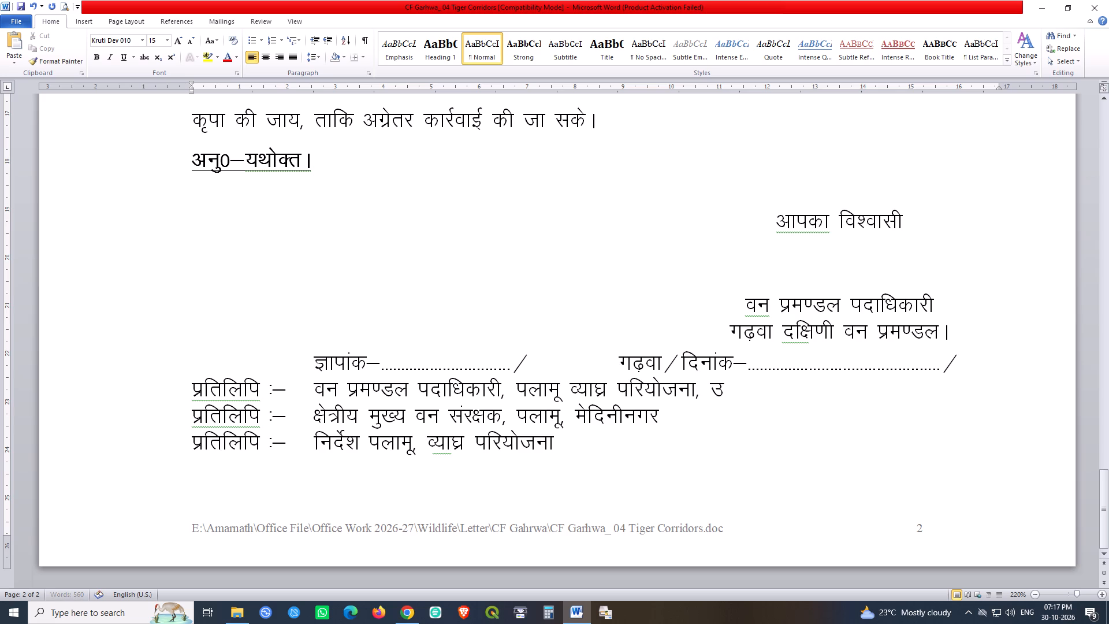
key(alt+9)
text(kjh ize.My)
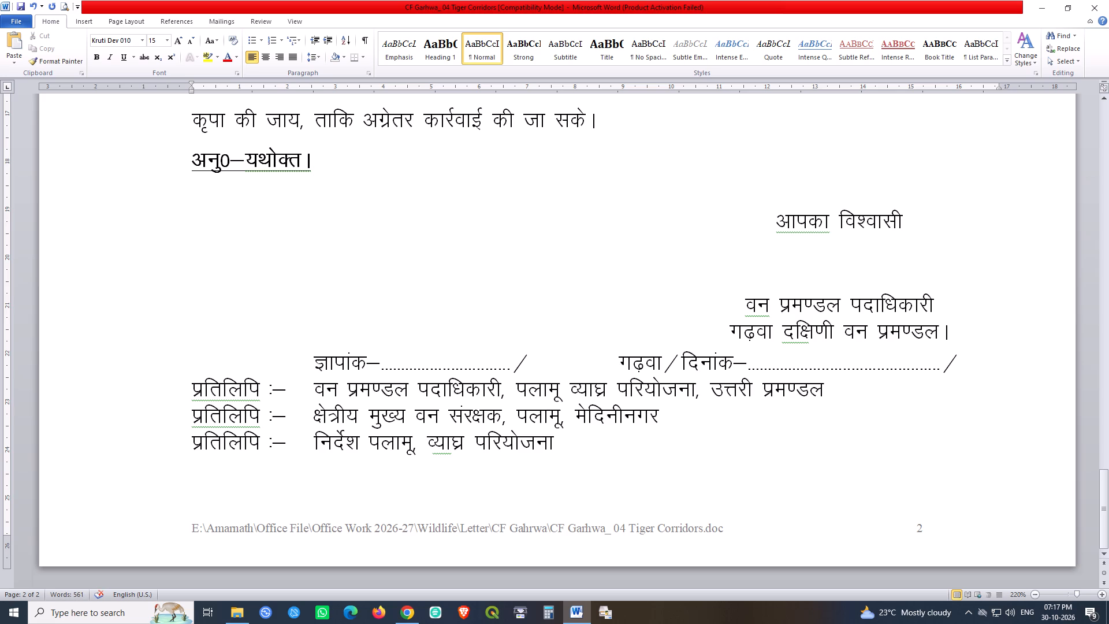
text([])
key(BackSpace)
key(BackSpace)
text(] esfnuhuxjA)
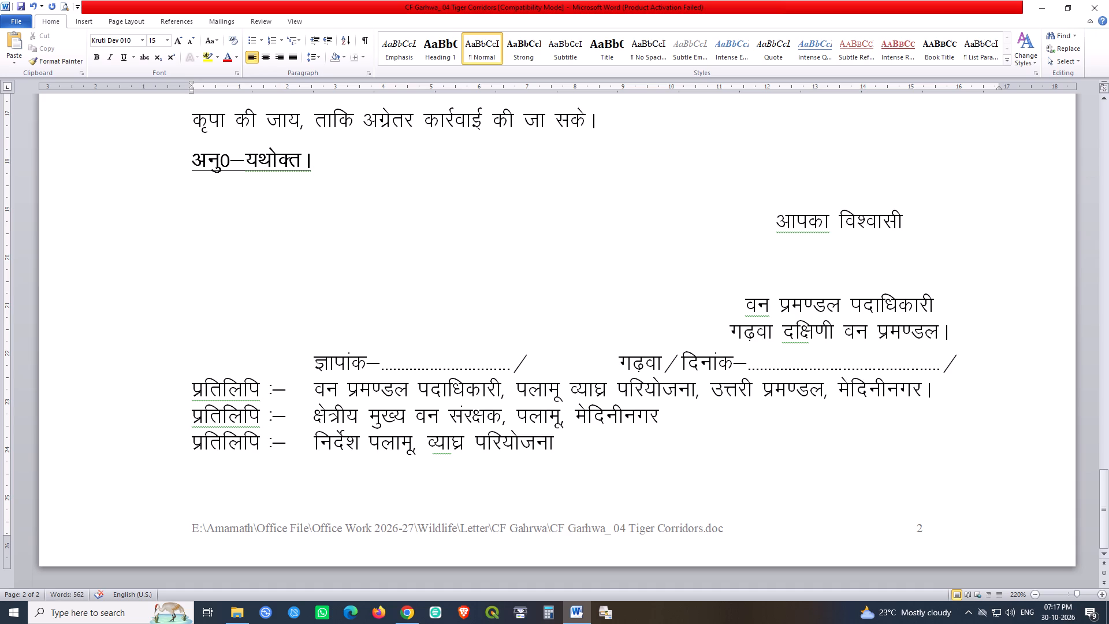
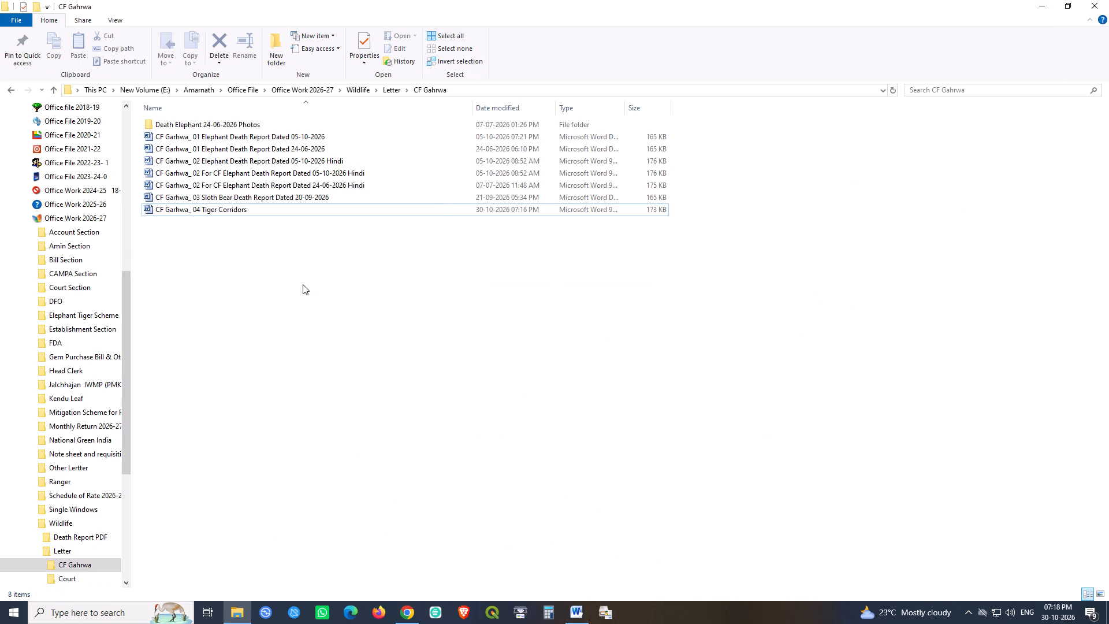
Open the Hindi letter "CF Garhwa_ 02 For CF Elephant Death Report Dated 24-06-2026 Hindi" from the CF Gahrwa folder.
click(257, 298)
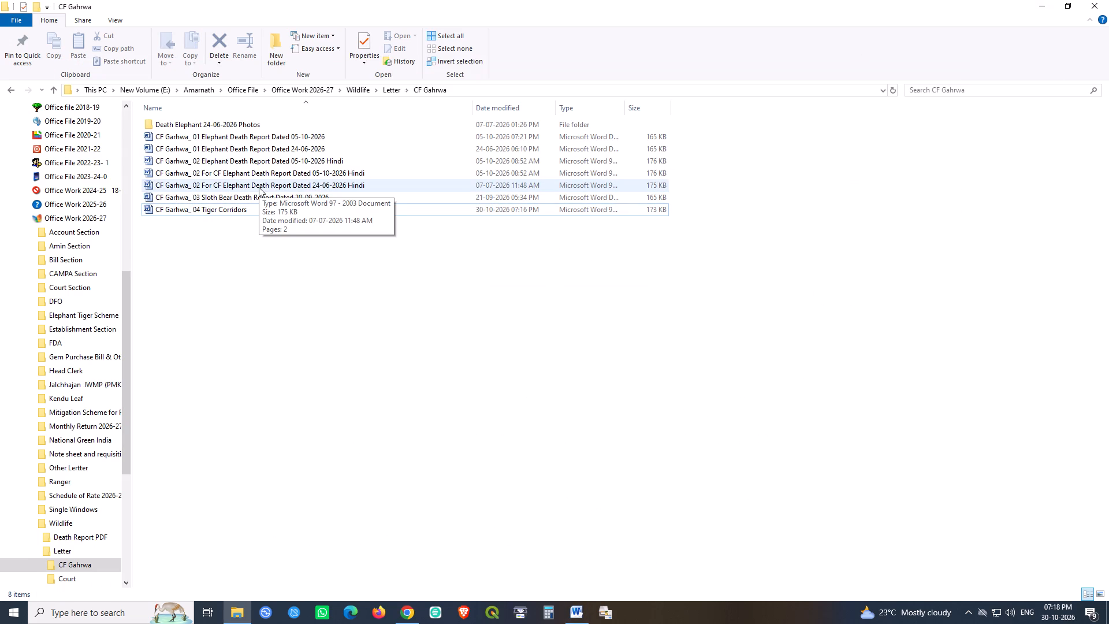
double_click(259, 187)
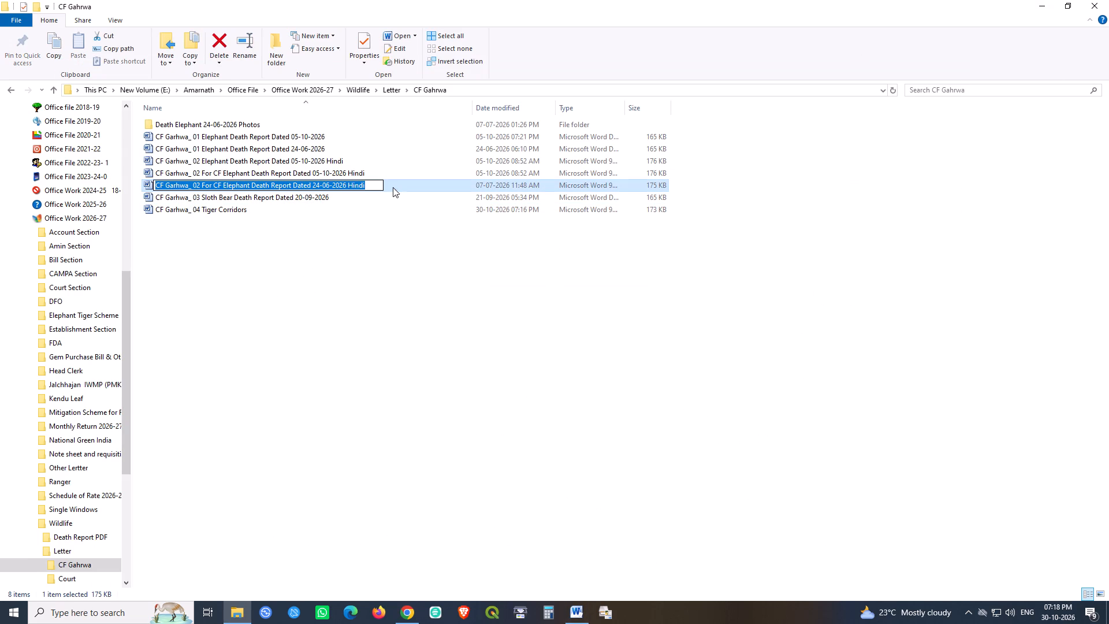
double_click(400, 190)
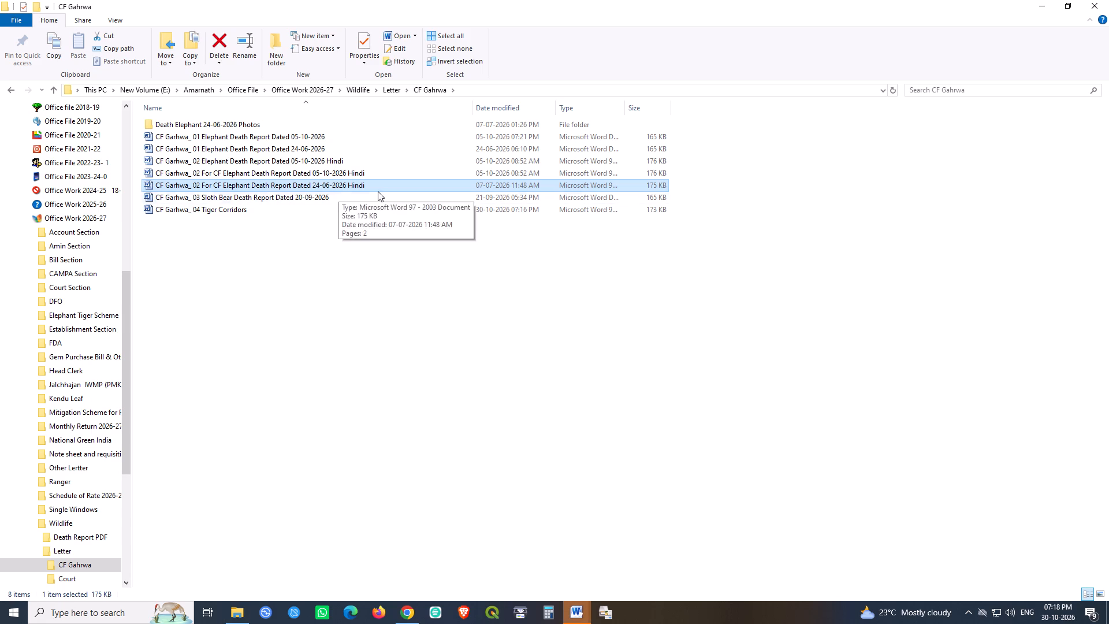
Switch to the open "CF Garhwa_ 02 For CF Elephant Death Report Dated 24-06-2026 Hindi" letter, examine its memo and copy lines, and close it.
click(295, 264)
click(581, 611)
click(648, 560)
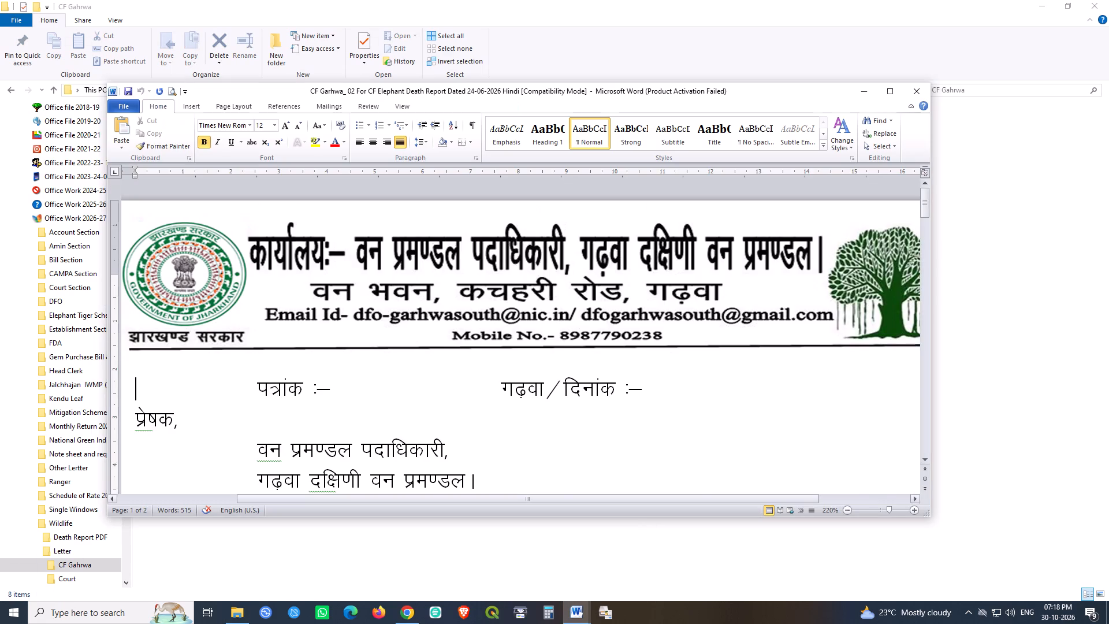
scroll(627, 388, down, 3)
scroll(627, 388, down, 20)
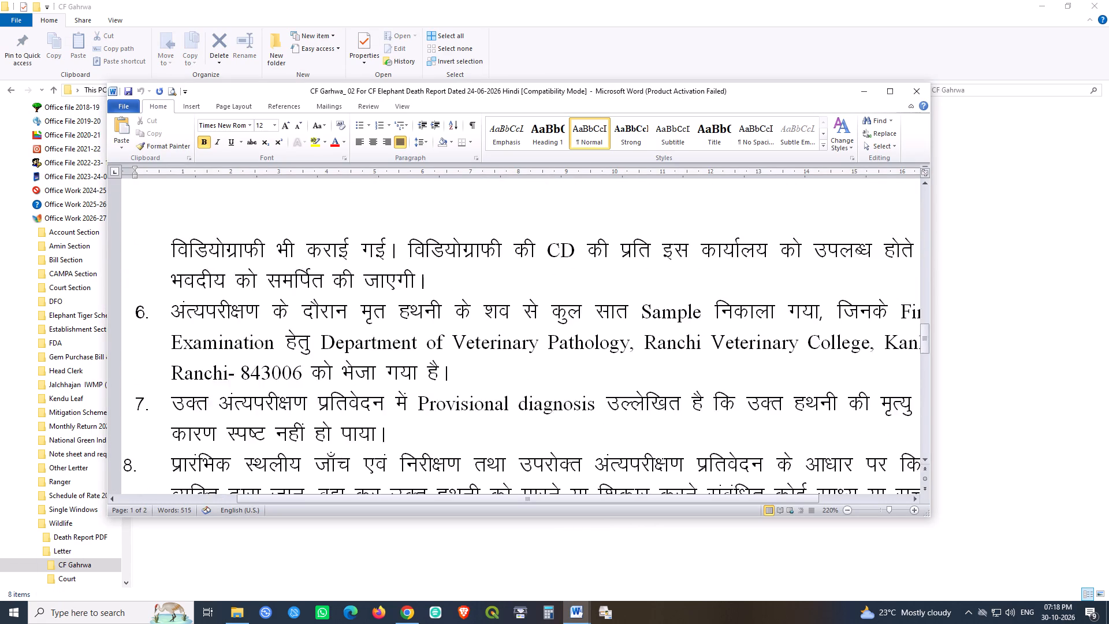
scroll(626, 381, down, 6)
scroll(712, 284, down, 4)
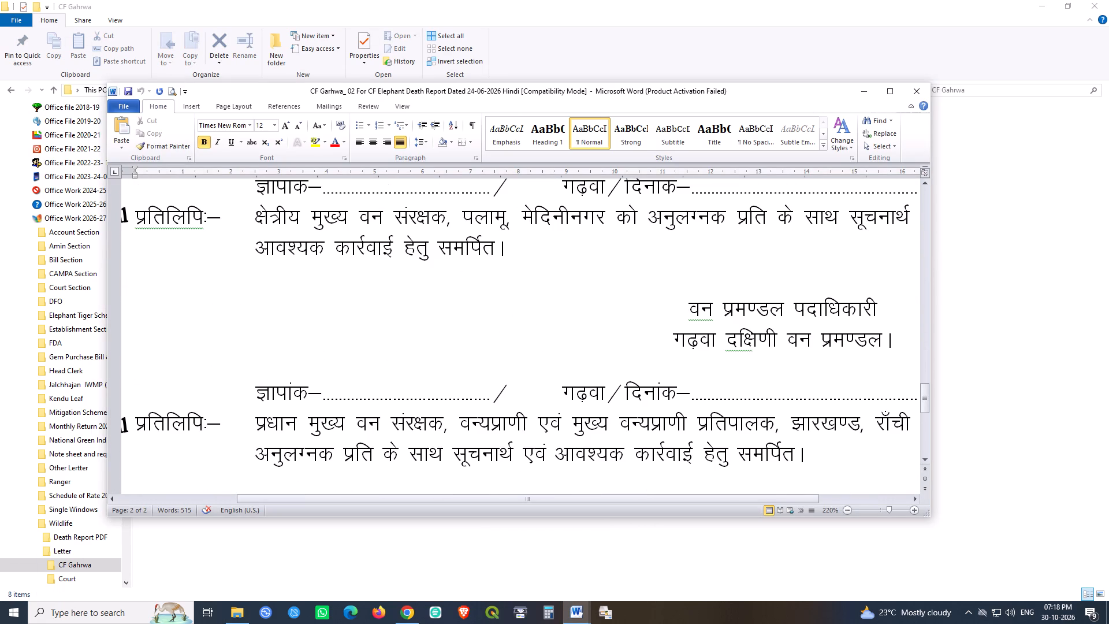
click(887, 87)
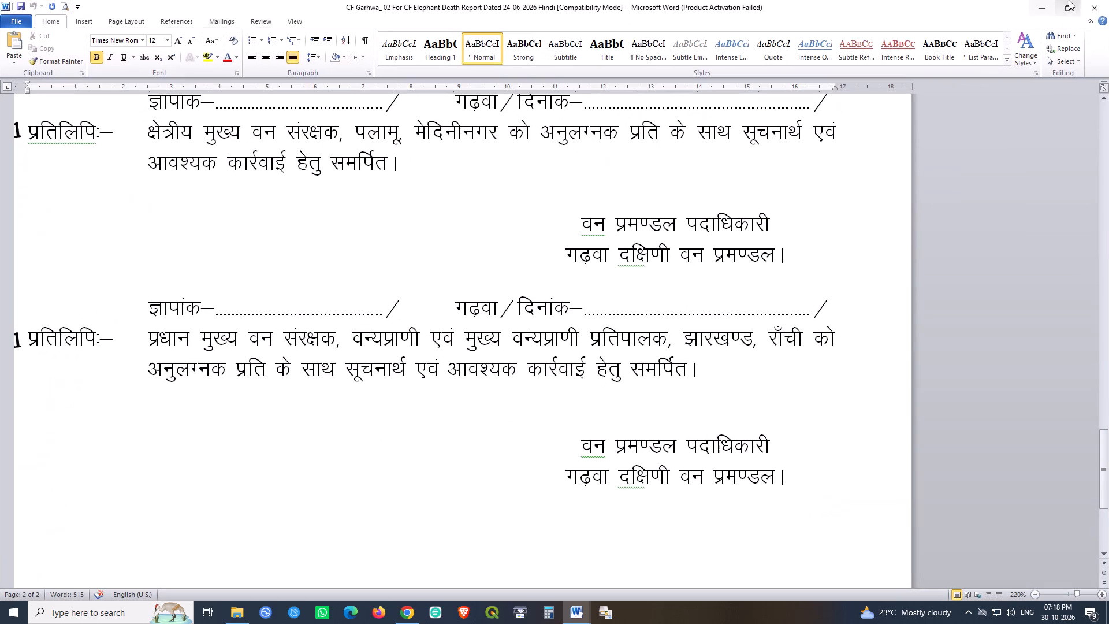
click(1100, 5)
click(286, 373)
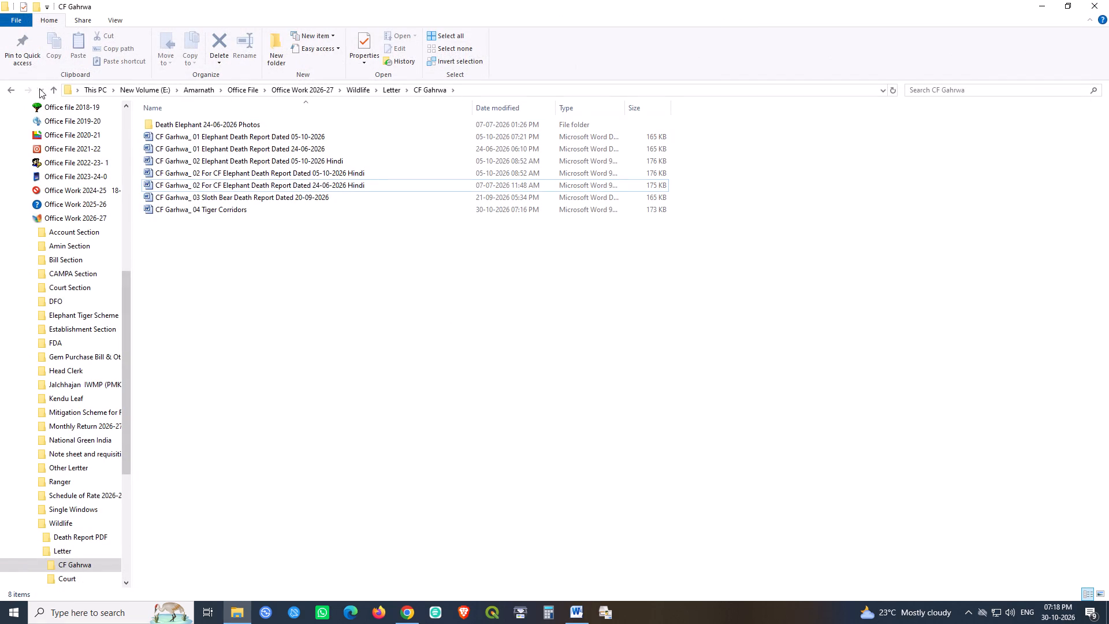
Go to the Letter folder inside Amin Section under Office Work 2026-27.
click(10, 88)
click(10, 88)
click(10, 88)
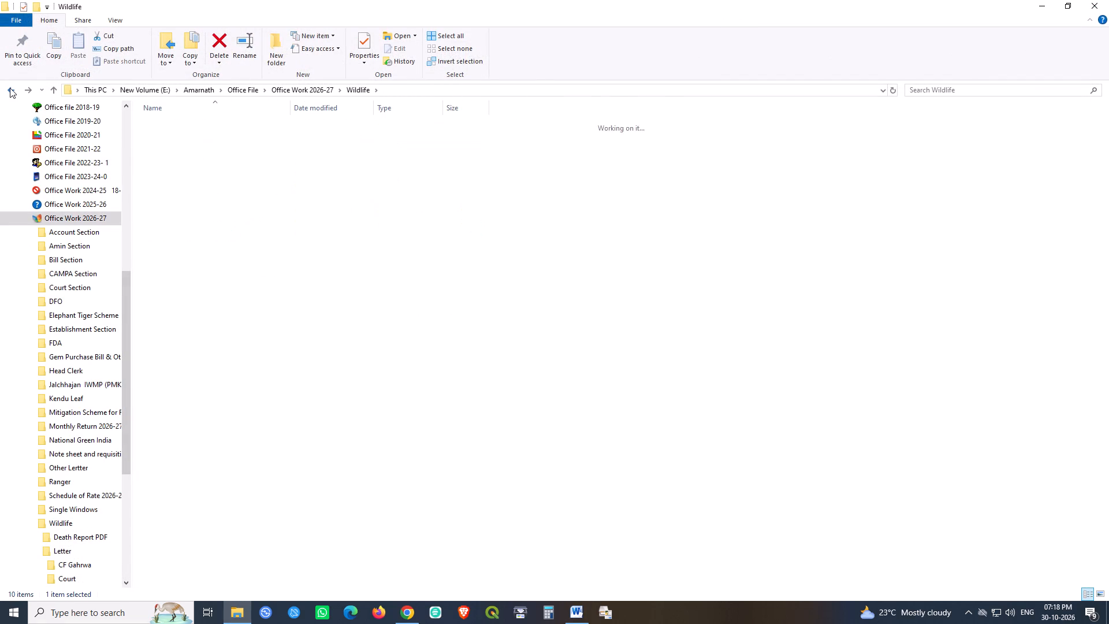
double_click(196, 138)
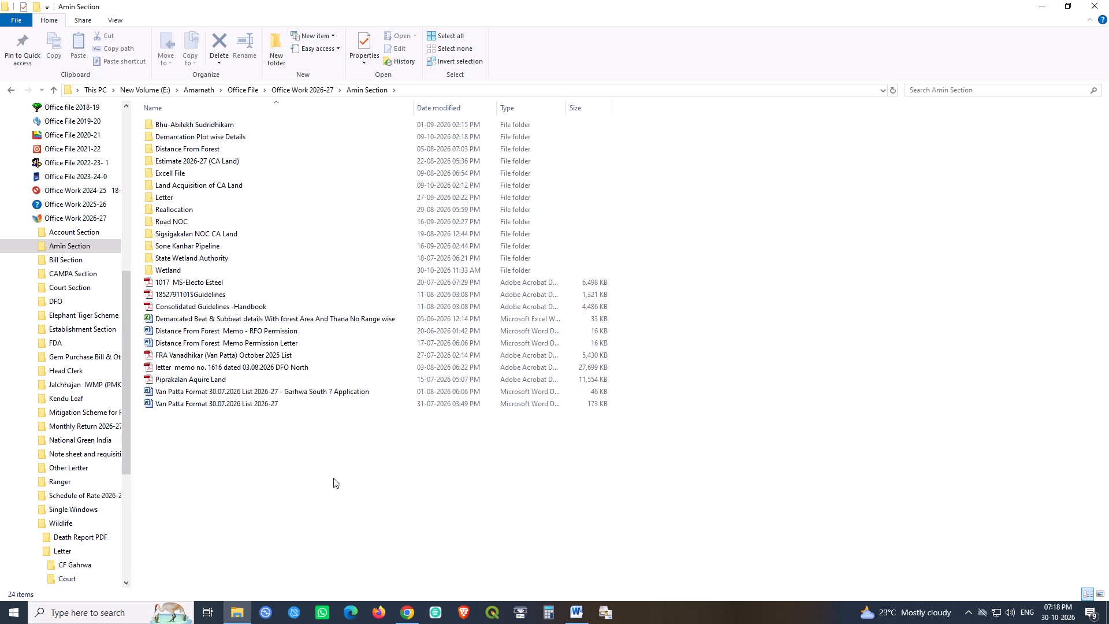
key(l)
key(Down)
key(Return)
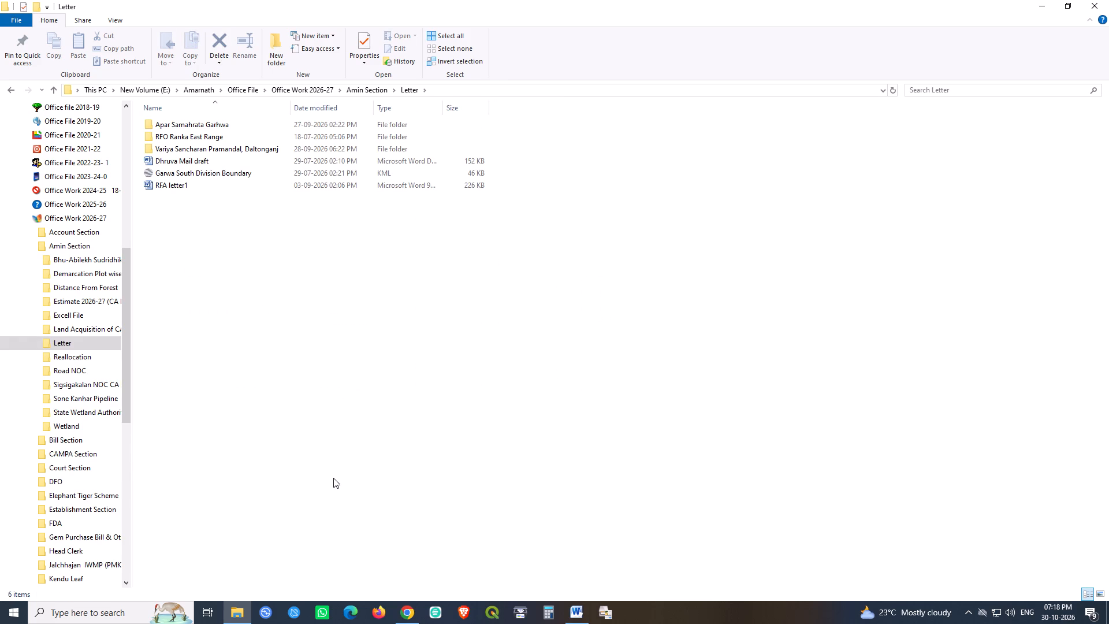
Open the "RFA letter1" document, look through to its closing section for copy lines, and close it.
click(169, 185)
key(Return)
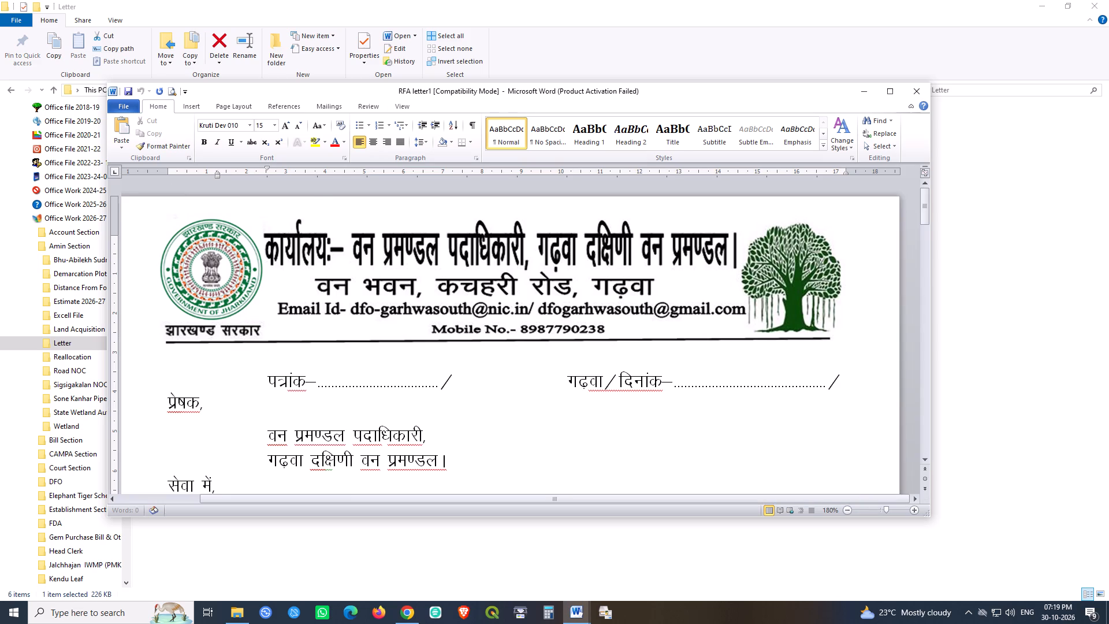
scroll(370, 369, down, 7)
scroll(482, 338, down, 8)
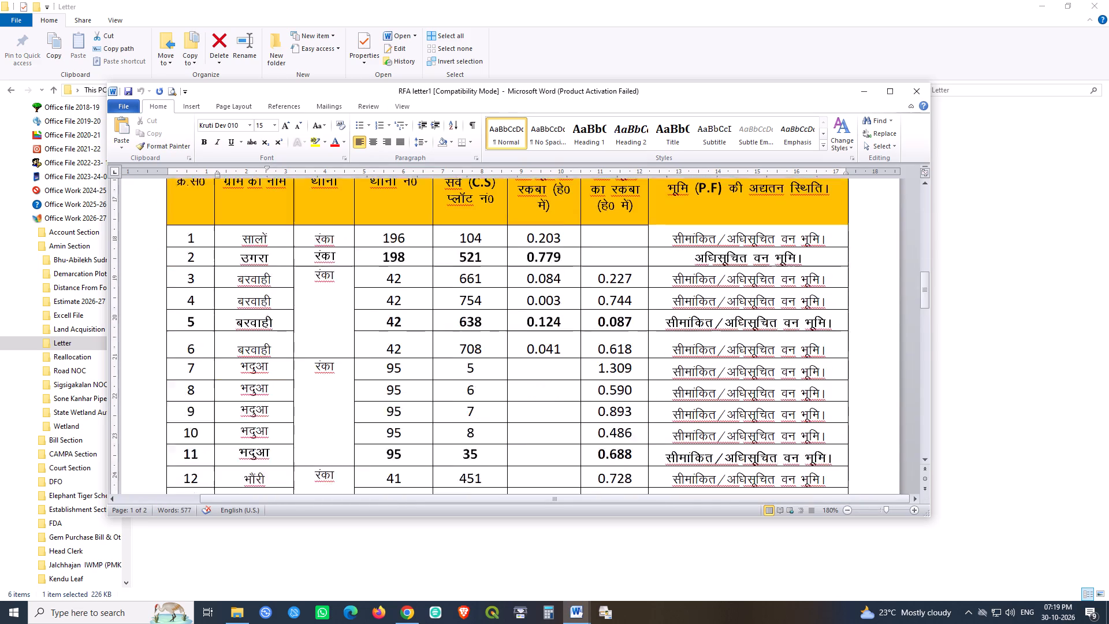
scroll(482, 338, down, 6)
scroll(482, 338, down, 20)
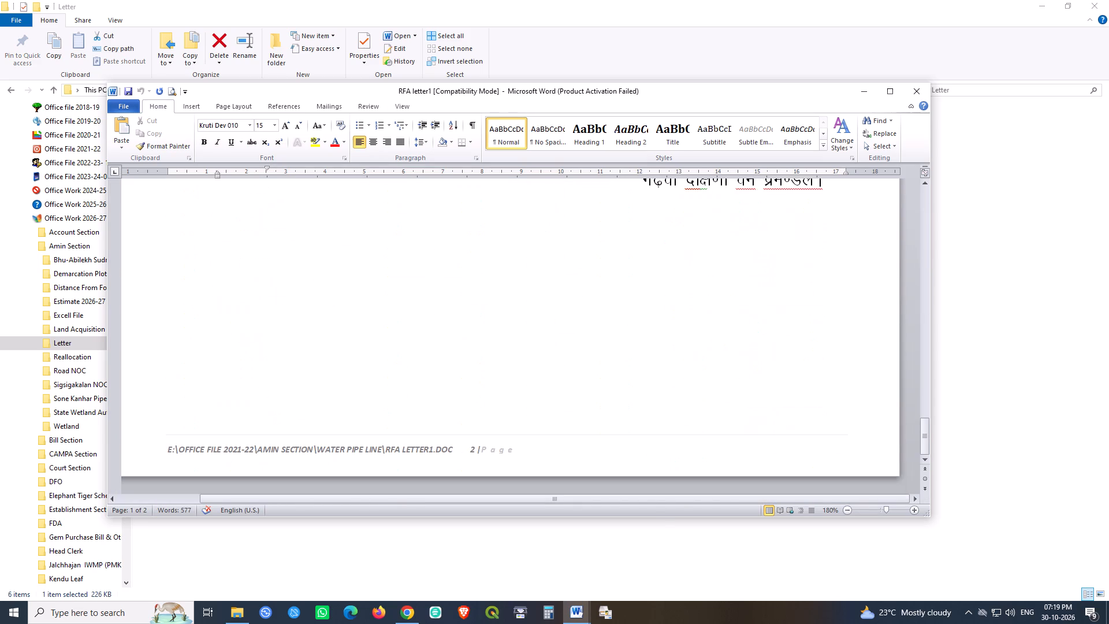
click(931, 94)
click(921, 96)
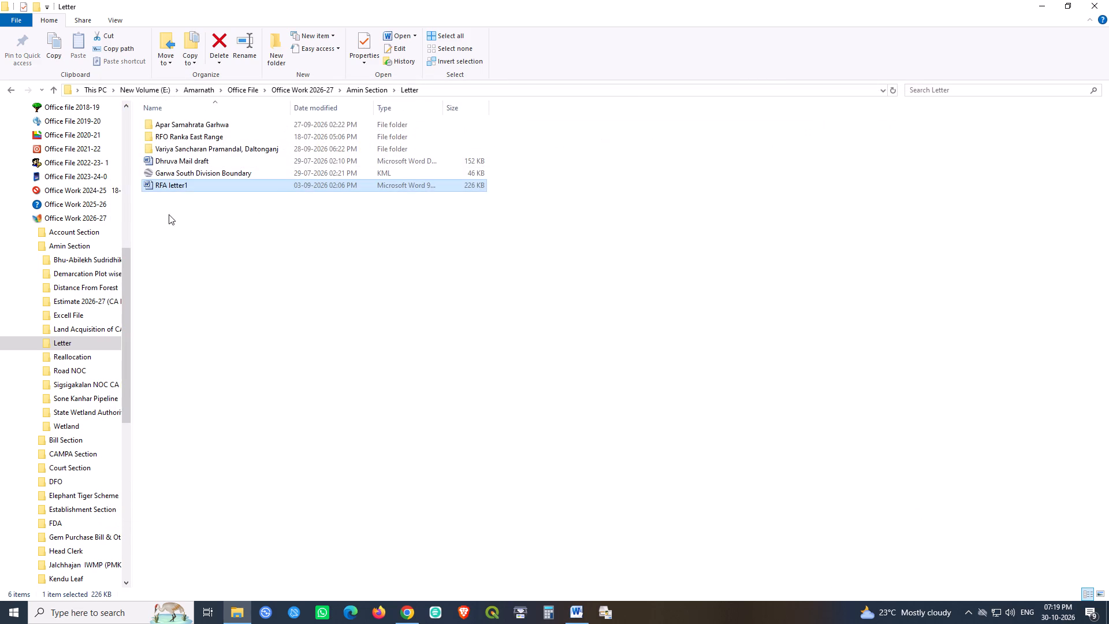
Open the "Apar Samahrata Garhwa_ 01 Trimulak Pad" letter from the Apar Samahrata Garhwa folder and examine the area after its signature.
click(206, 163)
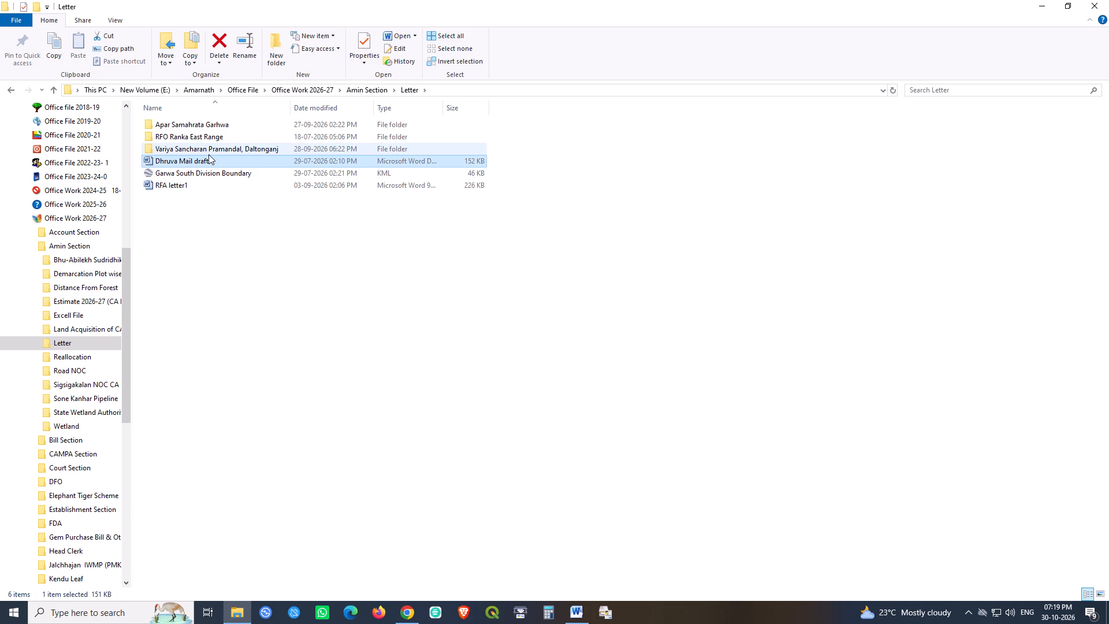
click(193, 128)
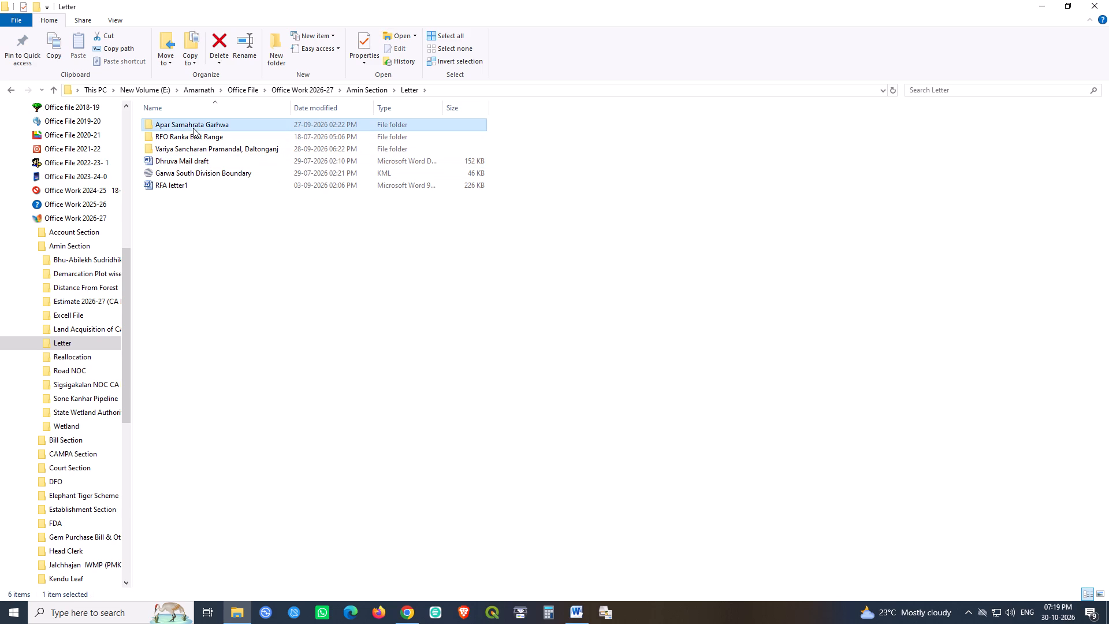
key(Return)
double_click(193, 128)
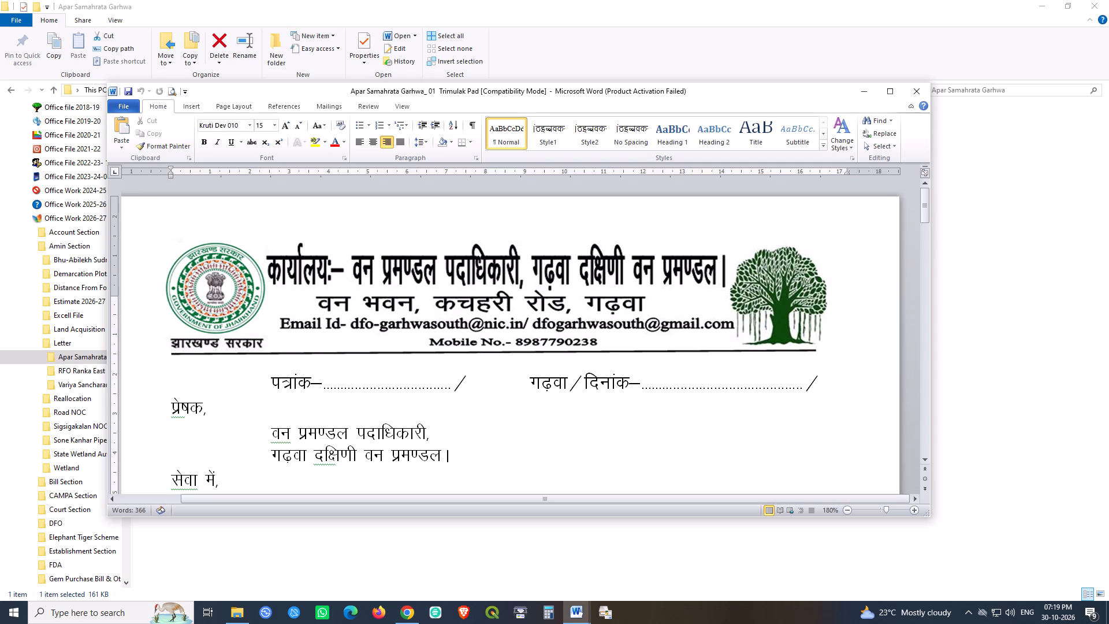
scroll(525, 347, down, 20)
scroll(525, 347, down, 10)
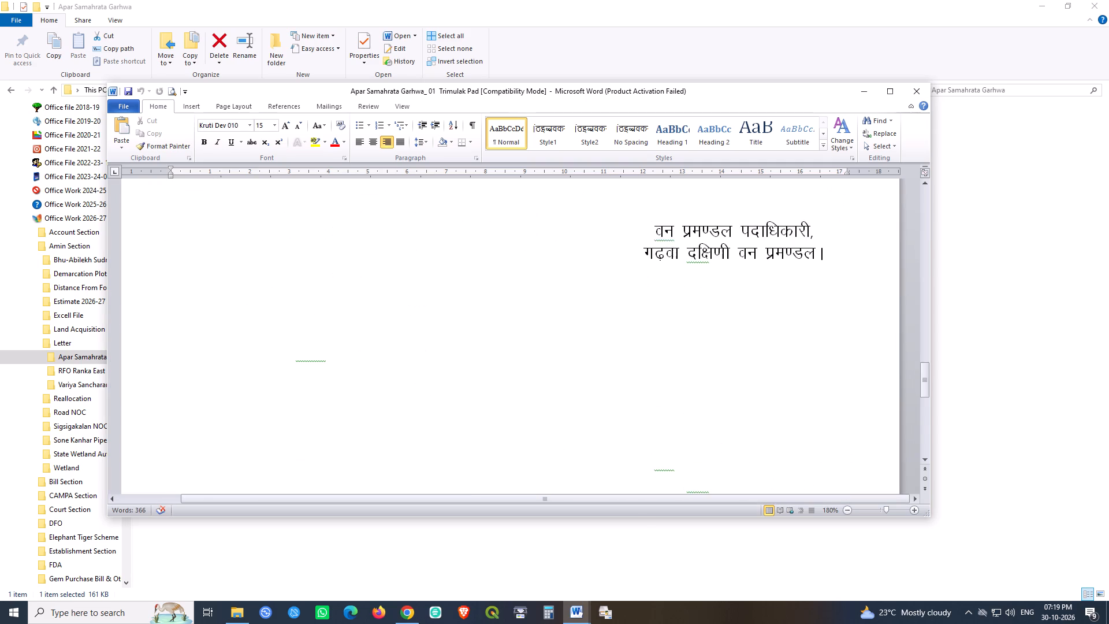
scroll(526, 352, down, 6)
scroll(526, 352, up, 6)
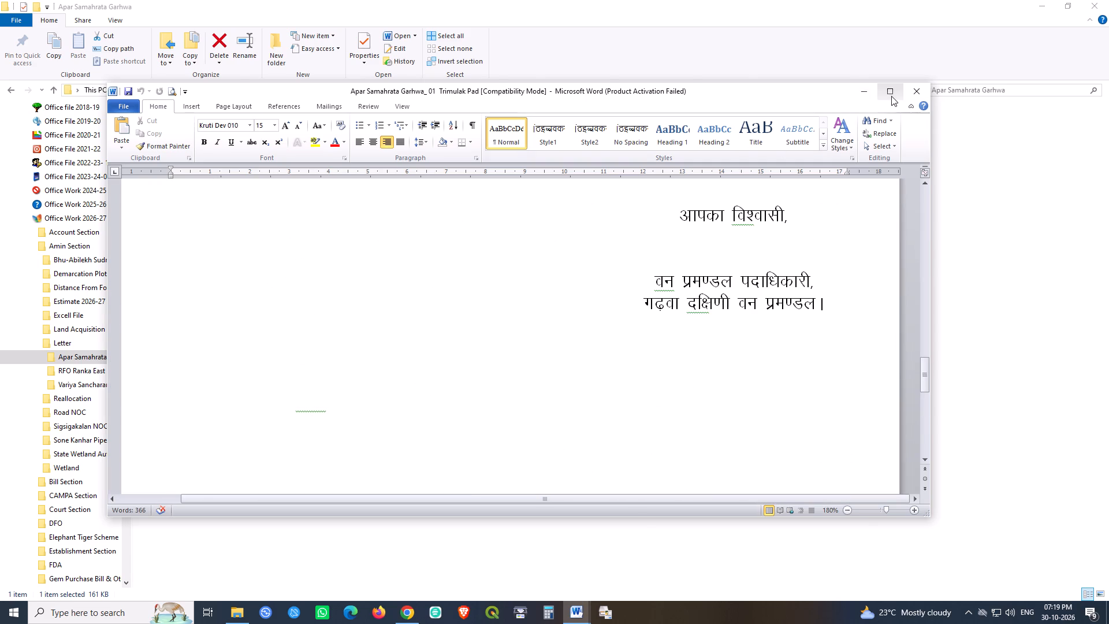
Set the hidden text below the signature to the Automatic font colour, examine its copy line, and close the letter without saving.
click(891, 96)
drag(701, 133, 1039, 623)
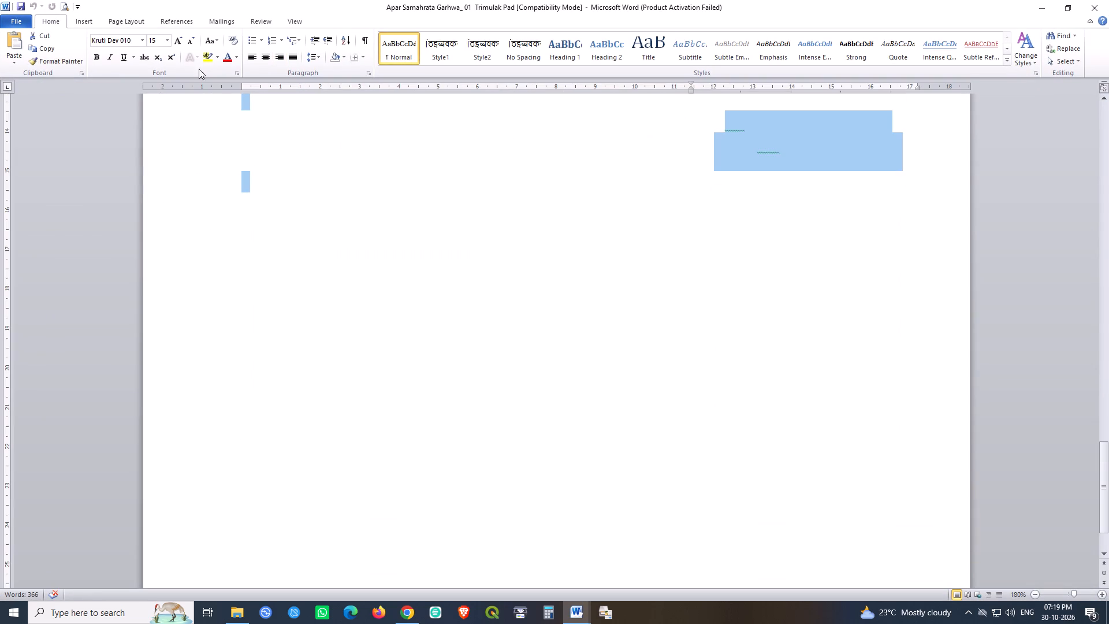
click(242, 58)
click(238, 59)
click(228, 69)
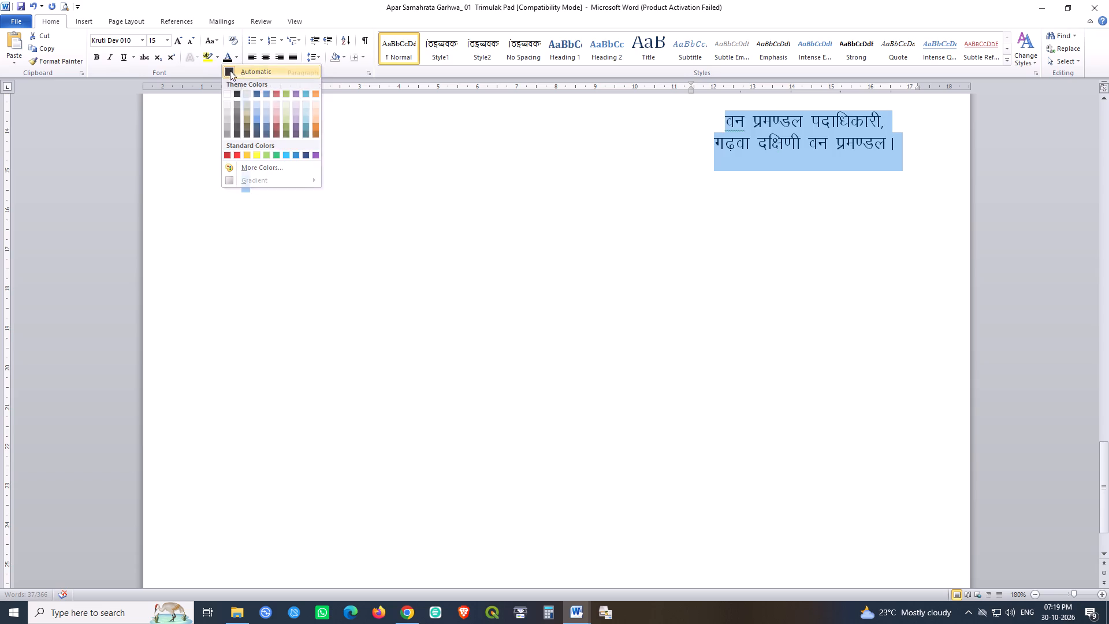
scroll(632, 302, up, 5)
click(1103, 0)
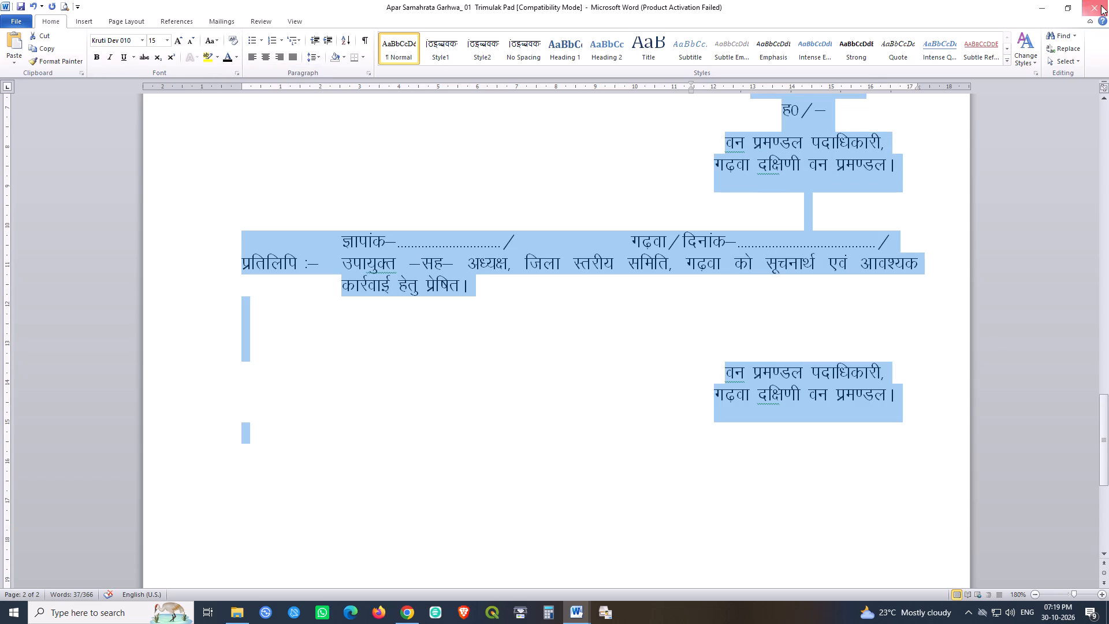
click(549, 321)
click(281, 268)
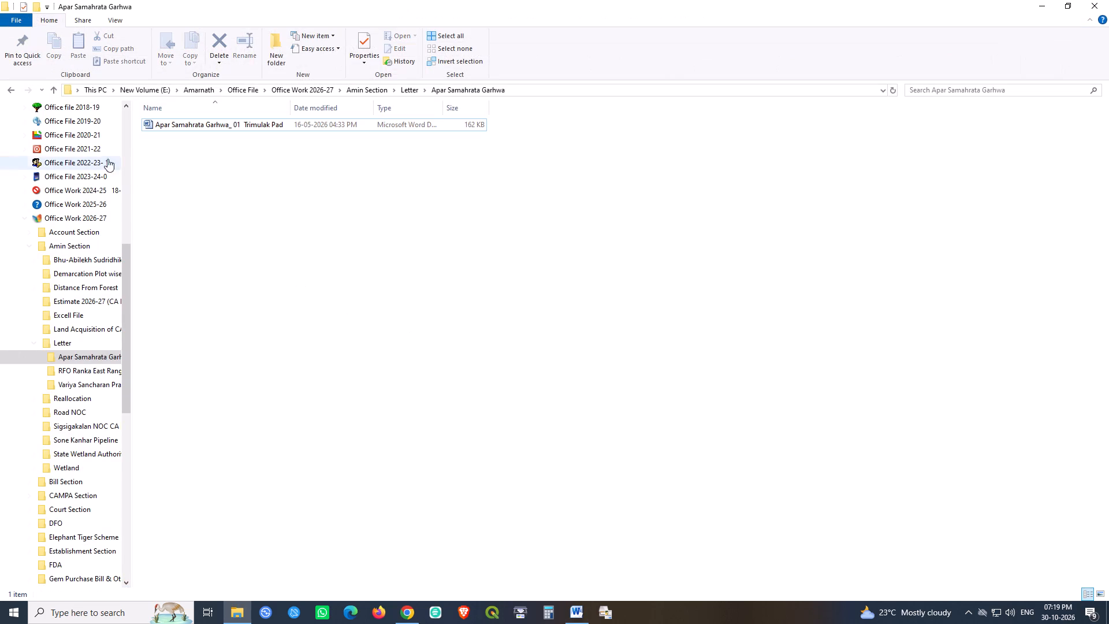
Return to Office Work 2026-27 and open the Reallocation folder inside Amin Section.
click(1, 85)
click(6, 92)
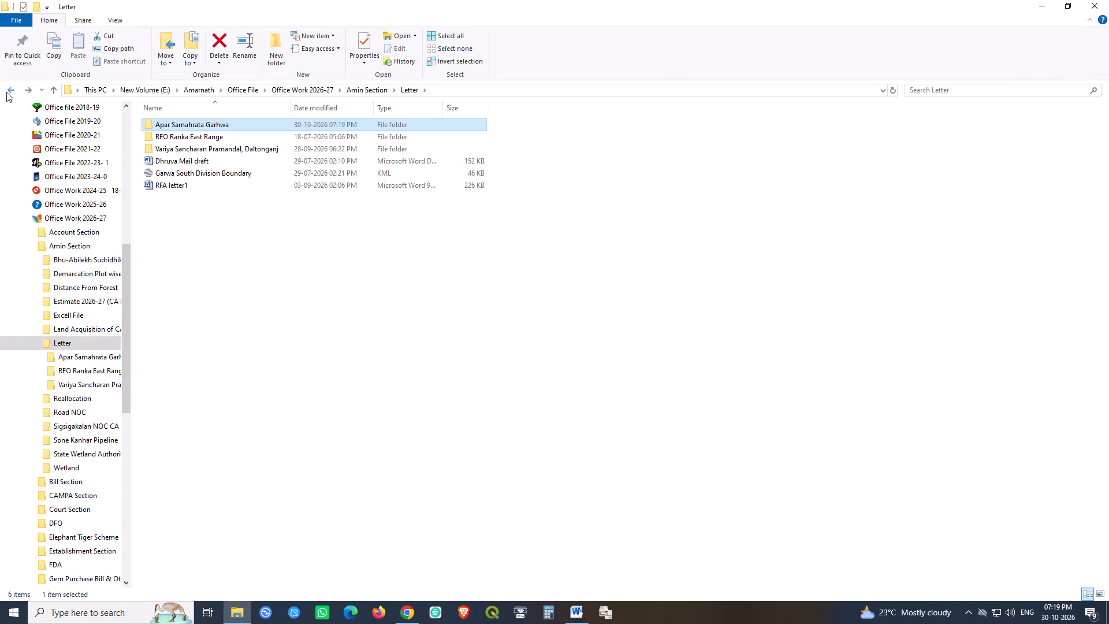
click(6, 92)
click(804, 234)
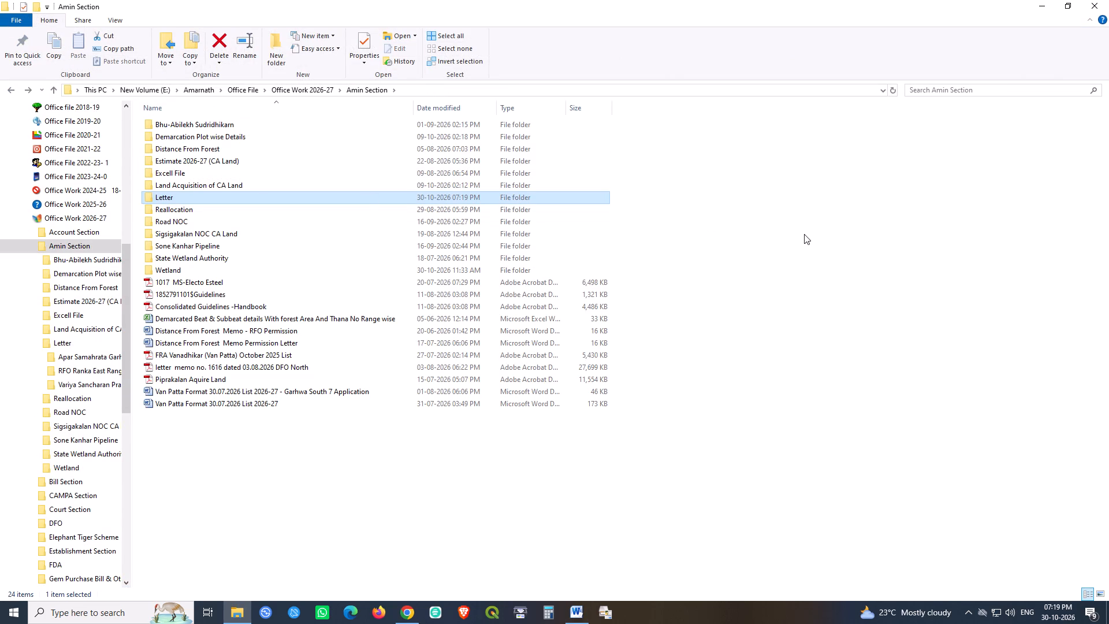
click(13, 89)
click(835, 277)
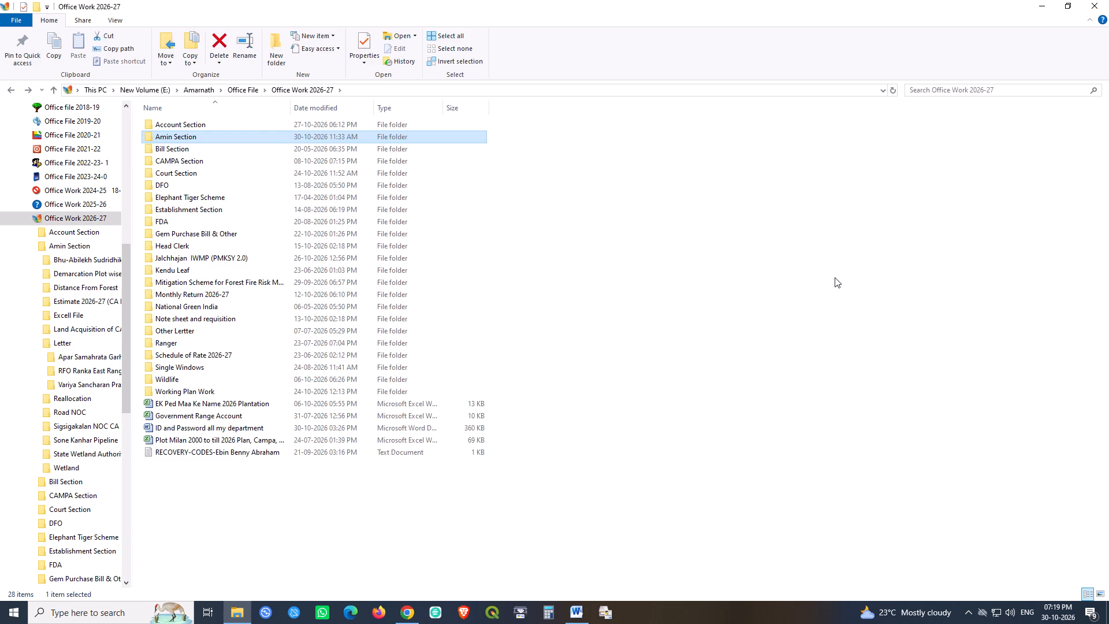
click(963, 90)
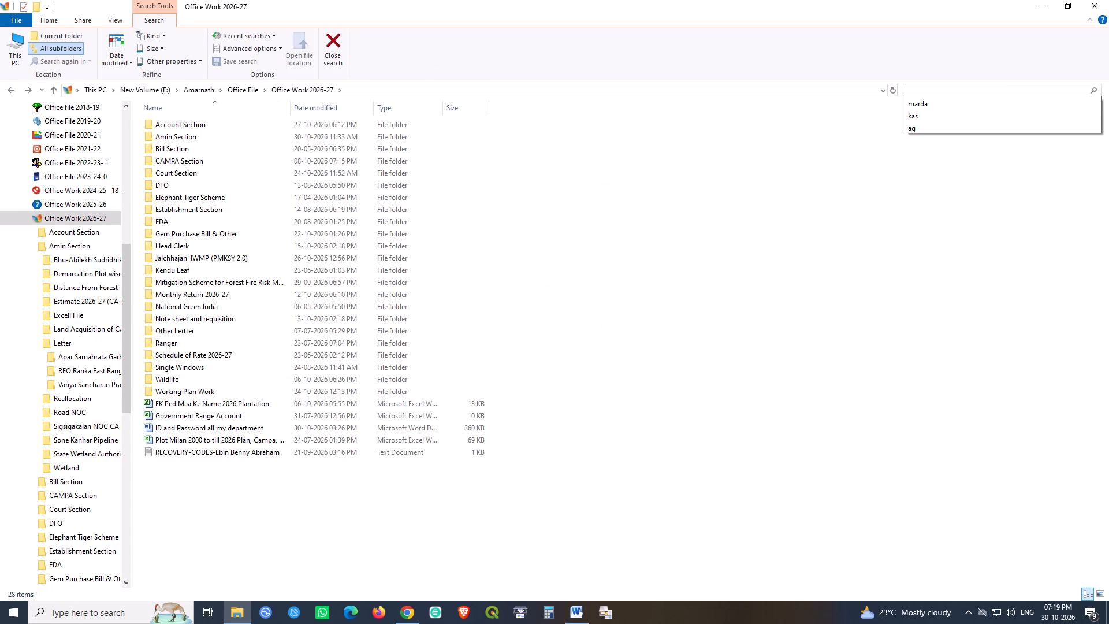
double_click(165, 134)
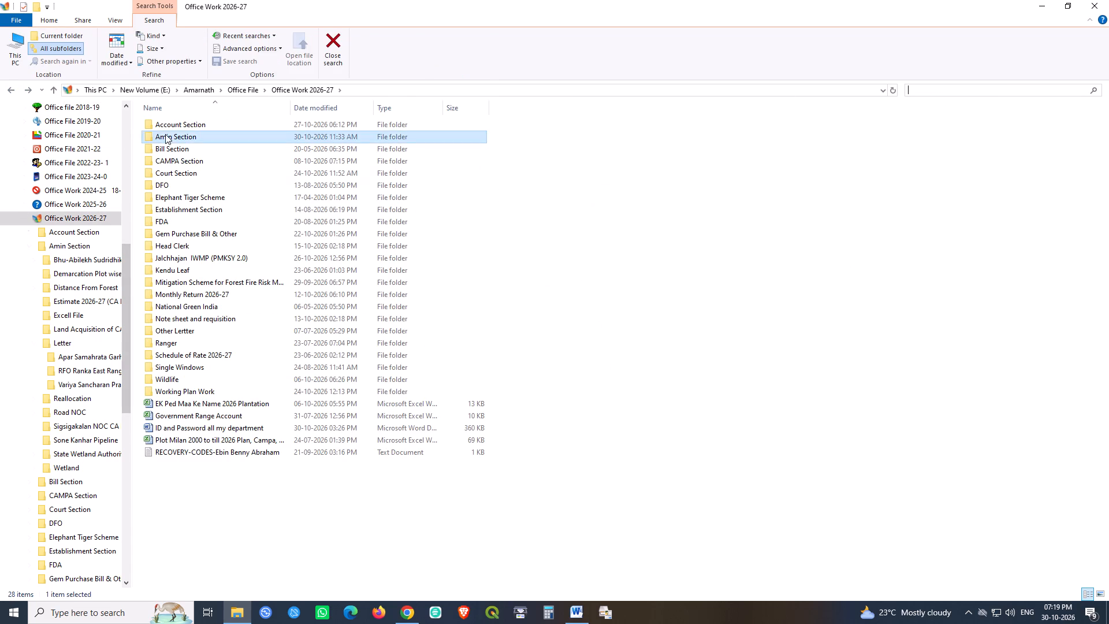
key(r)
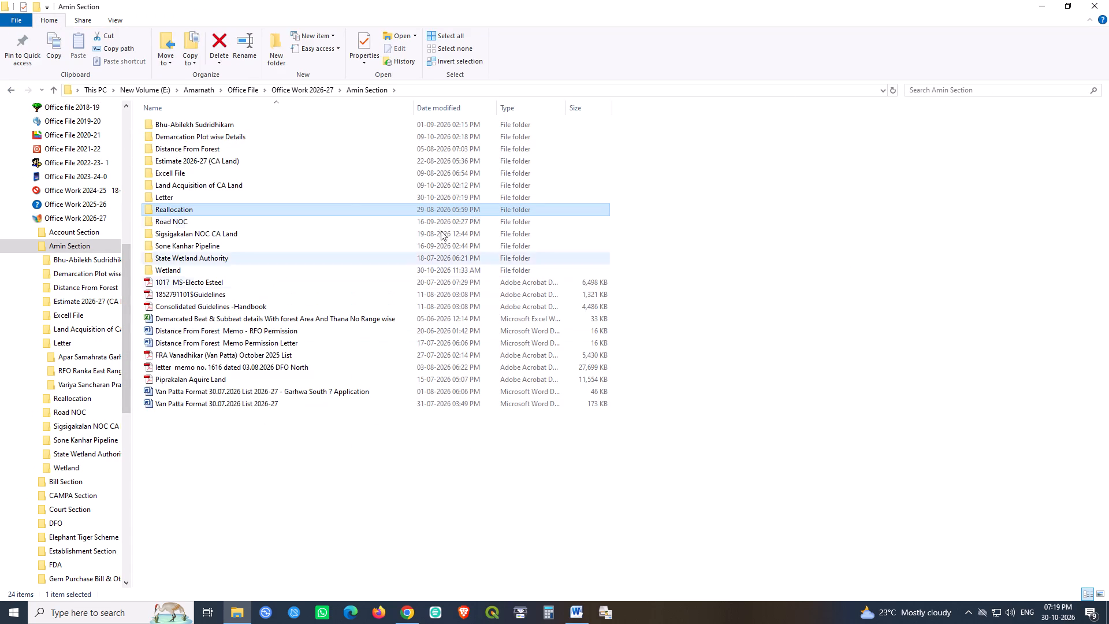
key(Return)
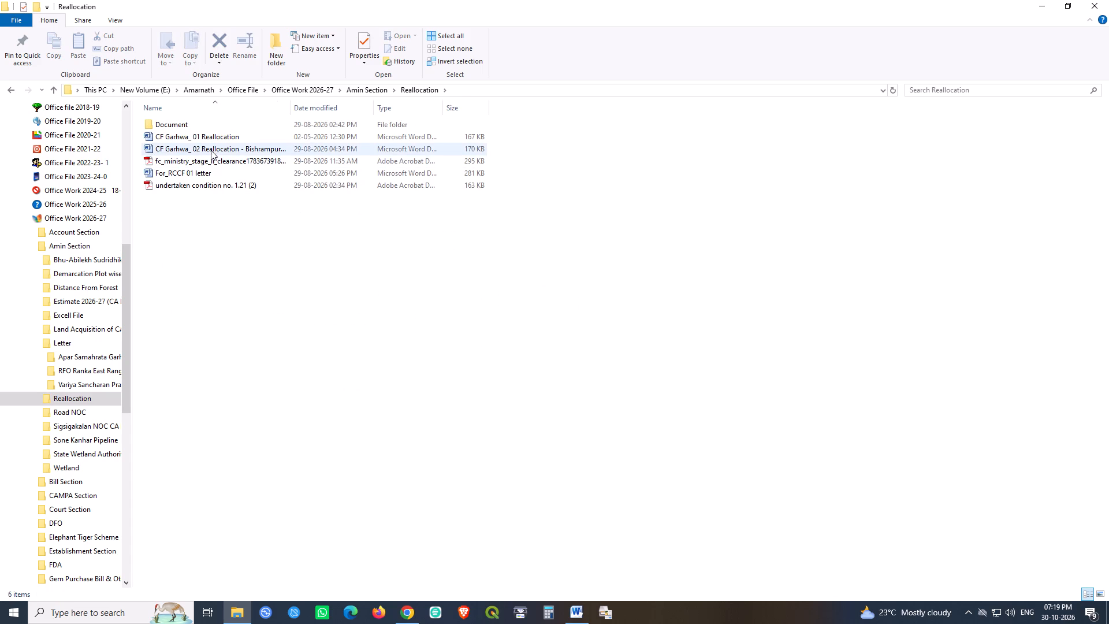
Open the "CF Garhwa_ 02 Reallocation - Bishrampur & Baligarh PF" letter, examine its closing section for copy lines, and close it.
click(220, 144)
key(Return)
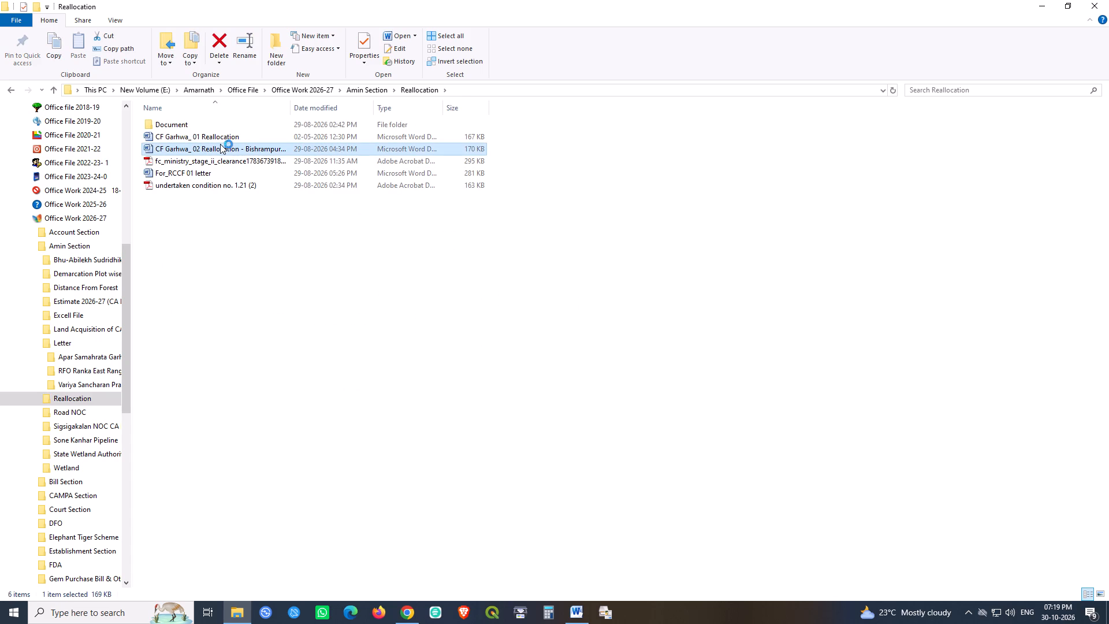
click(896, 80)
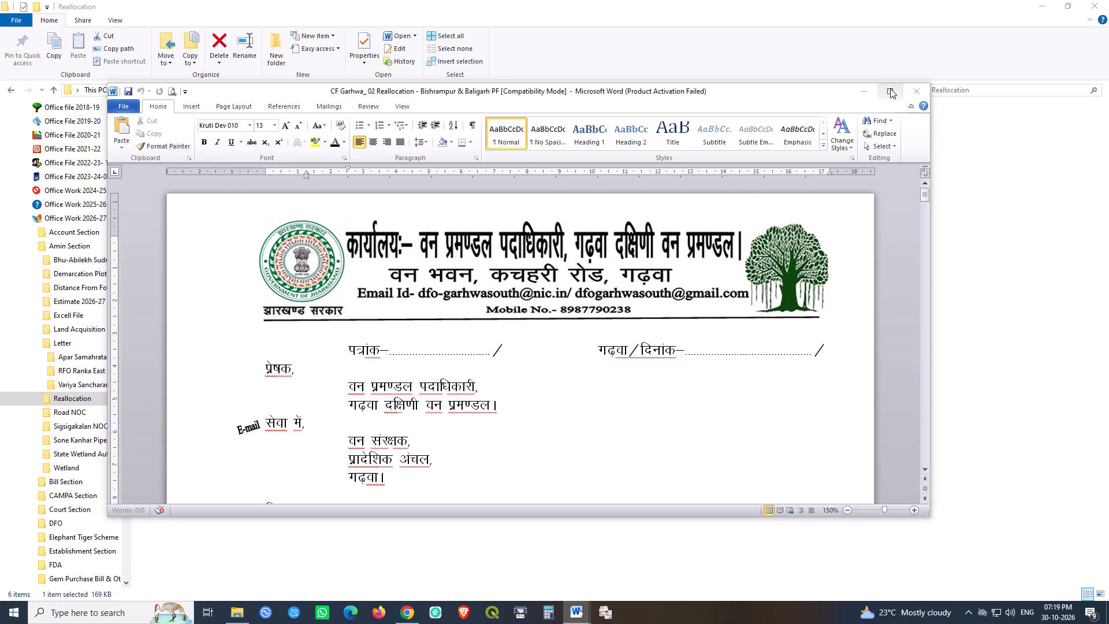
click(890, 88)
scroll(512, 349, down, 6)
scroll(524, 378, down, 20)
scroll(524, 378, down, 2)
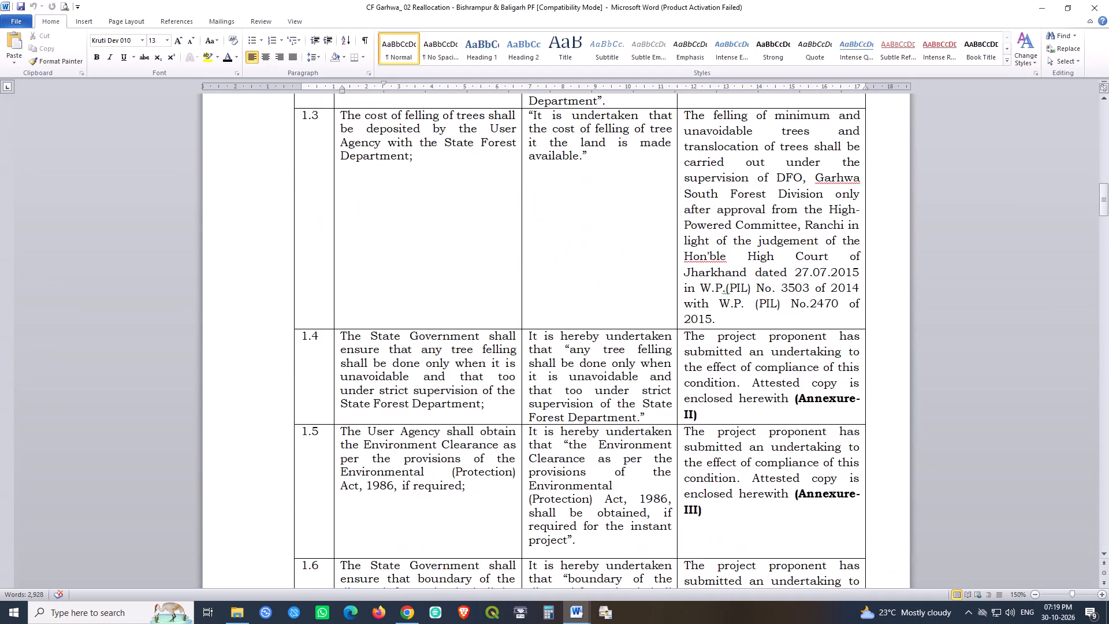
scroll(524, 378, down, 10)
scroll(577, 376, down, 20)
scroll(577, 376, down, 13)
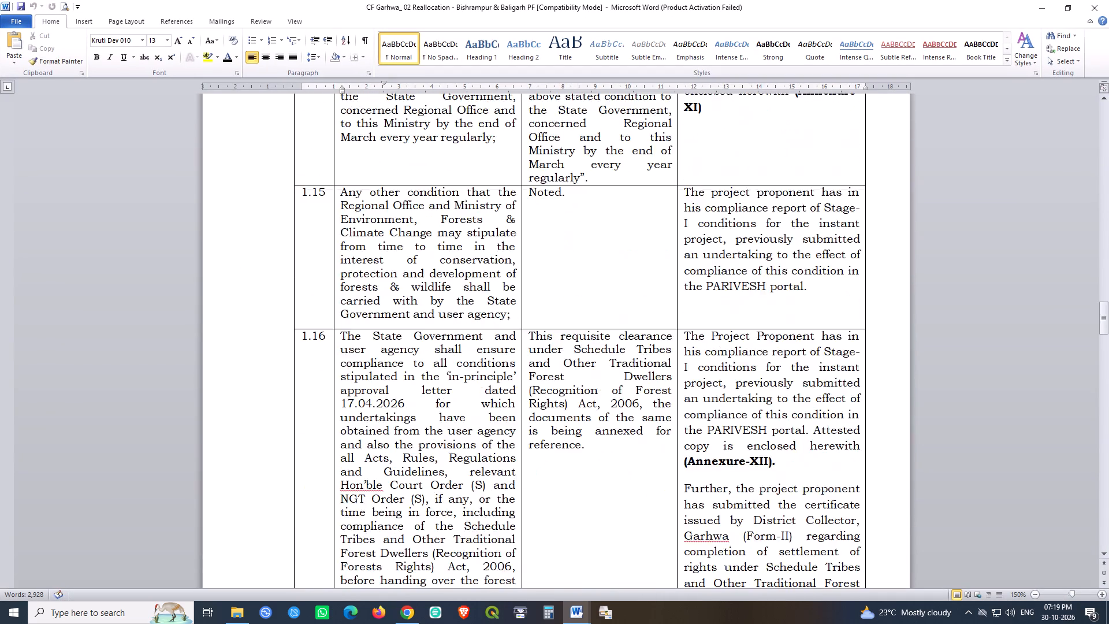
scroll(580, 376, down, 20)
scroll(580, 376, down, 20)
scroll(580, 376, down, 9)
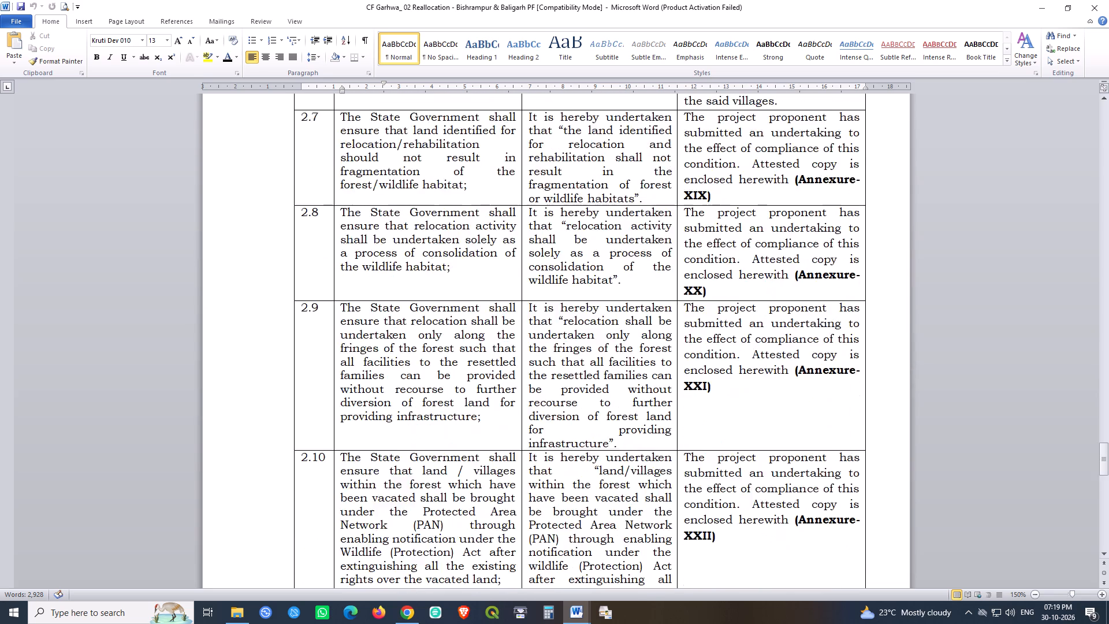
scroll(580, 376, down, 19)
scroll(580, 376, up, 5)
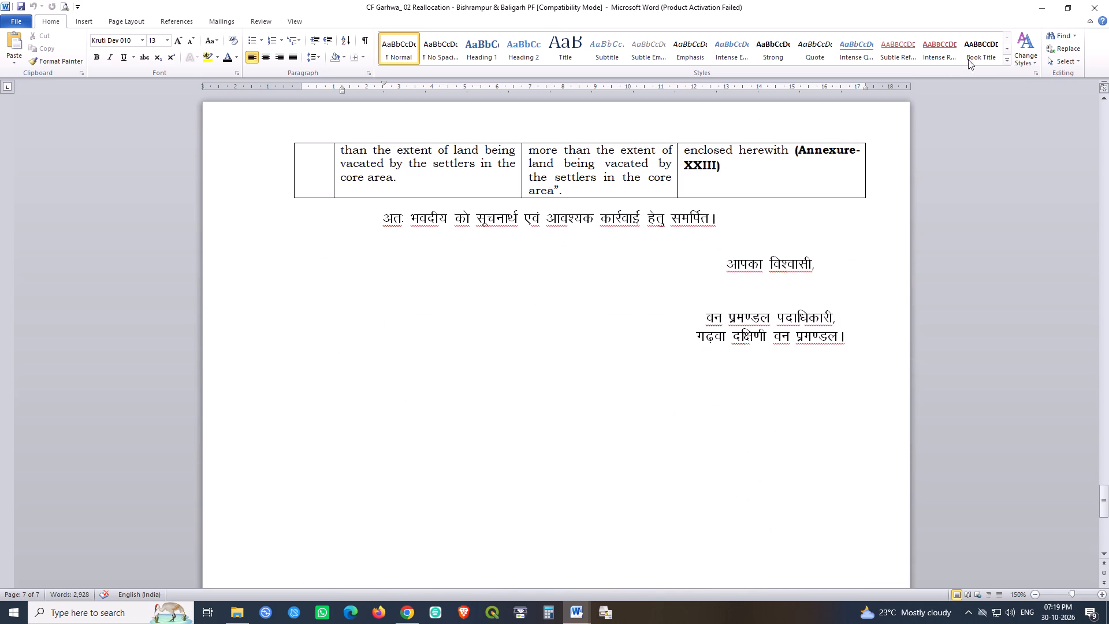
click(1103, 0)
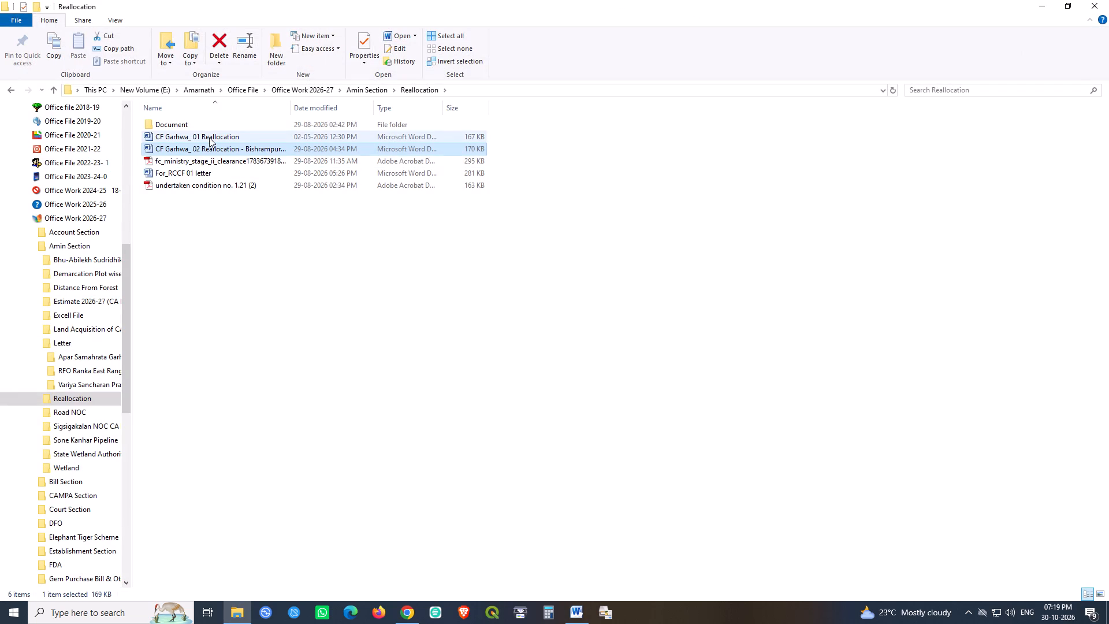
Open the "CF Garhwa_ 01 Reallocation" letter, examine the area around its signature for memo and copy lines, and close it.
click(209, 138)
key(Return)
scroll(653, 457, down, 14)
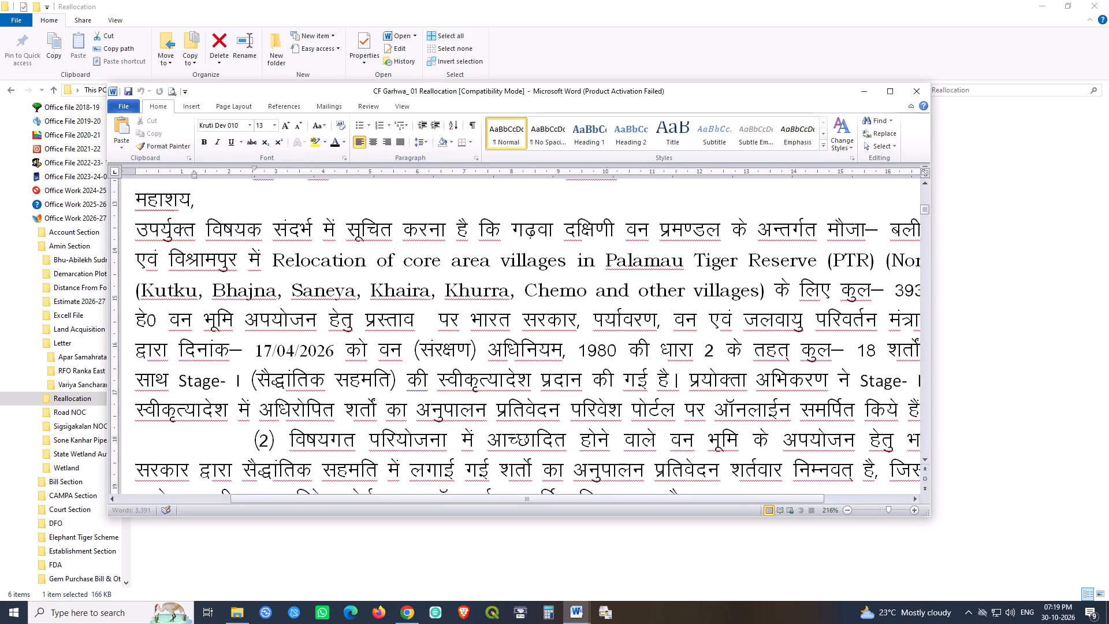
scroll(616, 459, down, 20)
scroll(616, 459, down, 20)
scroll(616, 459, down, 12)
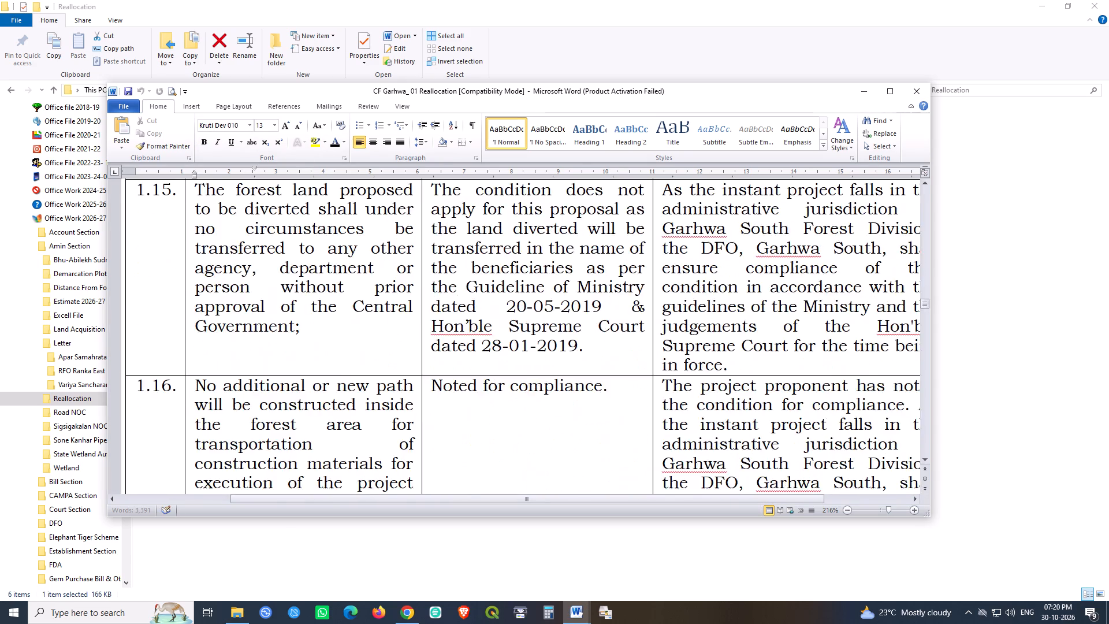
scroll(610, 456, down, 20)
scroll(610, 456, down, 20)
scroll(610, 456, down, 12)
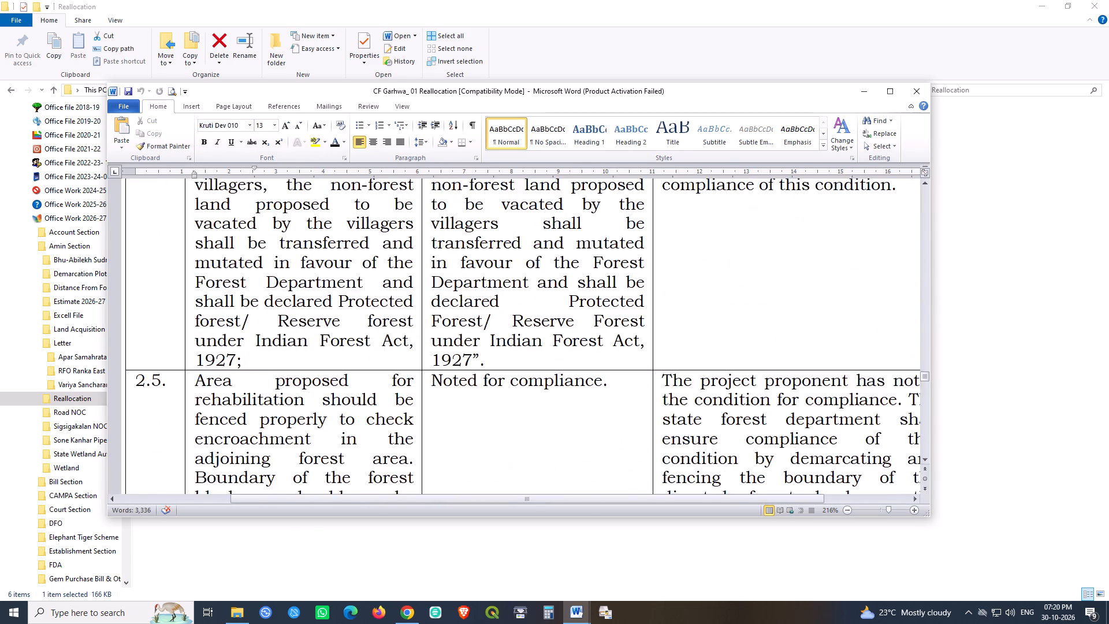
scroll(610, 456, down, 20)
scroll(610, 456, down, 20)
scroll(610, 456, down, 2)
scroll(610, 456, up, 3)
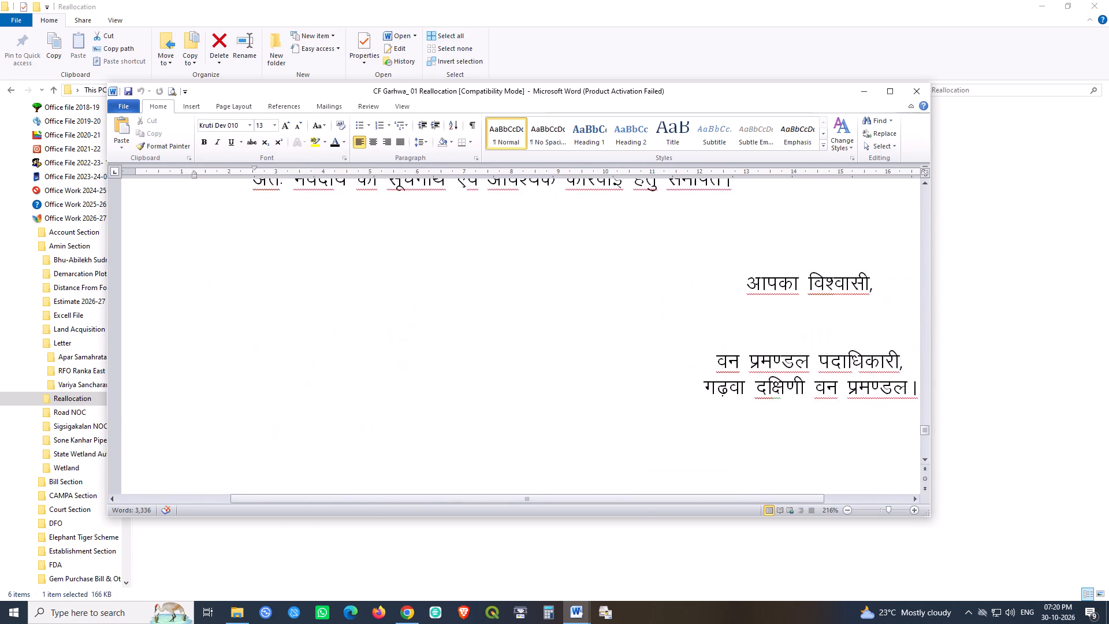
scroll(610, 456, up, 2)
click(902, 94)
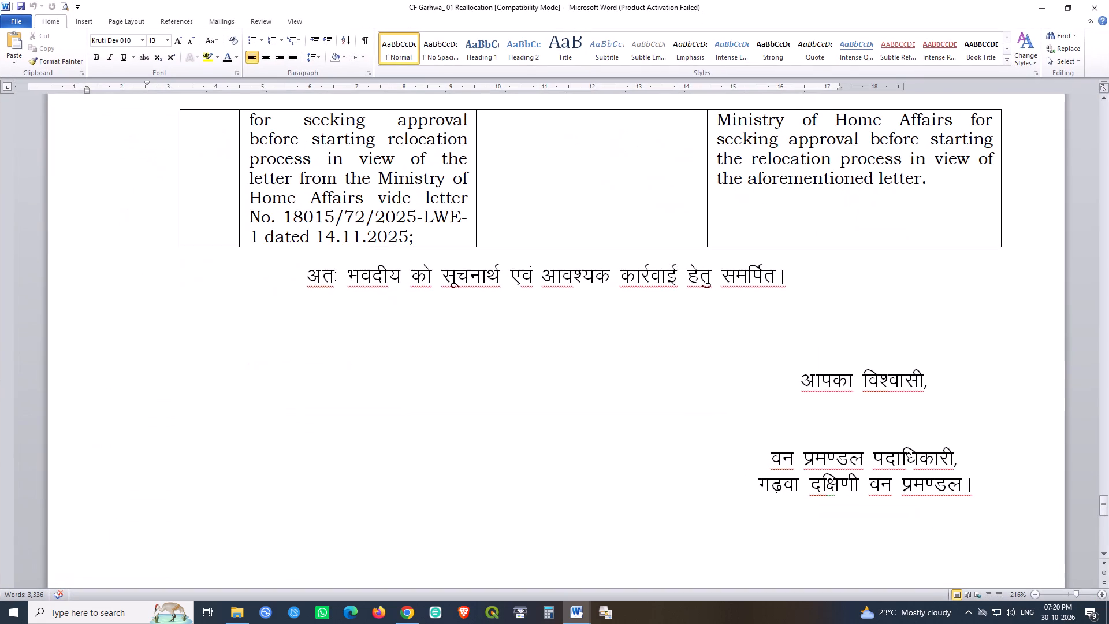
scroll(853, 456, down, 1)
drag(803, 323, 992, 515)
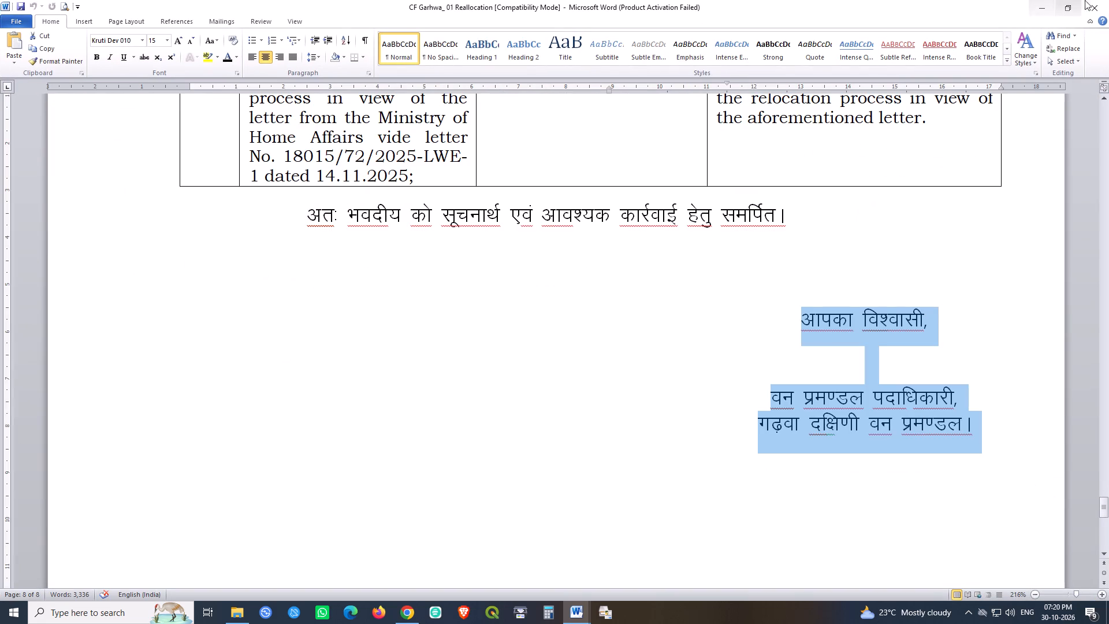
click(1086, 3)
click(255, 269)
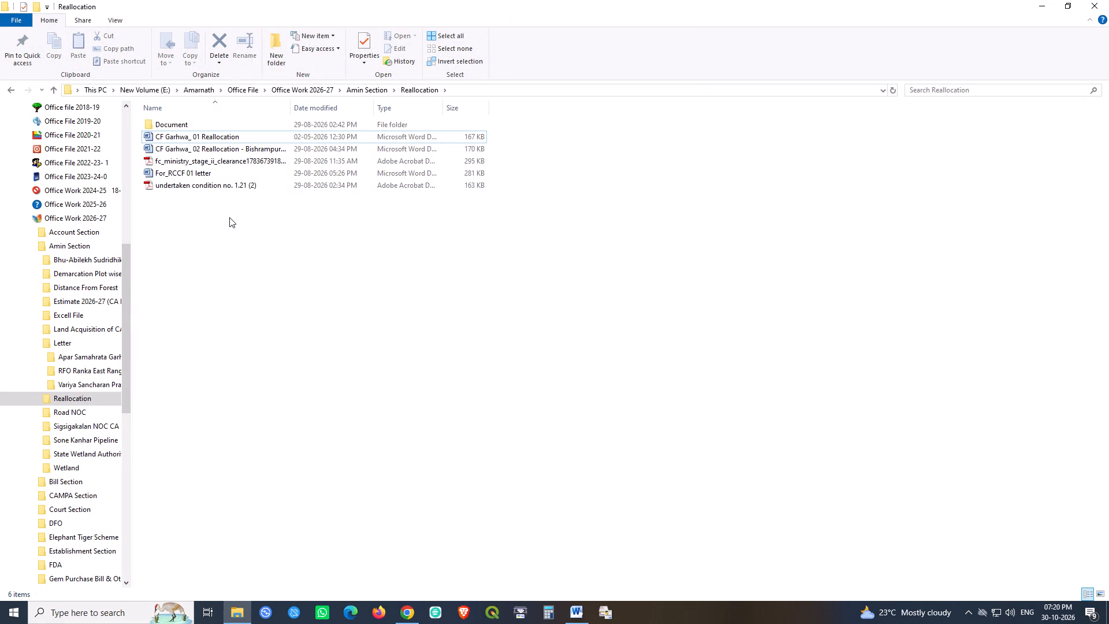
Open the "For_RCCF 01 letter" document and copy "उप निदेशक, पलामू ब्याघ्र परियोजना, उत्तरी प्रमण्डल, मेदिनीनगर" from its first reference line.
click(192, 166)
click(195, 175)
key(Return)
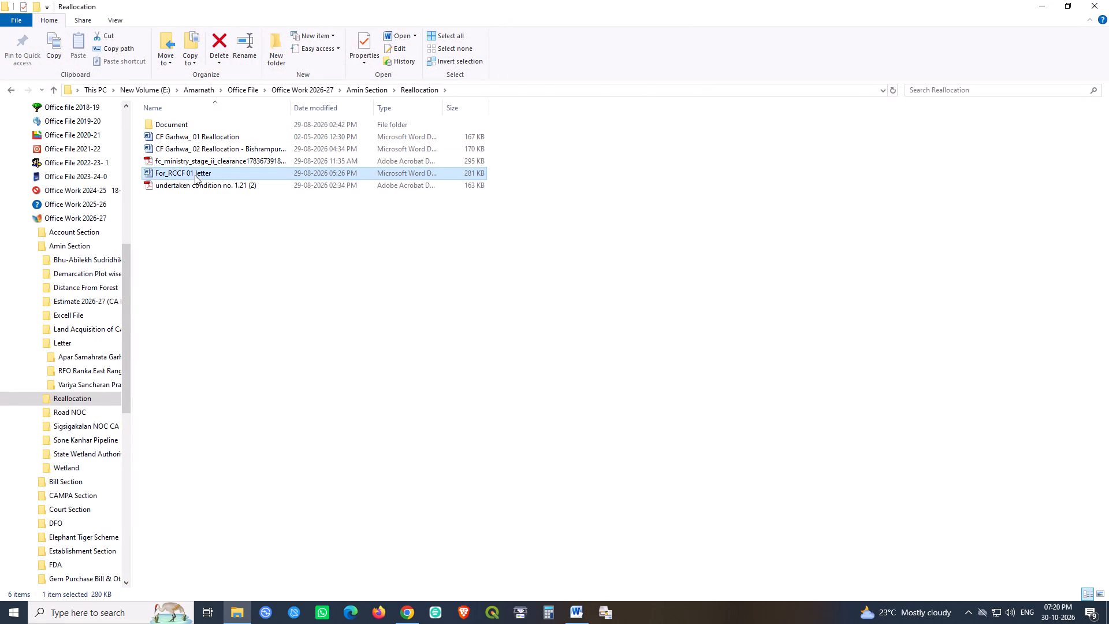
scroll(581, 417, down, 13)
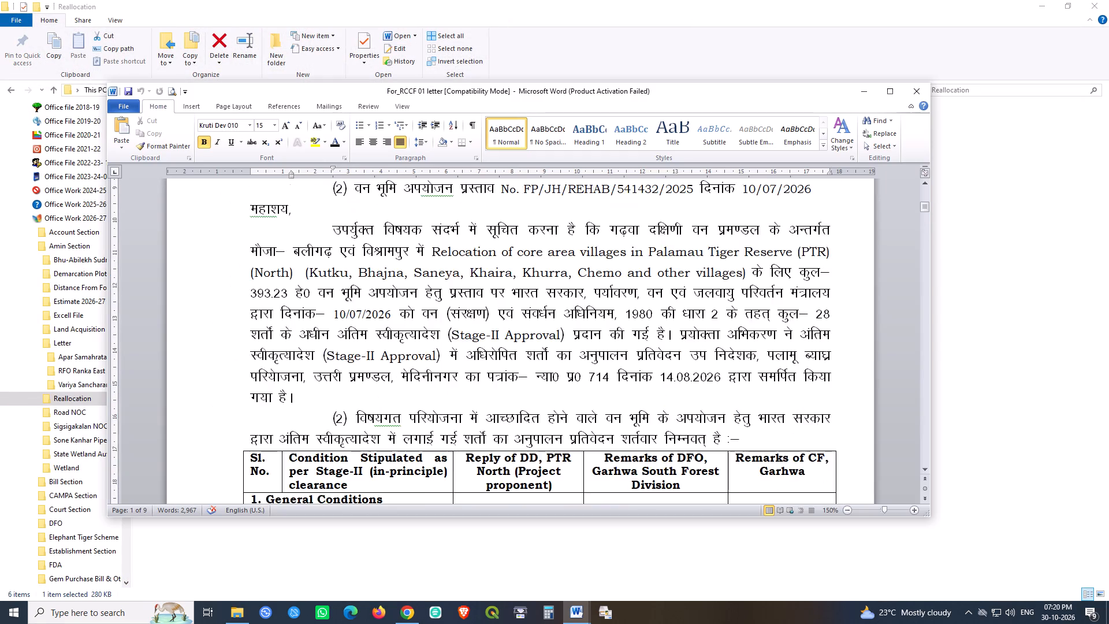
scroll(581, 417, down, 2)
scroll(581, 417, up, 10)
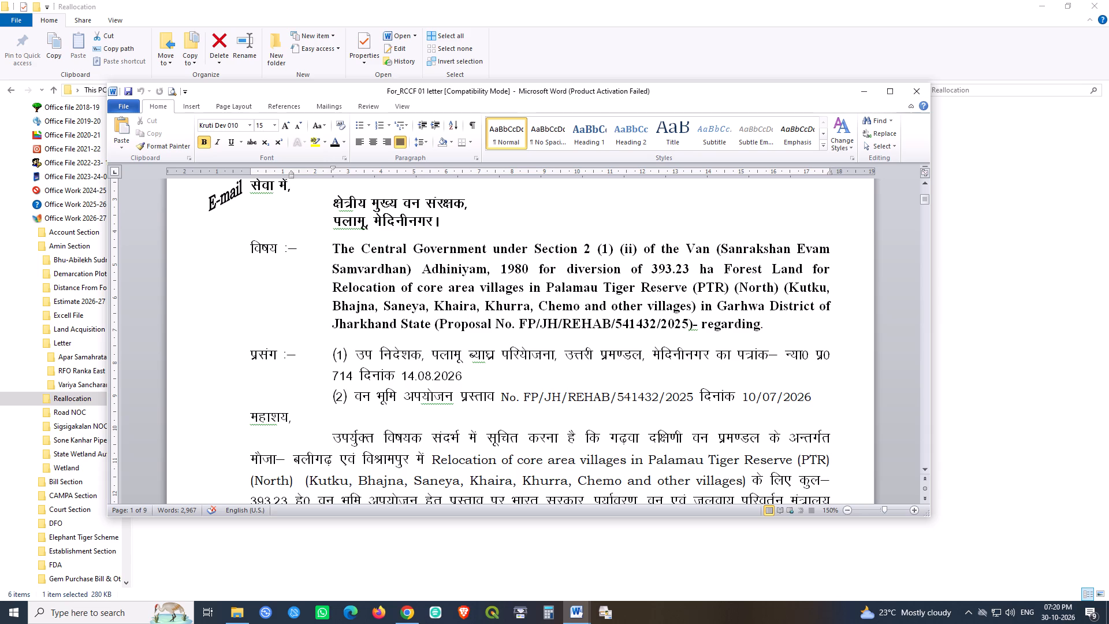
drag(356, 355, 465, 349)
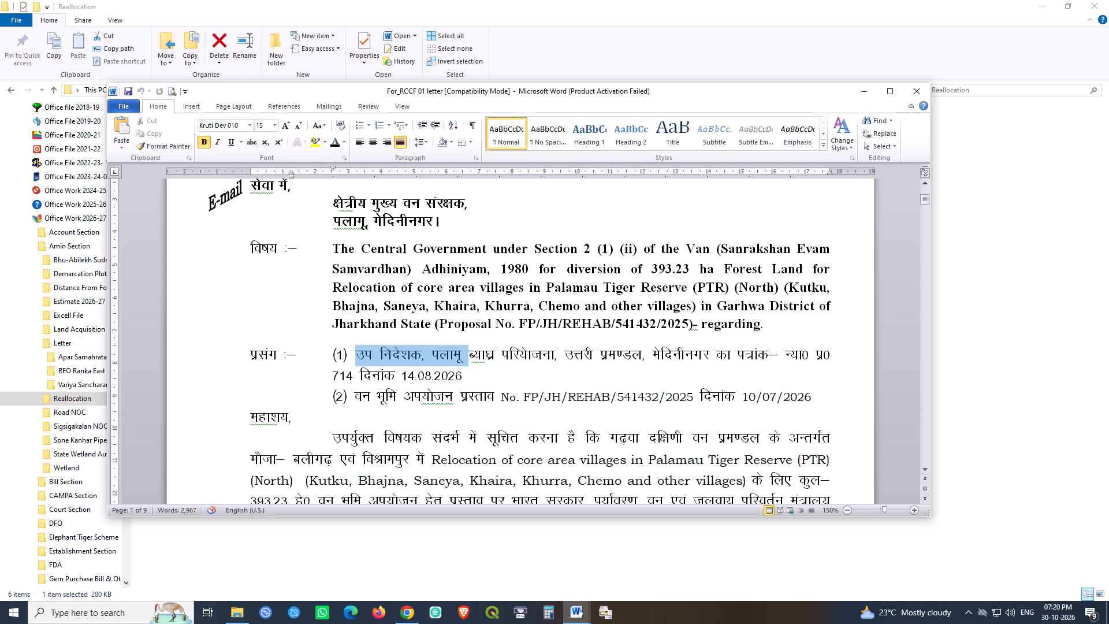
drag(465, 349, 594, 349)
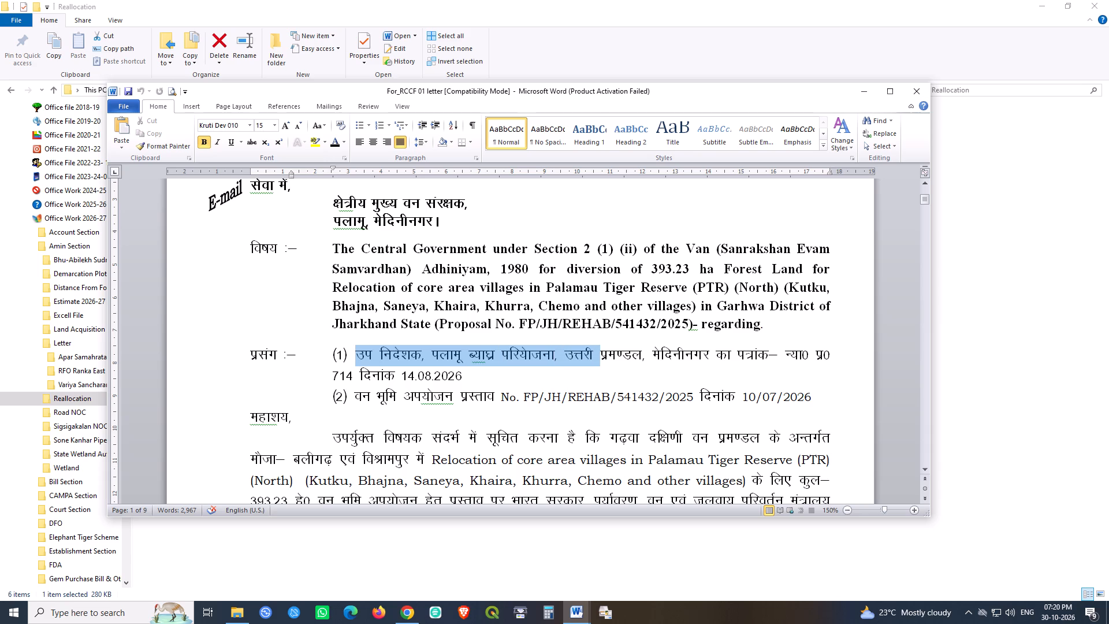
drag(594, 349, 701, 354)
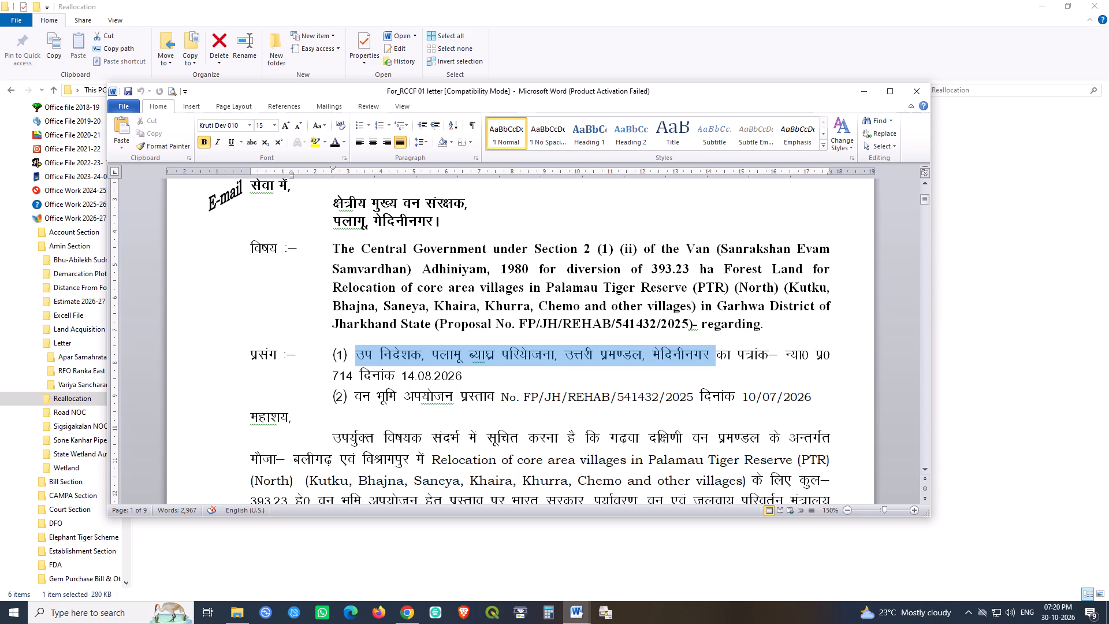
drag(701, 354, 701, 361)
key(ctrl+c)
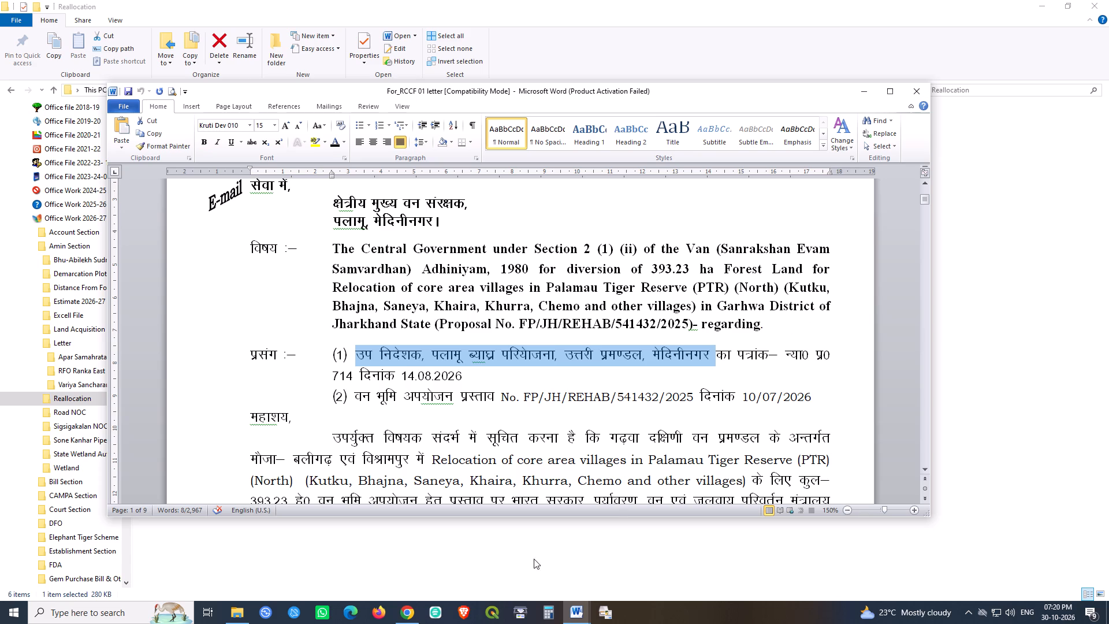
In the Tiger Corridors letter, replace the first copy line's recipient with the copied Deputy Director designation, end it with "।", and save.
click(573, 609)
click(550, 580)
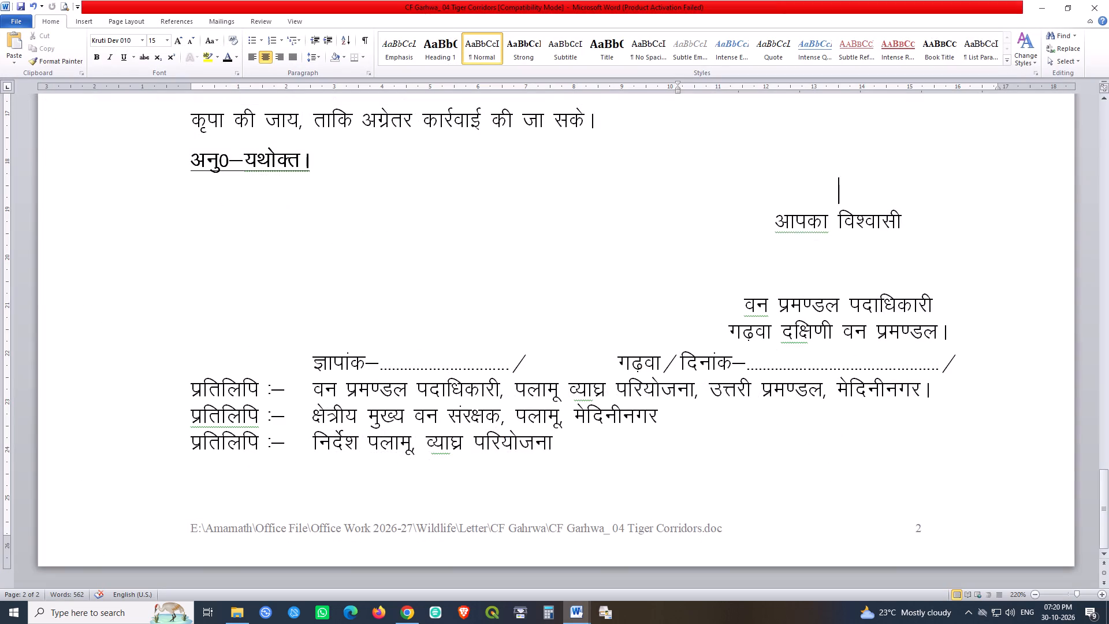
drag(318, 387, 578, 381)
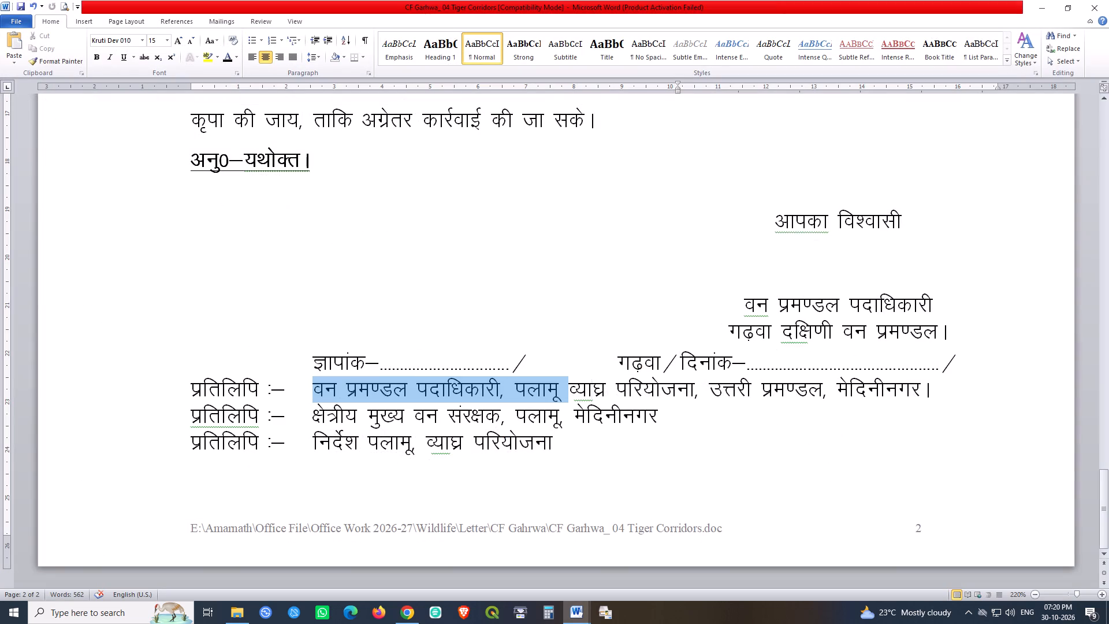
drag(578, 381, 896, 392)
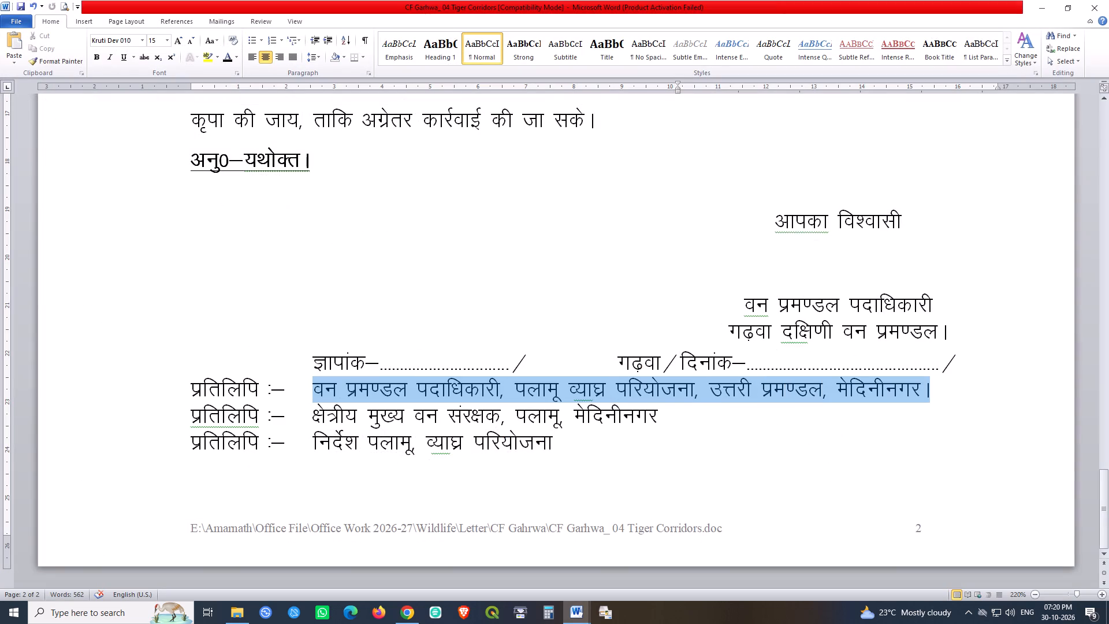
drag(896, 392, 932, 392)
key(ctrl+v)
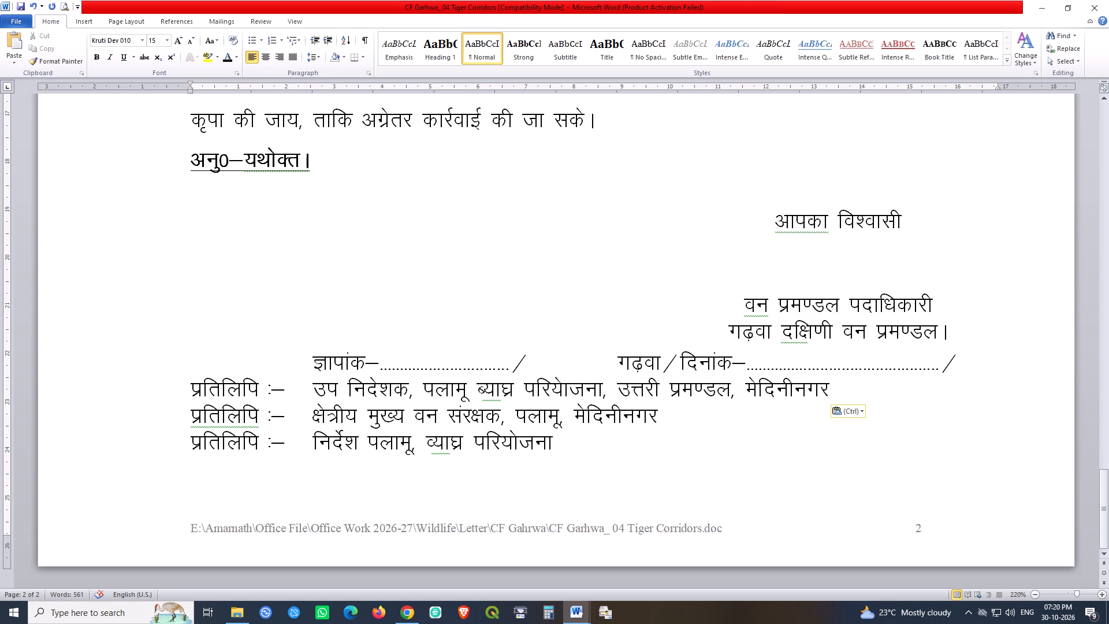
key(shift+a)
key(ctrl+s)
Go back to the "For_RCCF 01 letter" document and examine its closing section for memo and copy lines.
click(647, 412)
click(653, 411)
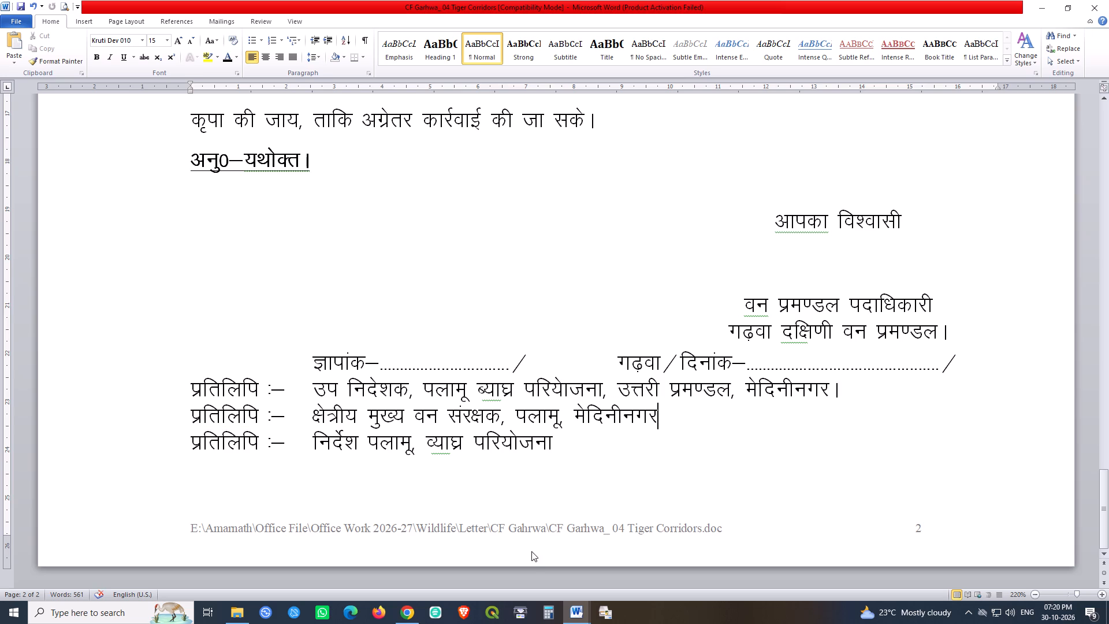
click(571, 618)
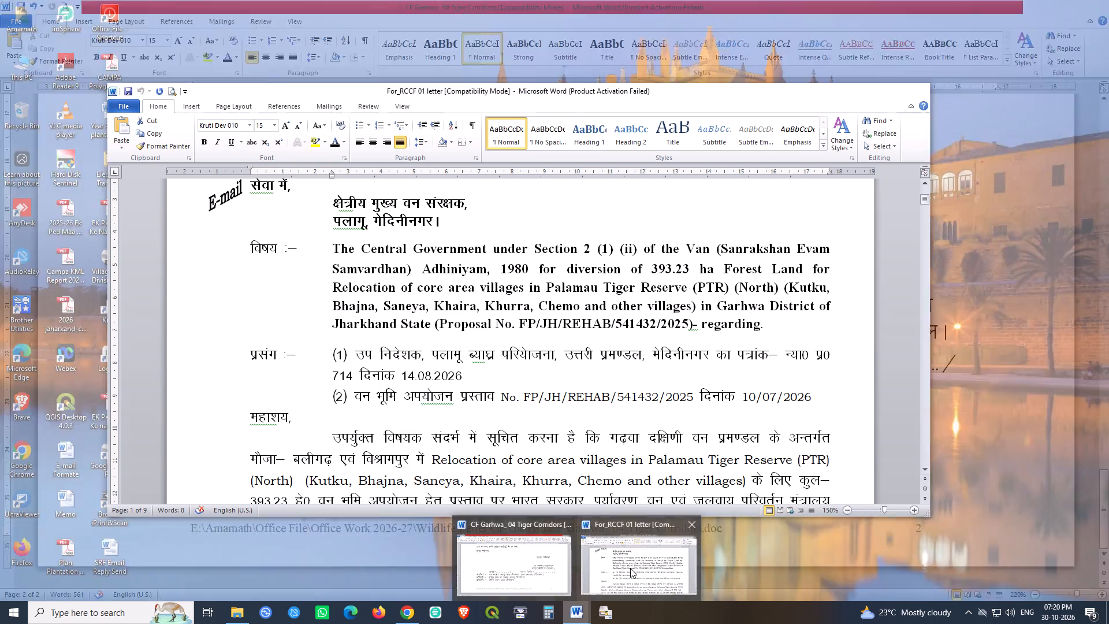
click(630, 568)
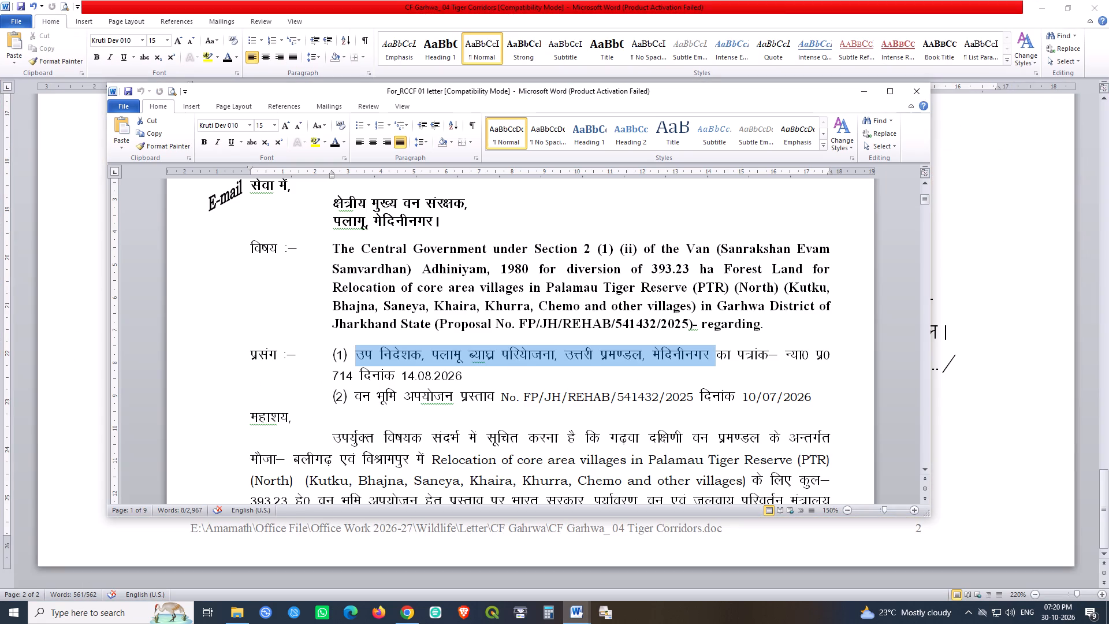
click(442, 392)
scroll(442, 392, down, 20)
scroll(442, 392, down, 8)
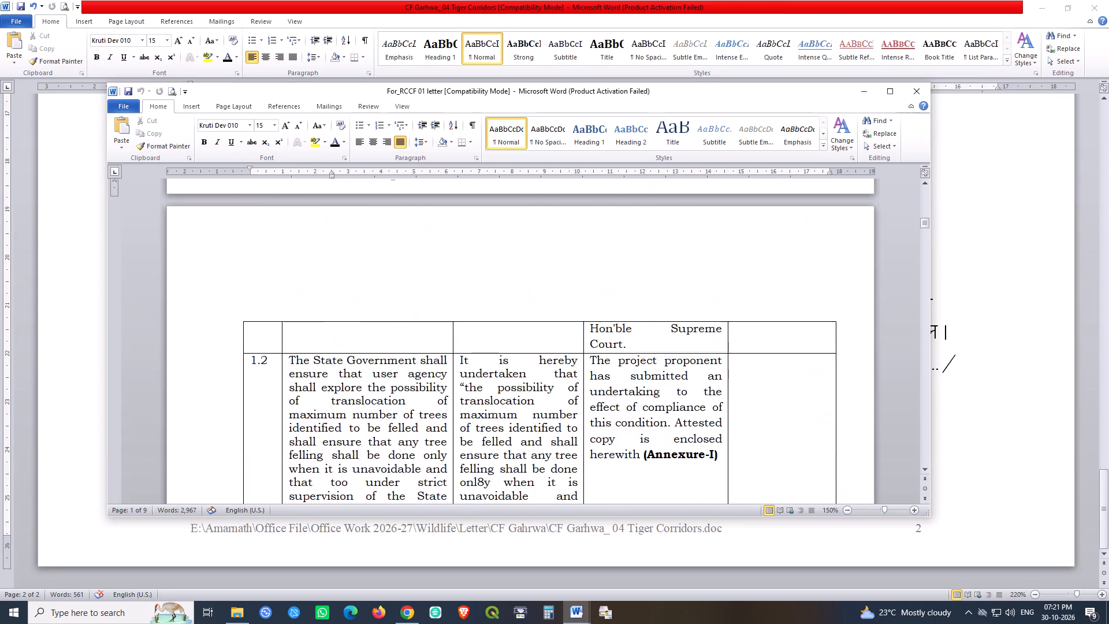
scroll(442, 392, down, 20)
scroll(442, 392, down, 20)
scroll(442, 392, down, 7)
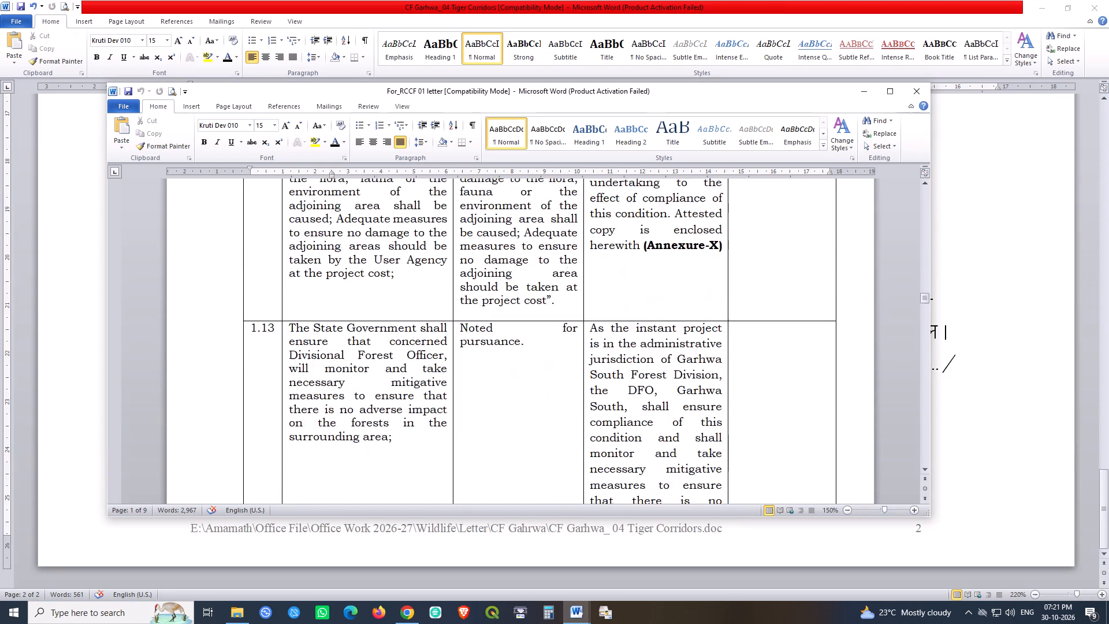
scroll(471, 377, down, 20)
scroll(471, 377, down, 20)
scroll(471, 377, down, 6)
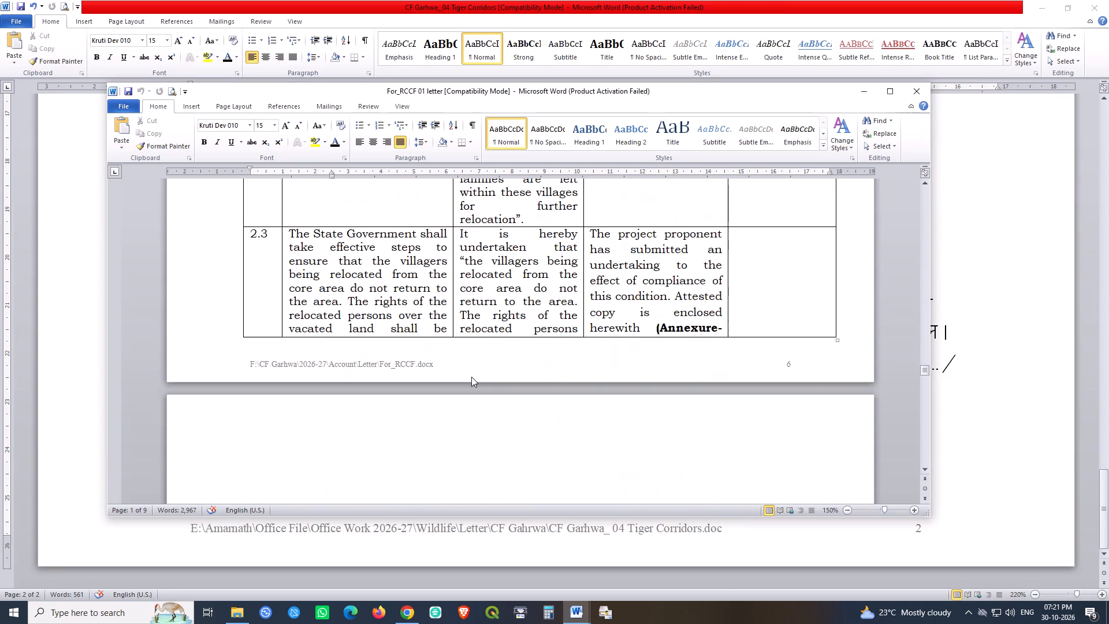
scroll(471, 377, down, 20)
scroll(471, 377, down, 20)
scroll(471, 377, down, 4)
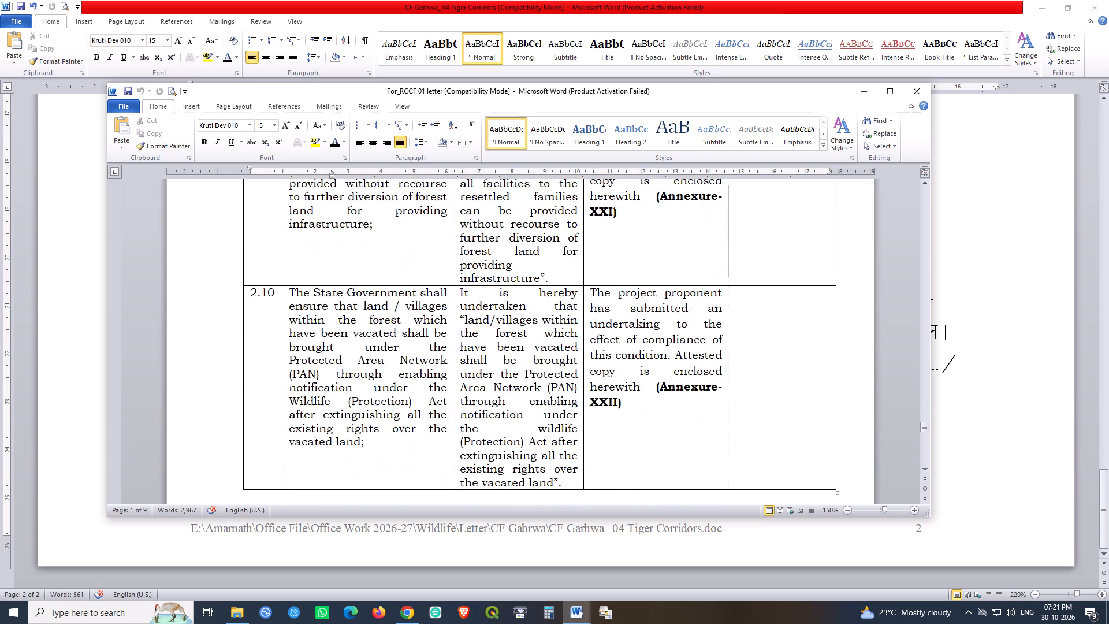
scroll(471, 377, down, 15)
scroll(471, 377, up, 3)
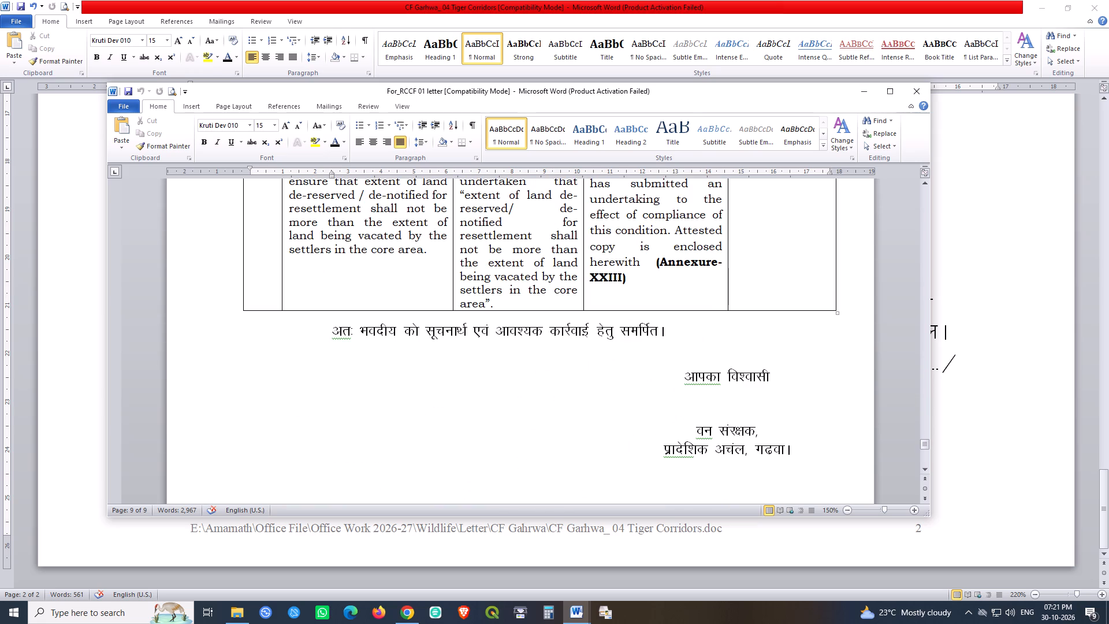
Maximise the "For_RCCF 01 letter" window, apply black font colour from "आपका विश्वासी" to the document's end, and examine the memo and copy lines.
click(896, 91)
drag(694, 295, 912, 623)
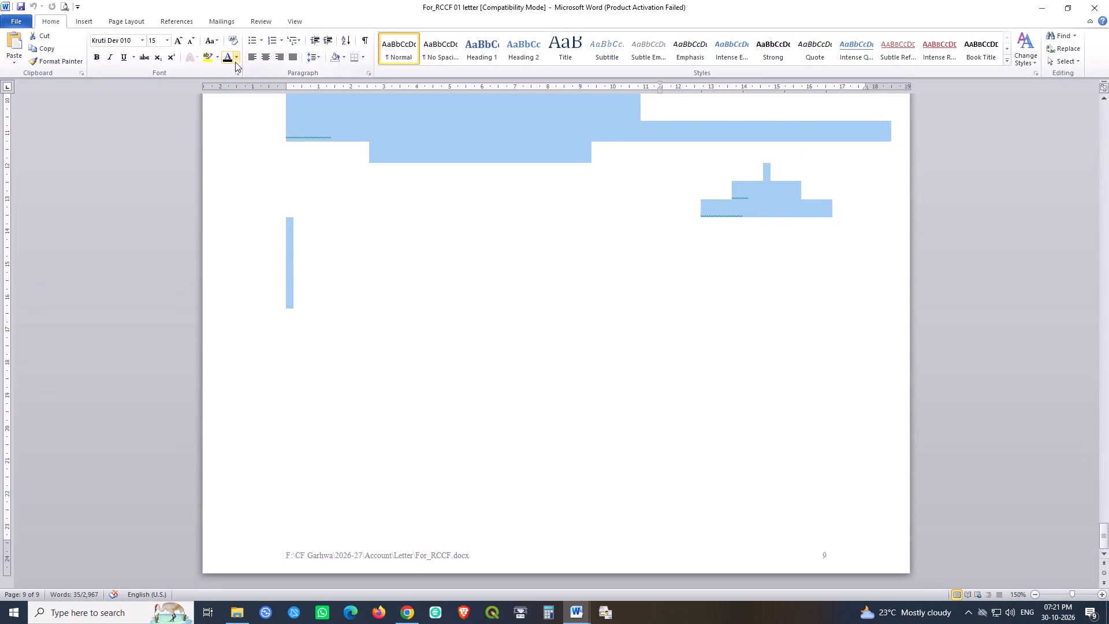
click(229, 60)
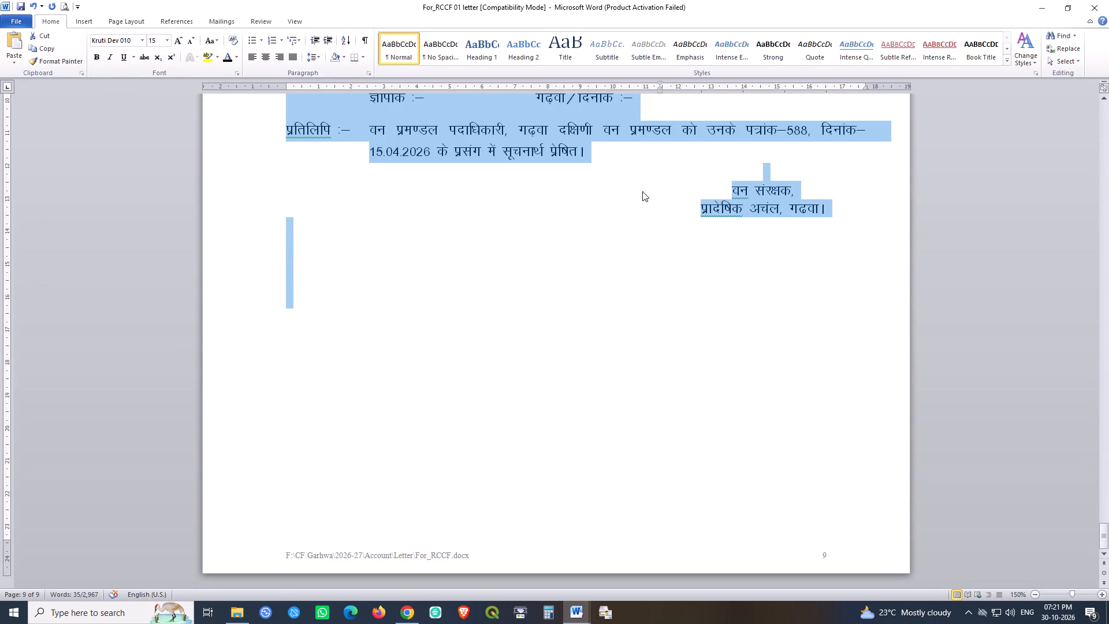
scroll(672, 248, up, 6)
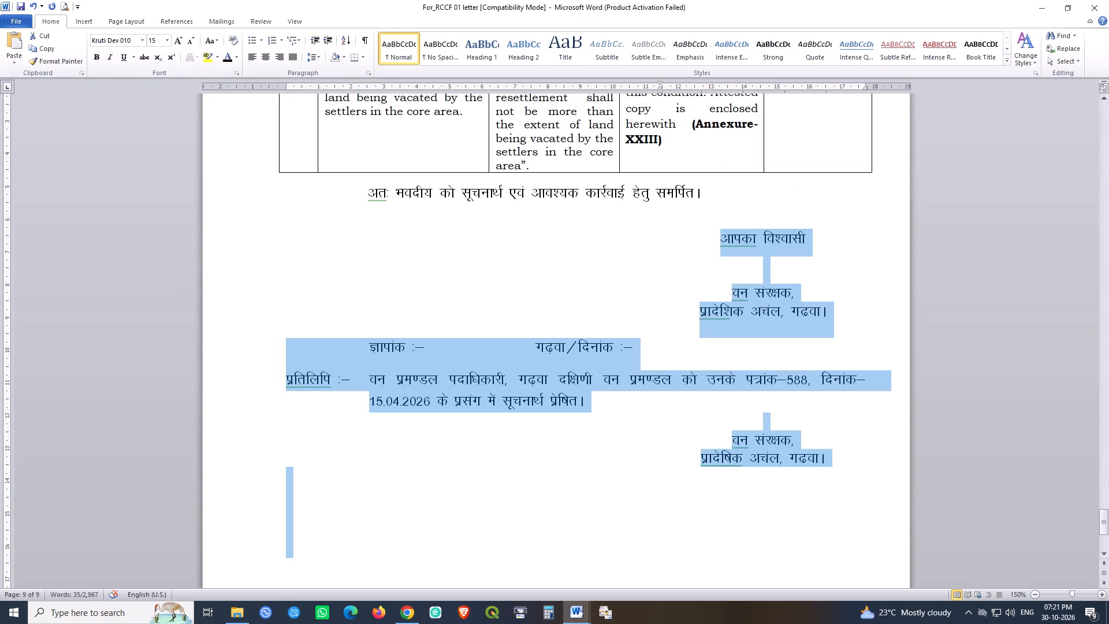
Close the "For_RCCF 01 letter" document without saving its changes and return to the Tiger Corridors letter.
click(1098, 12)
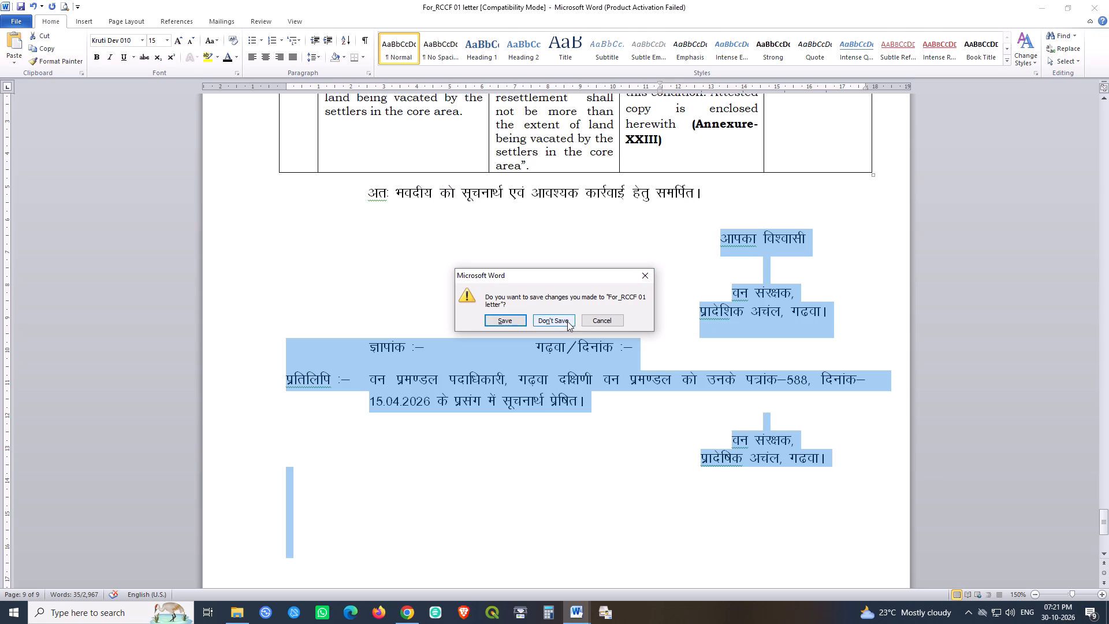
click(567, 321)
click(449, 296)
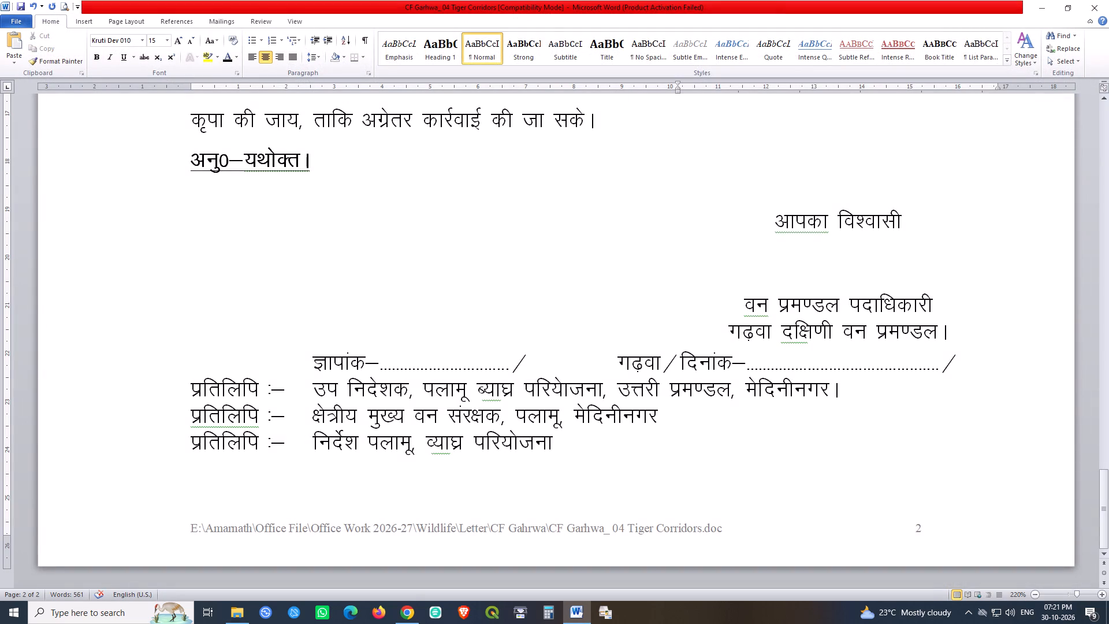
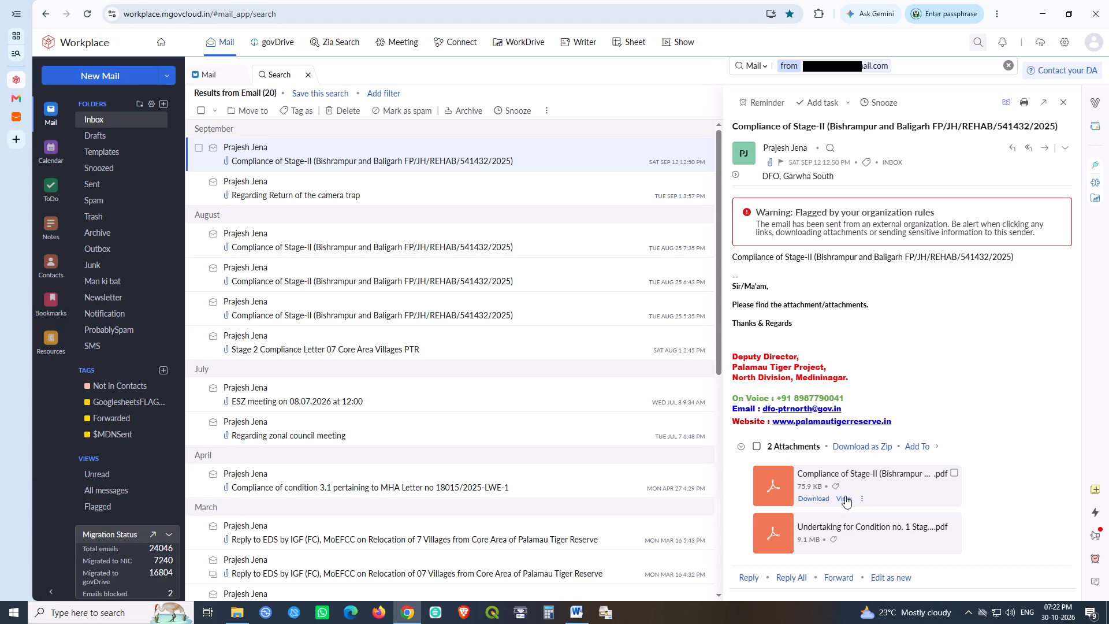
View the attached "Compliance of Stage-II (Bishrampur and Baligarh)" PDF, try to select the Deputy Director designation in its letterhead, and examine the letter's closing.
click(843, 496)
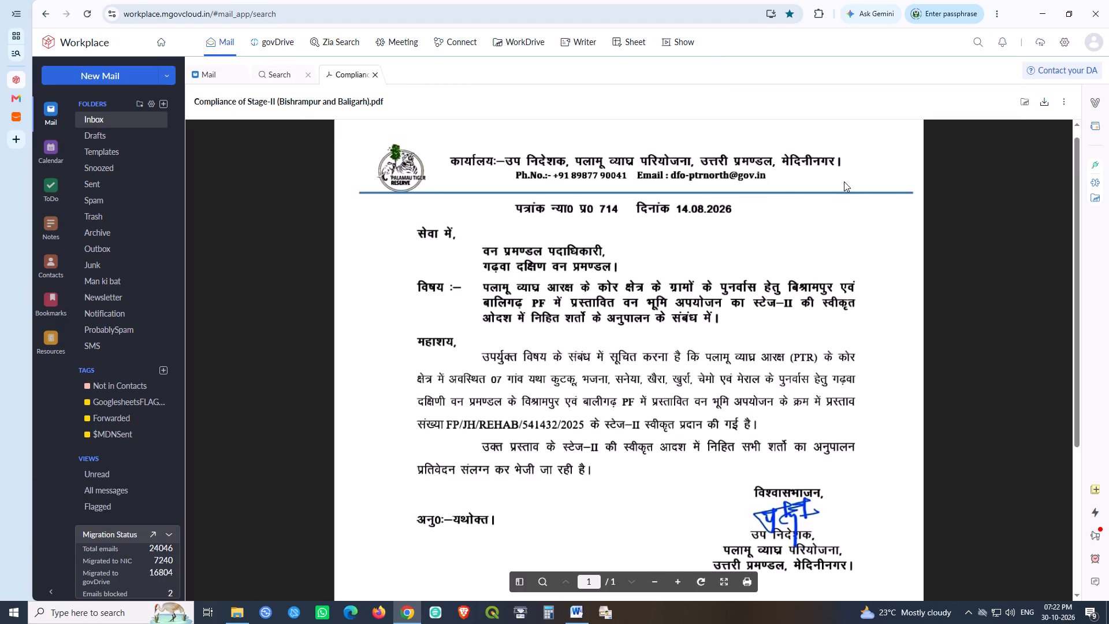
drag(840, 161, 546, 168)
scroll(769, 228, down, 8)
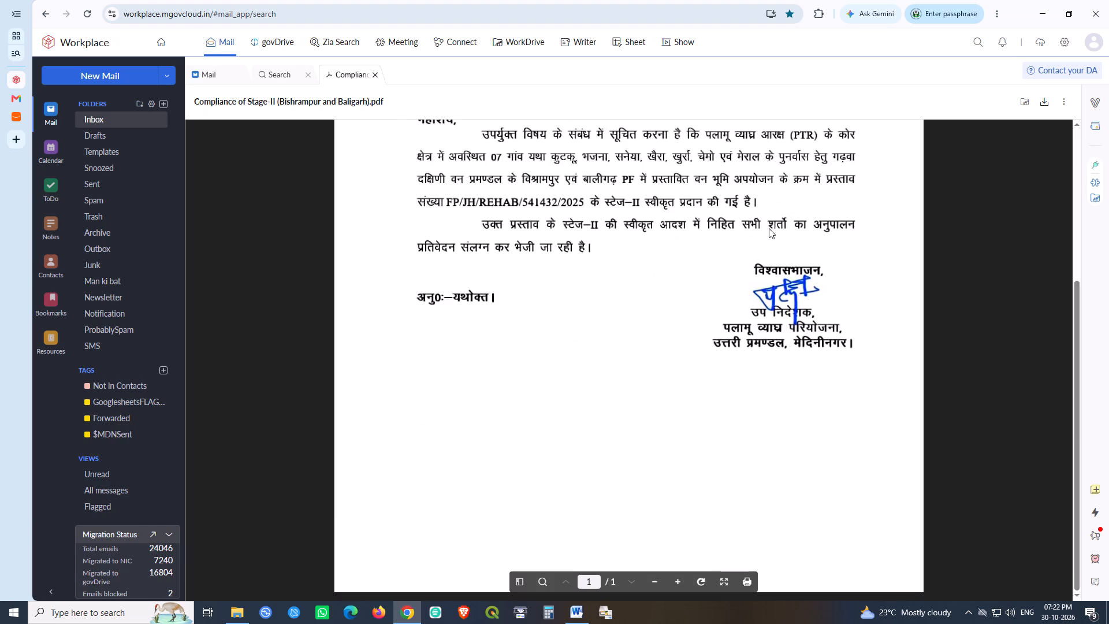
scroll(716, 226, up, 14)
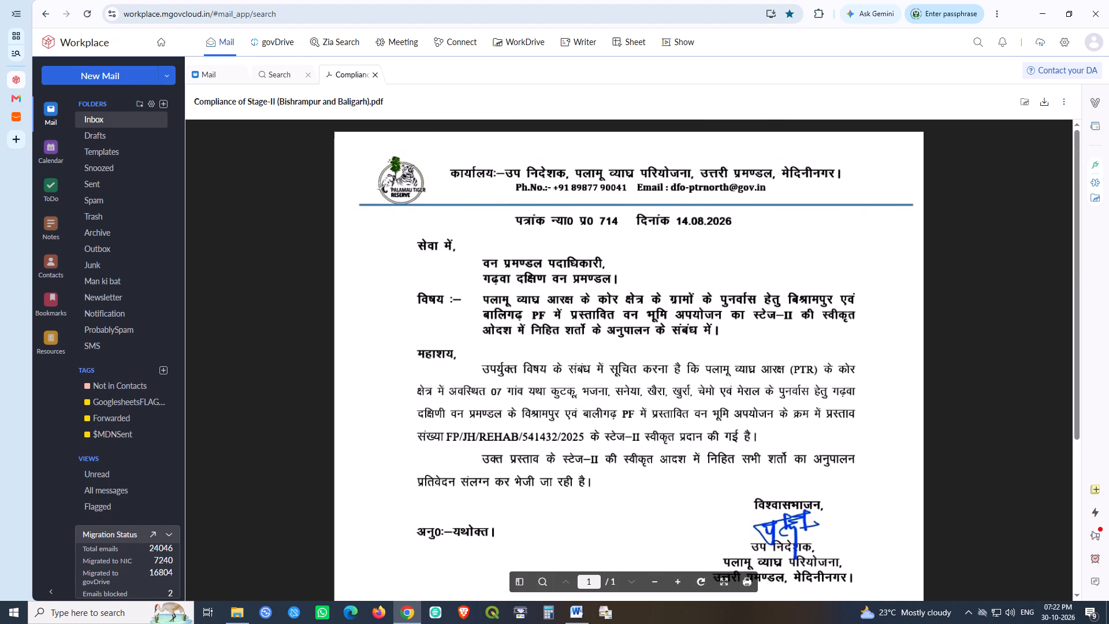
View "Comliance Letter of Stage-II.pdf" from the 25 August 7:35 PM email, try to select its letterhead designation, and close the earlier compliance PDF.
click(260, 70)
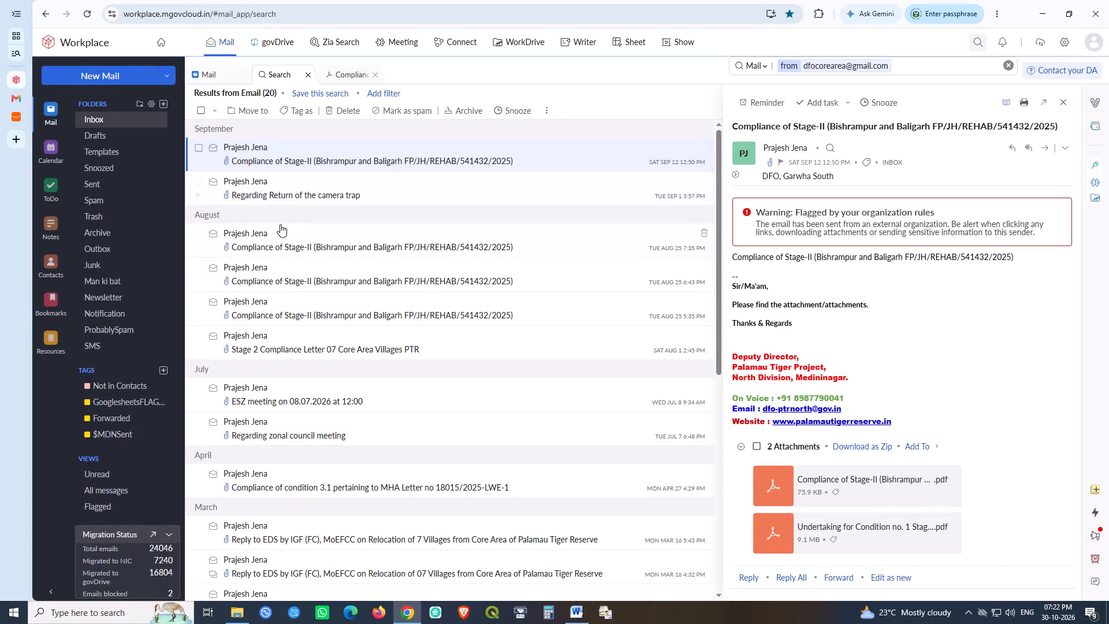
click(333, 243)
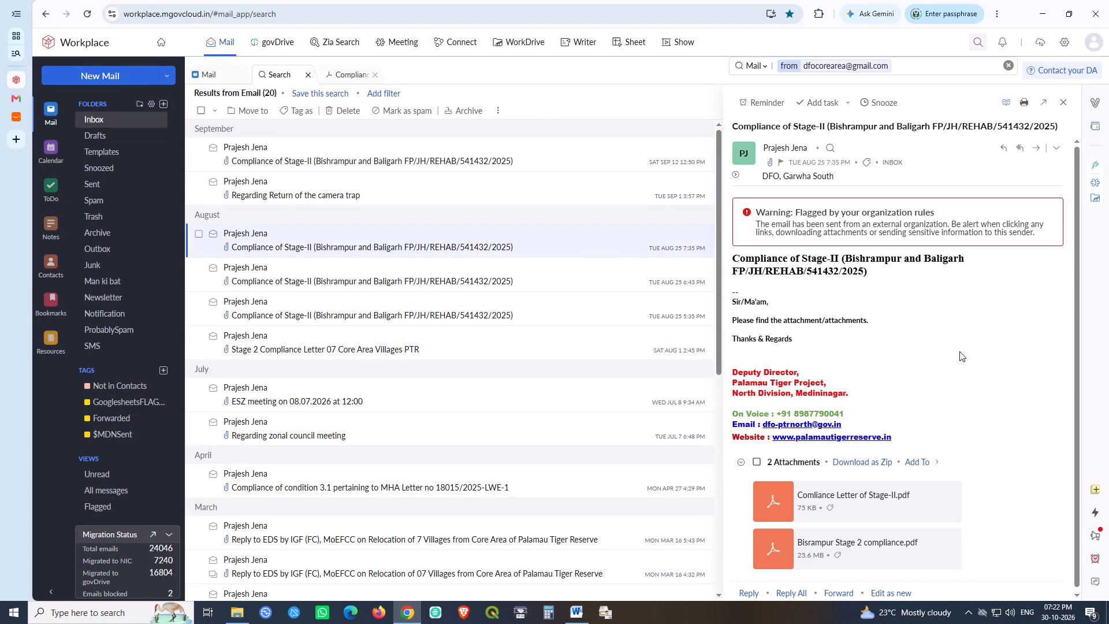
click(844, 517)
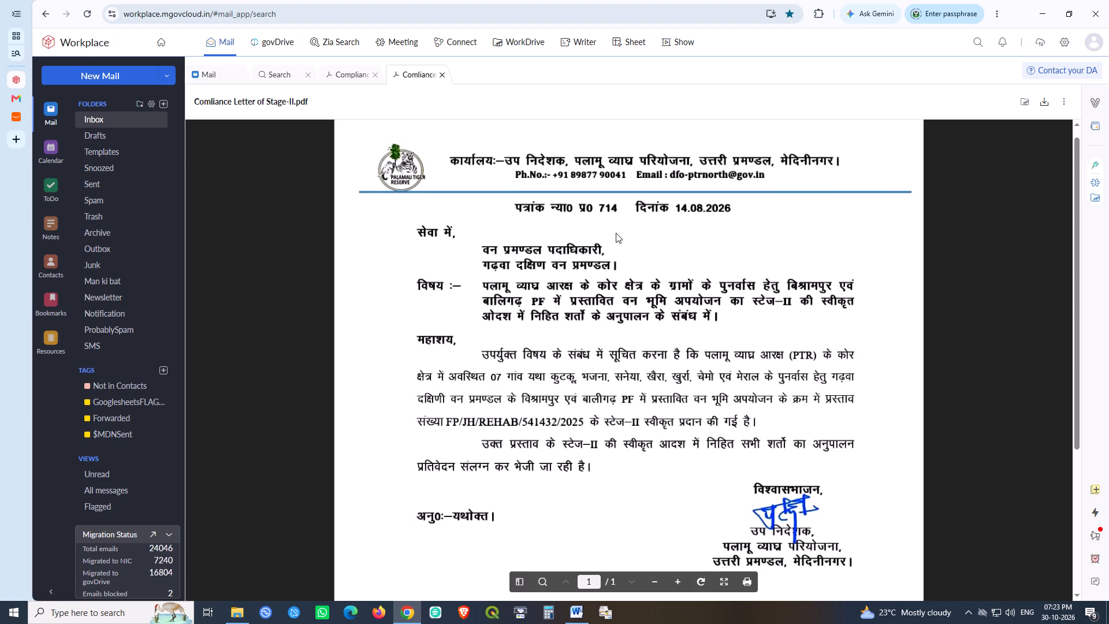
drag(514, 161, 593, 161)
drag(593, 161, 594, 161)
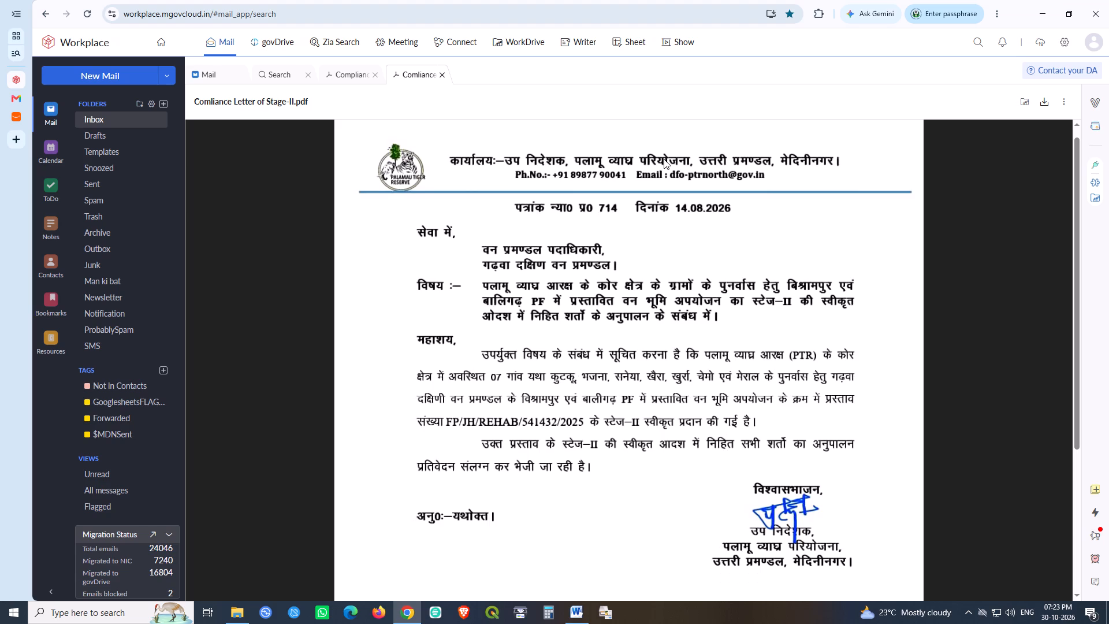
click(344, 75)
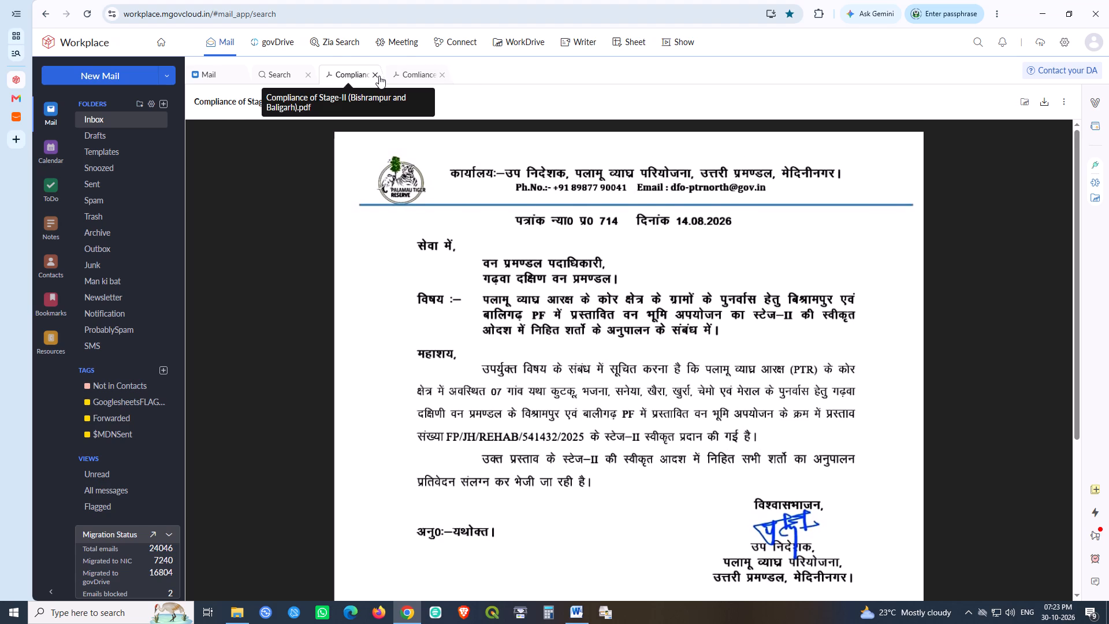
click(378, 76)
Return to the mail search results and replace the sender filter with a search for "dfoptr".
click(289, 75)
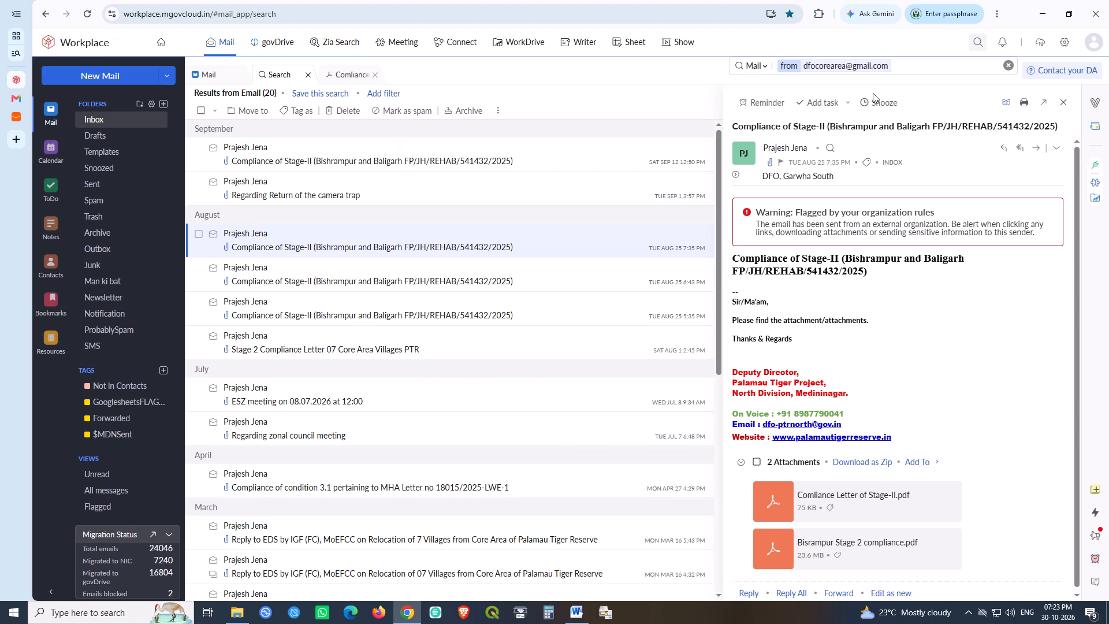
click(1008, 64)
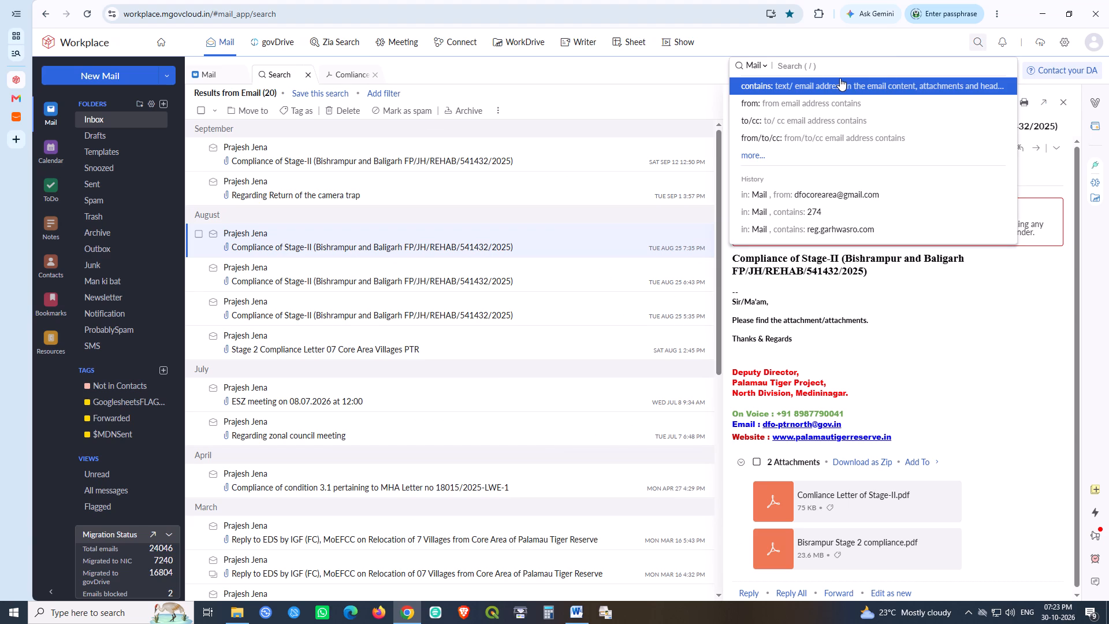
text(dfo)
text(ptr)
key(Return)
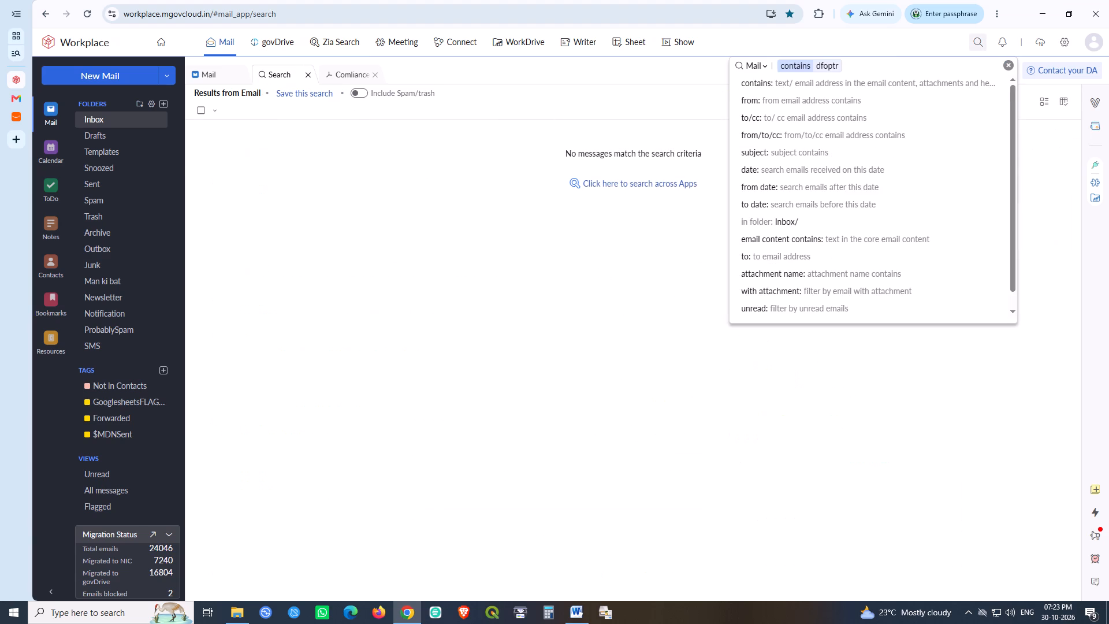
Search the mail for messages from the Palamau Tiger Project North Division's official government address.
click(1011, 64)
text(df)
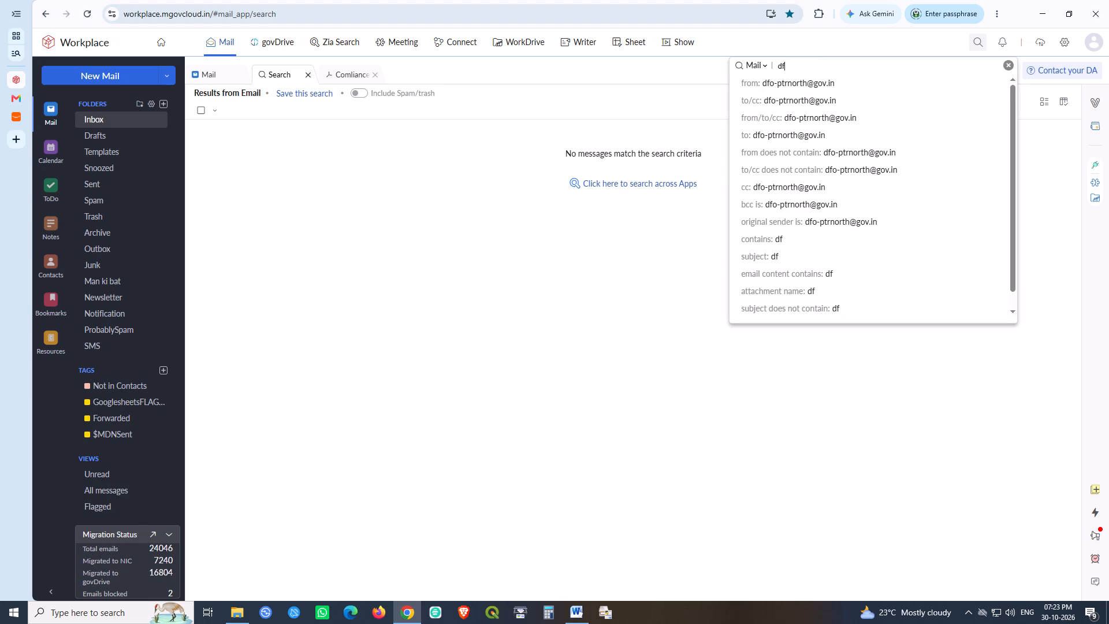
click(822, 79)
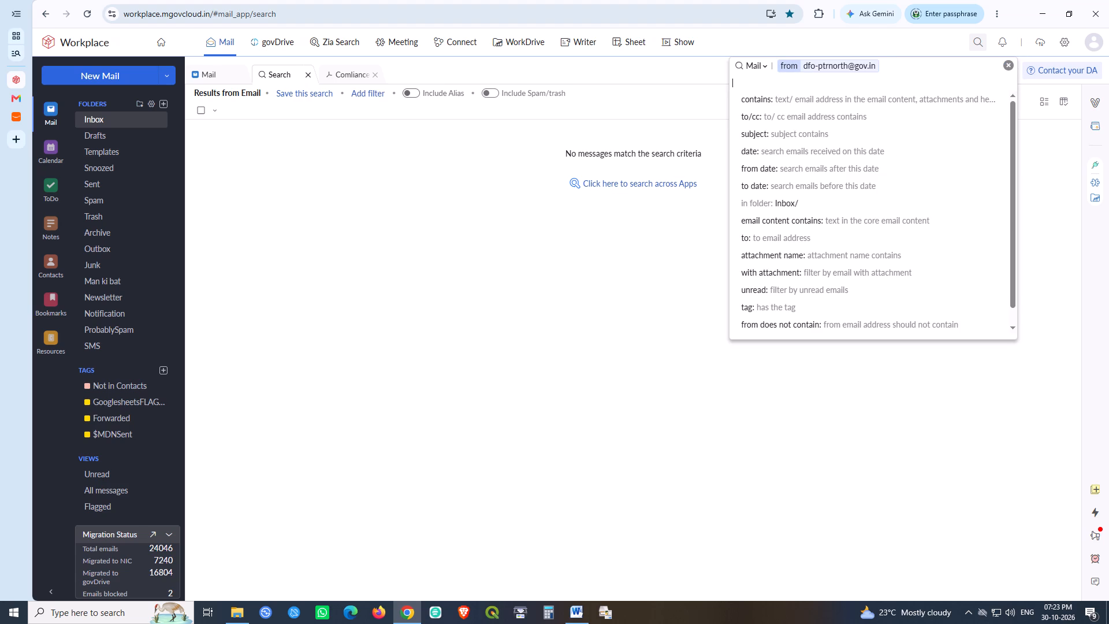
click(920, 63)
Clear the sender filter and search the mail for messages containing "prtnorth".
click(1005, 65)
text(prt)
text(no)
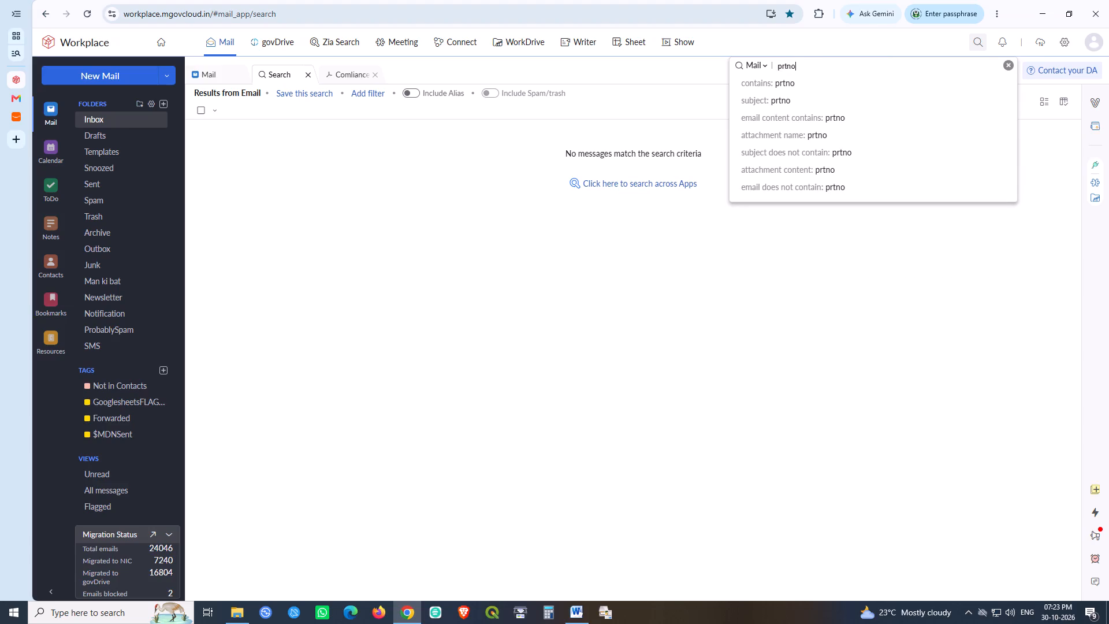
text(rth)
key(Return)
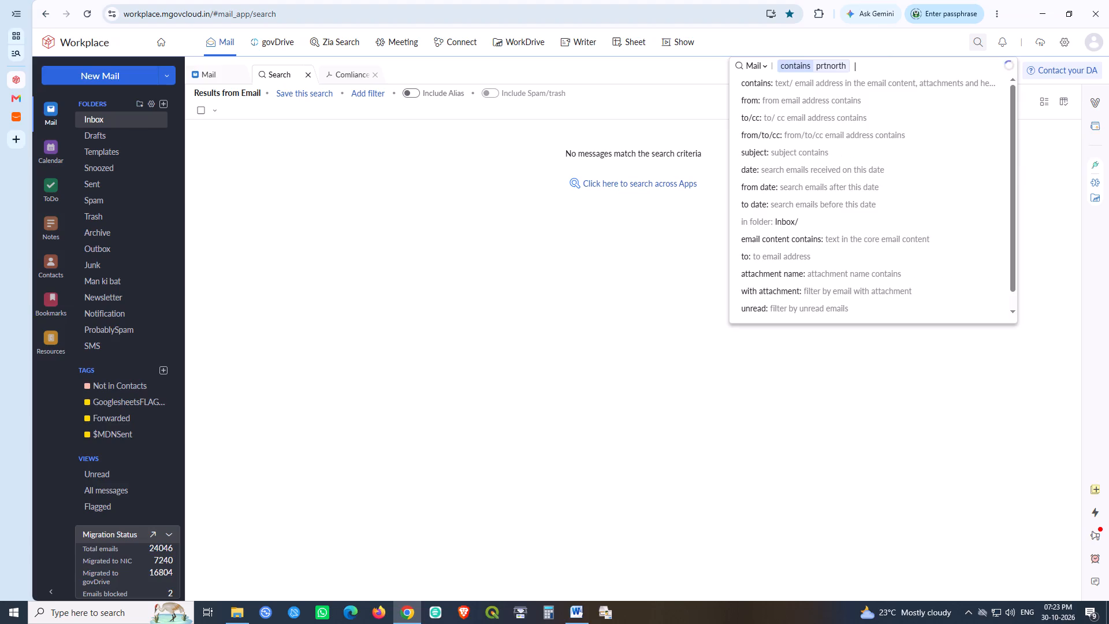
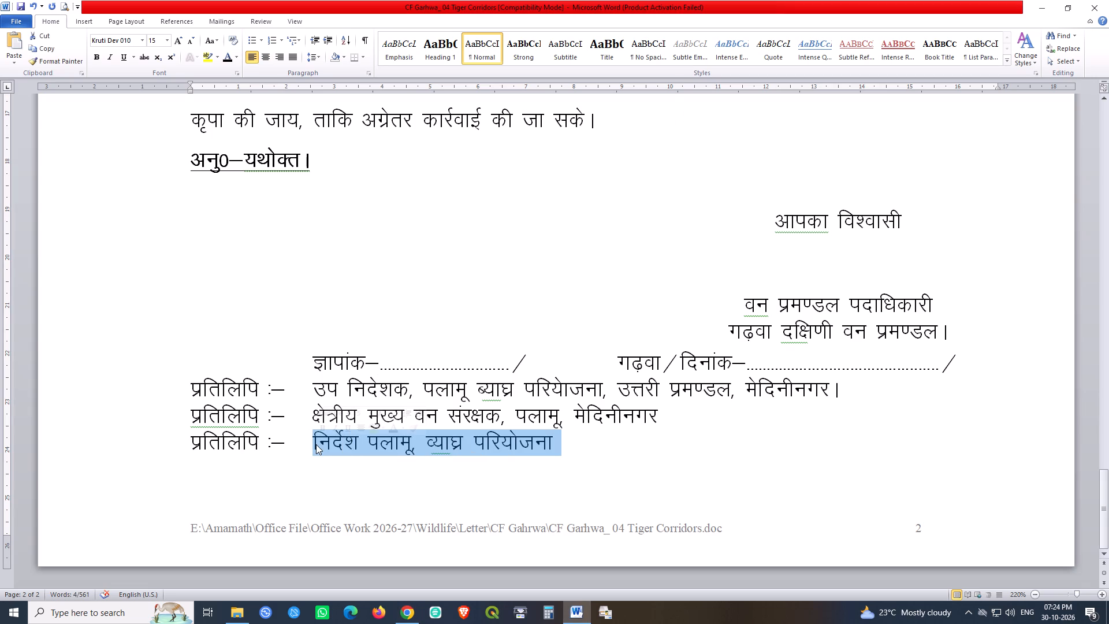
Delete the recipient text "निर्देश पलामू, व्याघ्र परियोजना" from the third प्रतिलिपि line, keeping its label.
key(Delete)
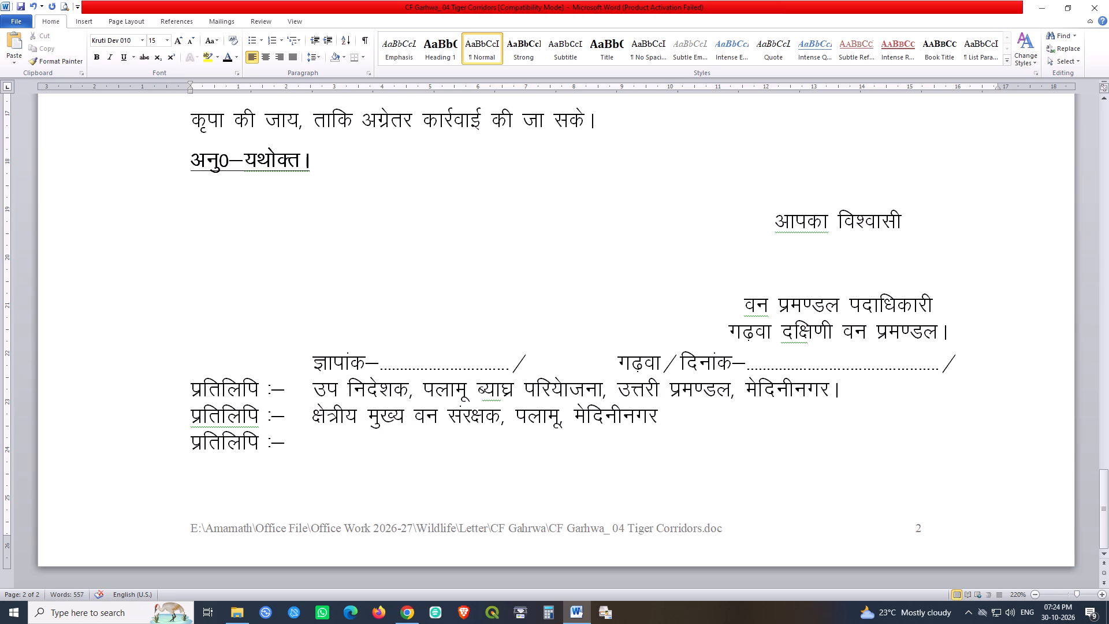
Complete the Deputy Director's copy line with "को सूचनार्थ एवं आवश्यक कार्रवाई हेतु समर्पित।" and indent its wrapped line under the recipient text.
click(841, 388)
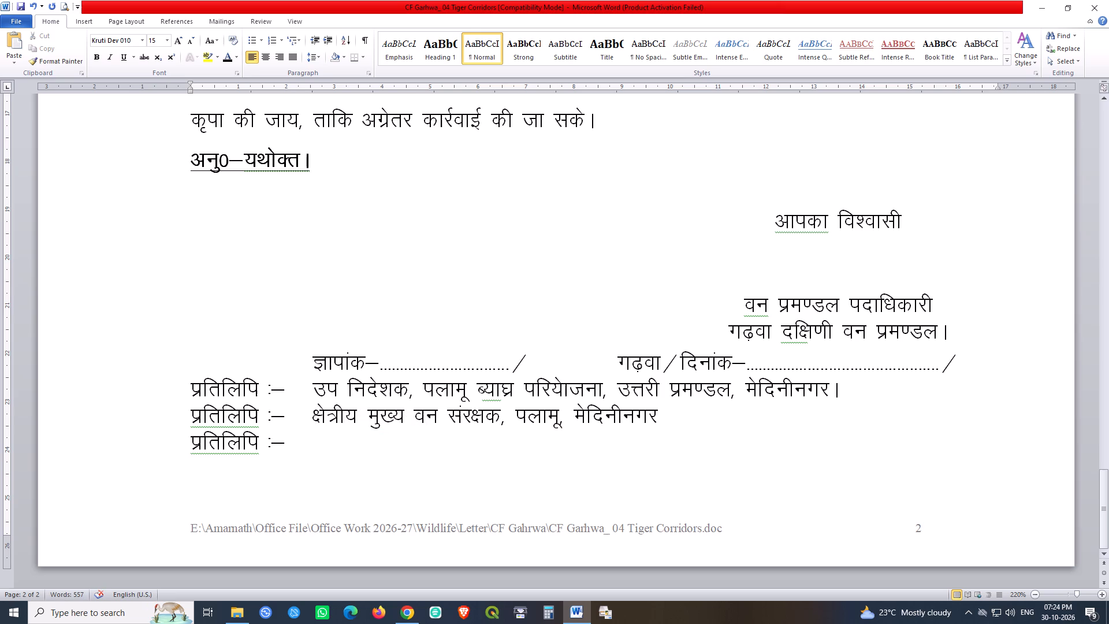
key(BackSpace)
key(space)
text(dks lwpukFkZ ,oa vko";d dkjzOkb)
key(BackSpace)
key(BackSpace)
key(BackSpace)
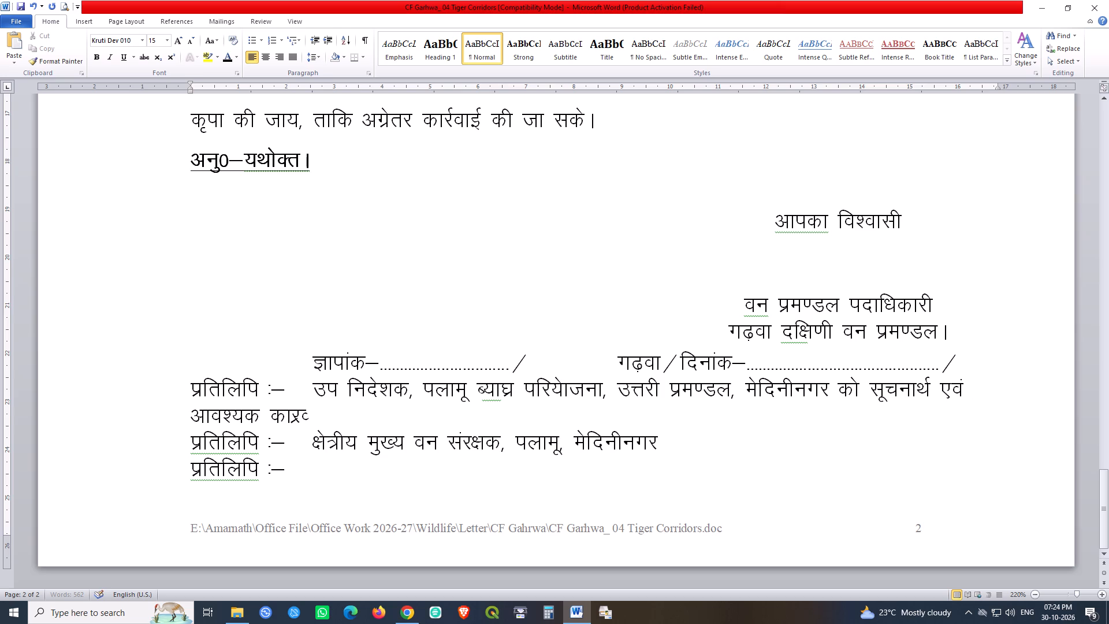
key(BackSpace)
text(ZokbZ gsrq)
key(space)
key(i)
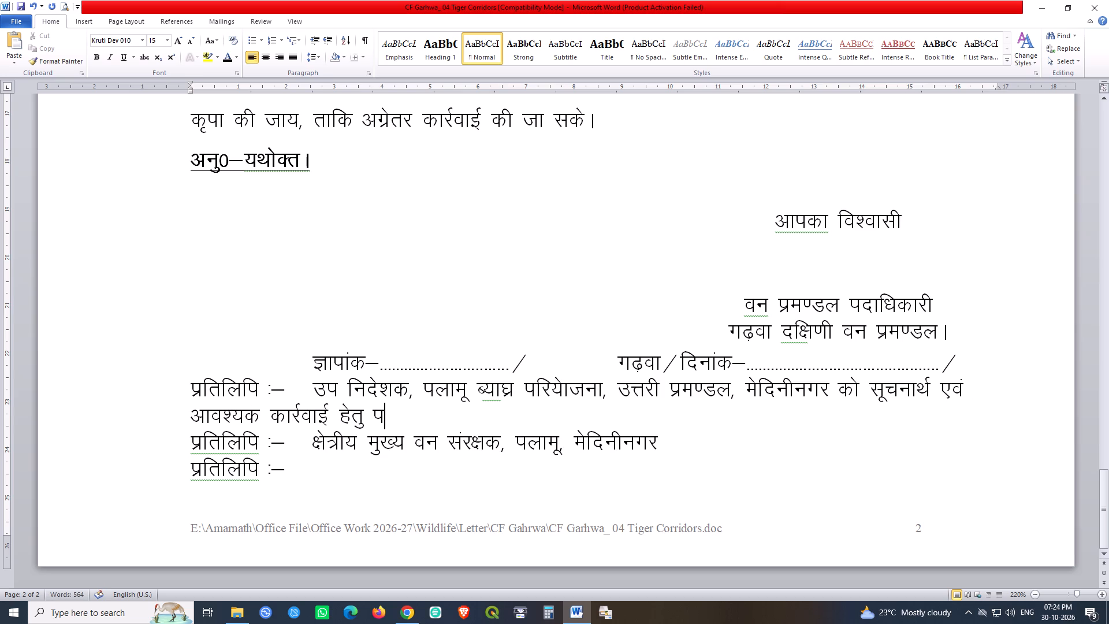
key(BackSpace)
text(lefiZrA)
key(space)
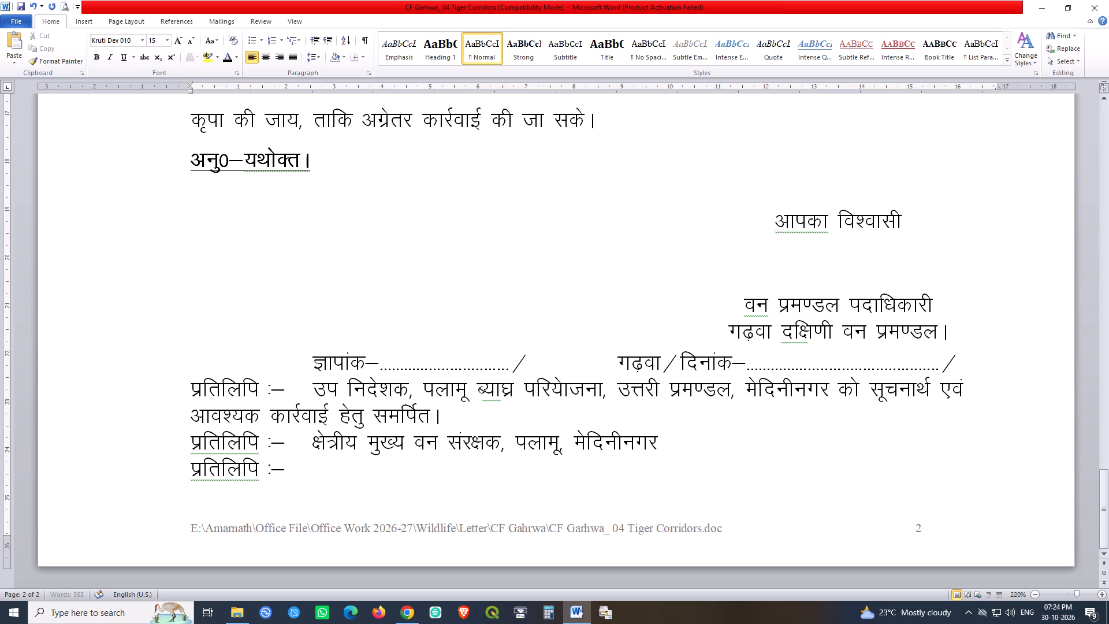
key(Home)
key(Tab)
key(Tab)
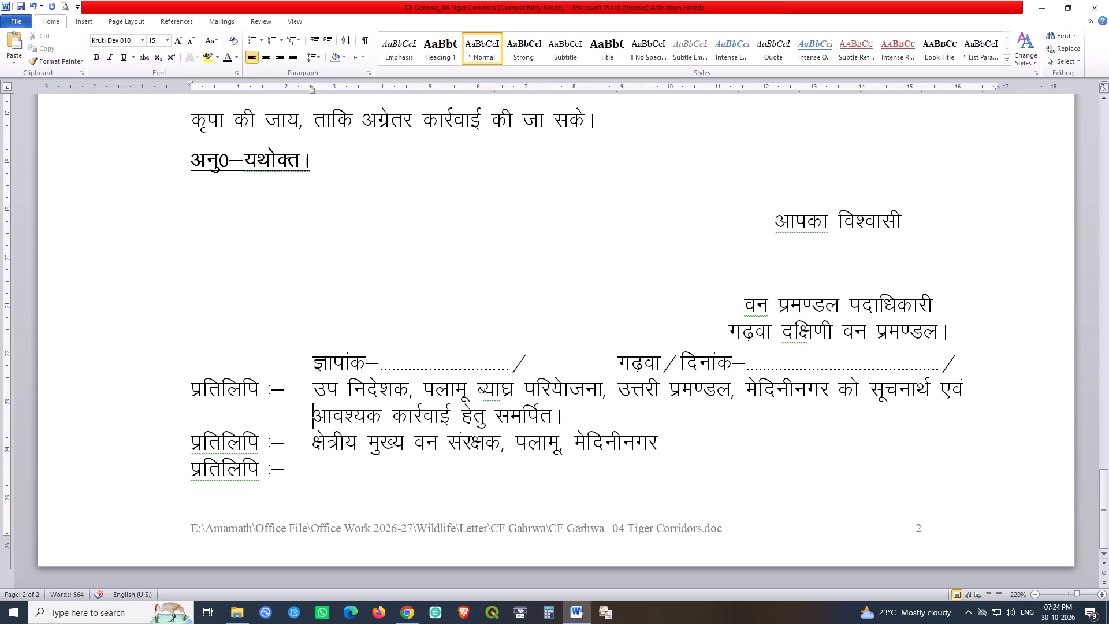
Complete the Regional Chief Conservator's copy line with "को सूचनार्थ एवं आवश्यक कार्रवाई हेतु प्रेषित।" and indent its wrapped line under the recipient text.
click(660, 448)
key(space)
text(dks lwpukFkZ ,oa vko";d dkjZokbZ gsrq i)
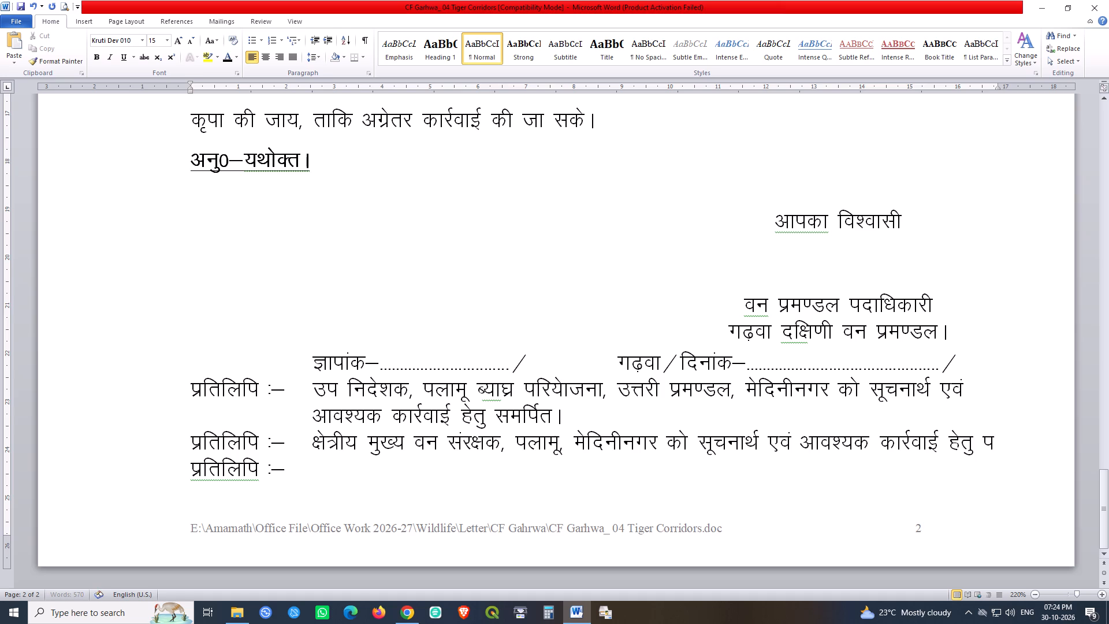
text(zsf'krA)
key(space)
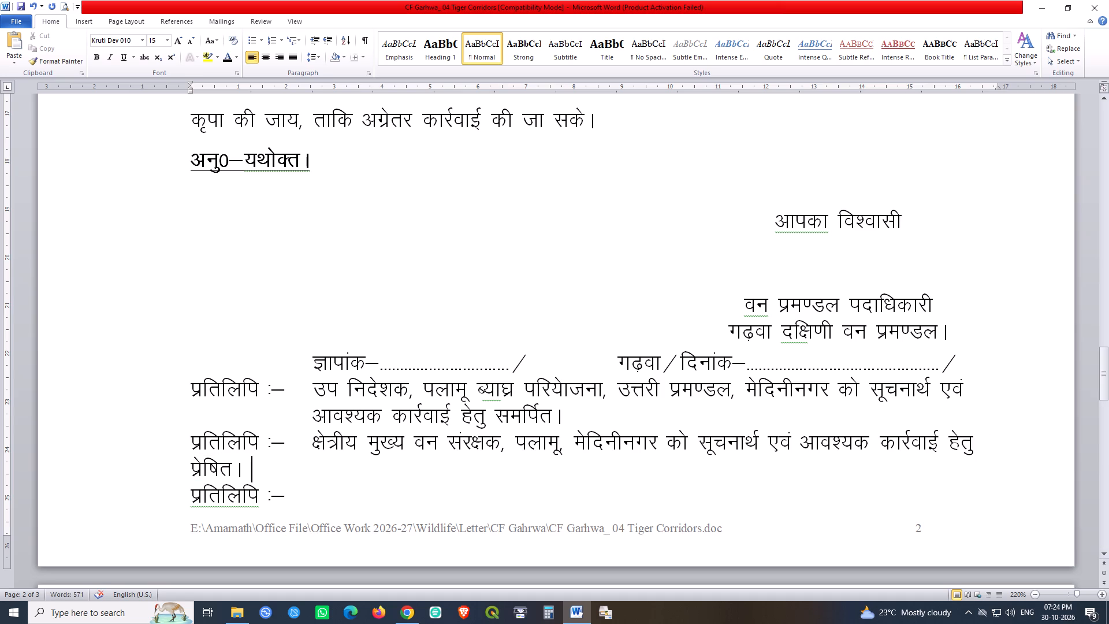
click(189, 465)
key(Tab)
key(Tab)
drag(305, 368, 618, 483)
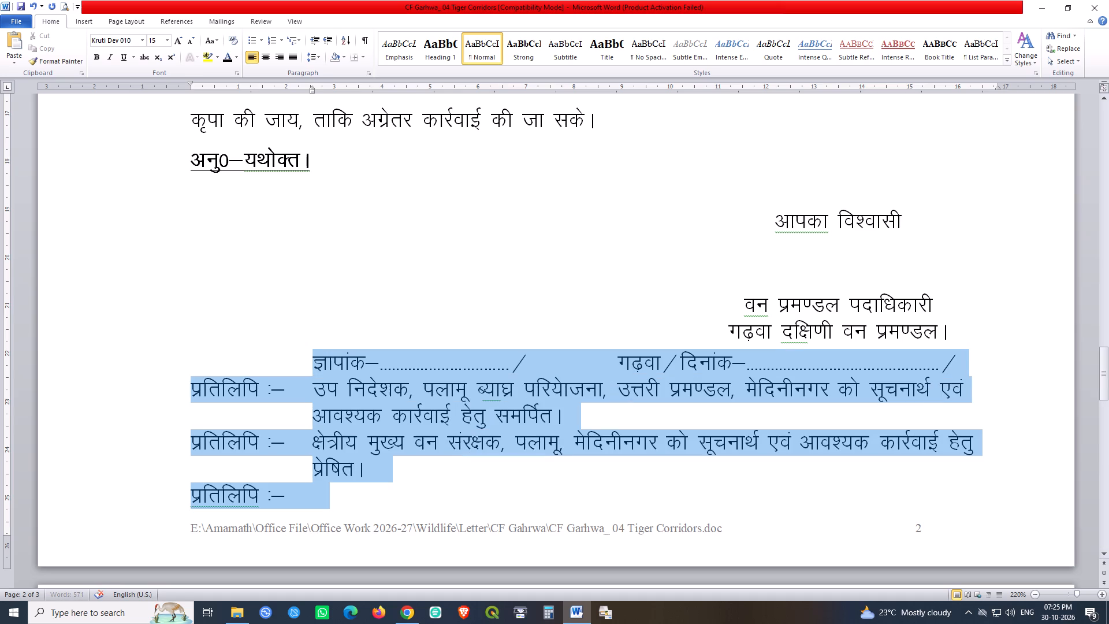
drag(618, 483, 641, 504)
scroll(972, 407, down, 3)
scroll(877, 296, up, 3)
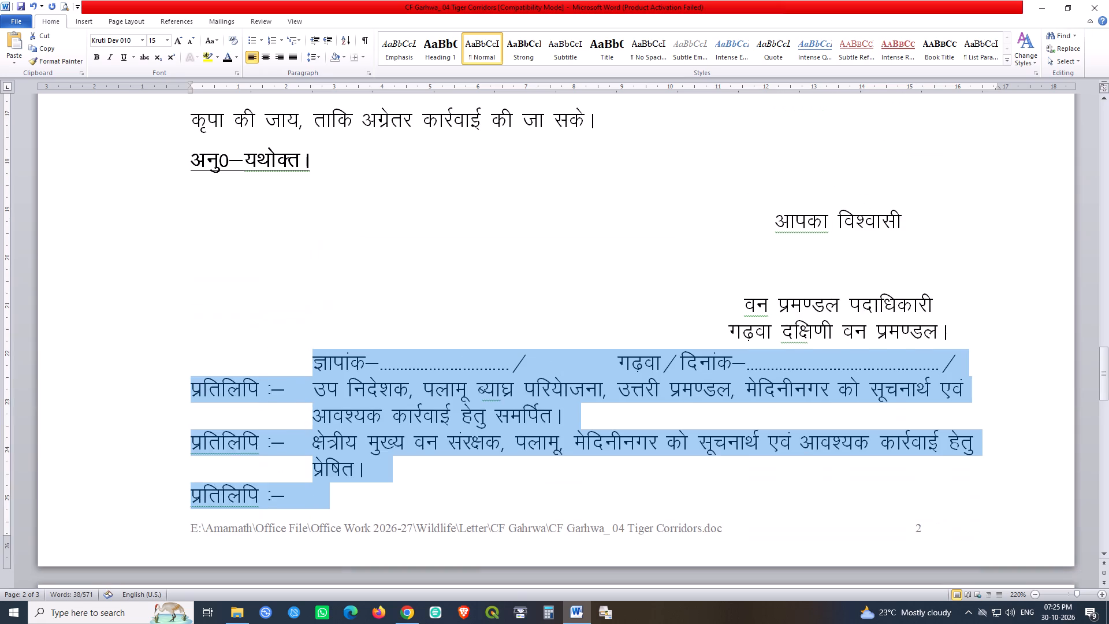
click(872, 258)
Copy the Garhwa South Forest Division officer's signature block and paste it below the empty third copy line.
drag(762, 278, 973, 326)
key(ctrl+c)
click(328, 500)
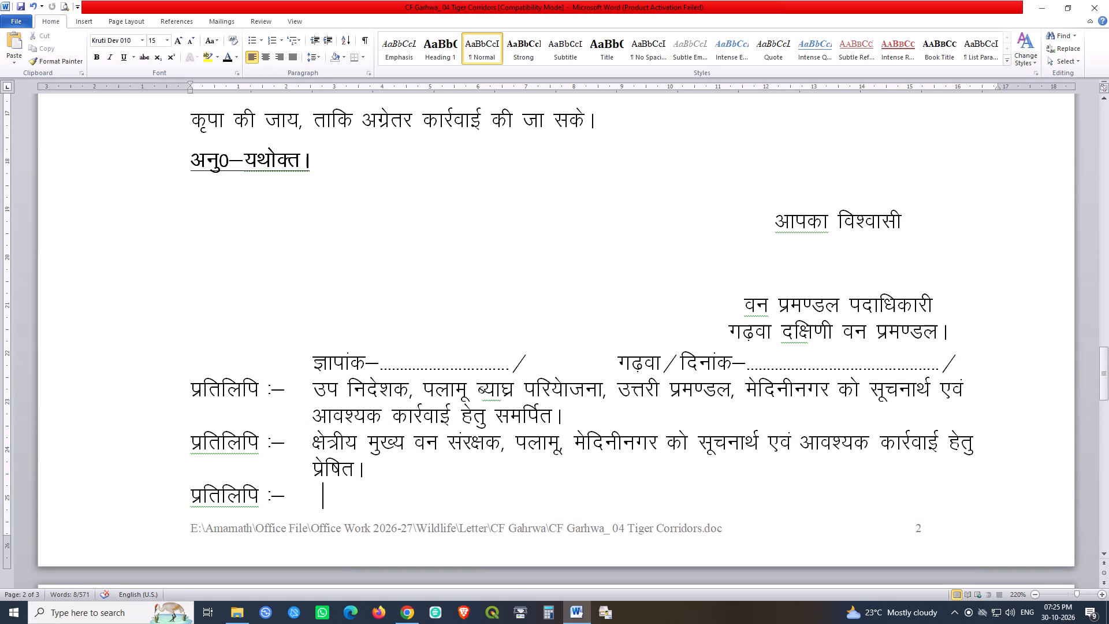
key(Return)
key(ctrl+v)
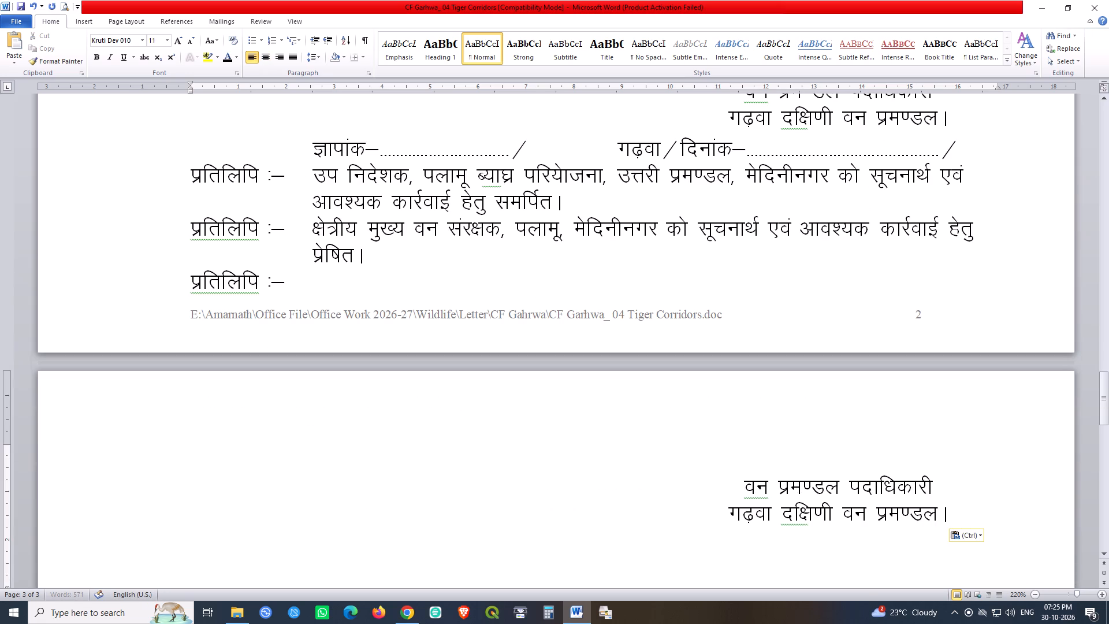
Duplicate the whole endorsement block, from the memo number line through the signature, twice below the existing one.
drag(308, 149, 926, 456)
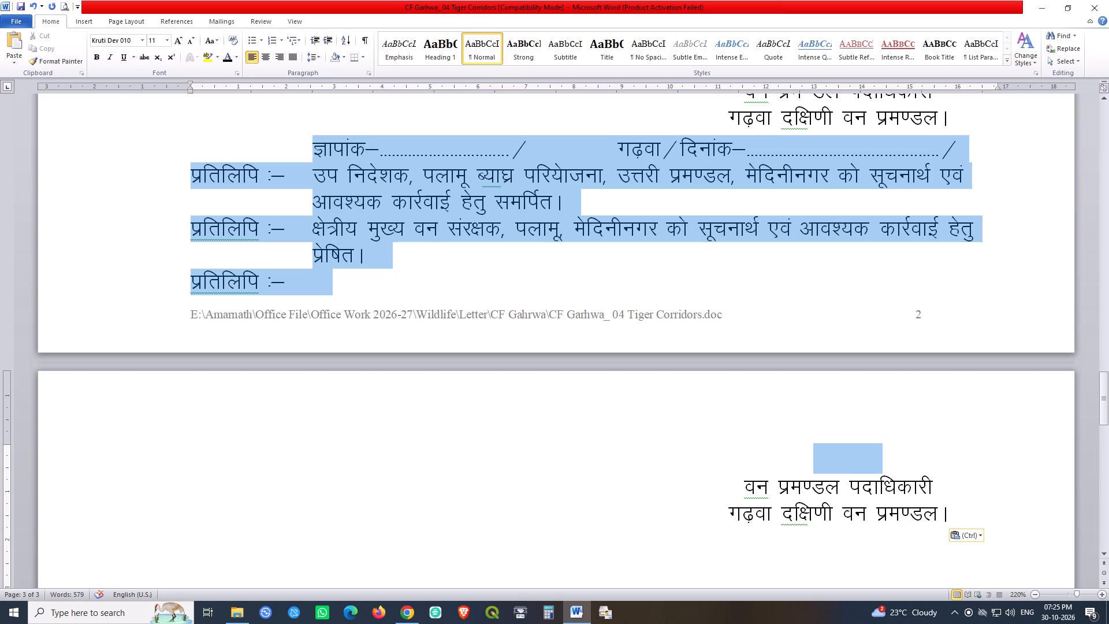
drag(926, 456, 976, 508)
key(ctrl+c)
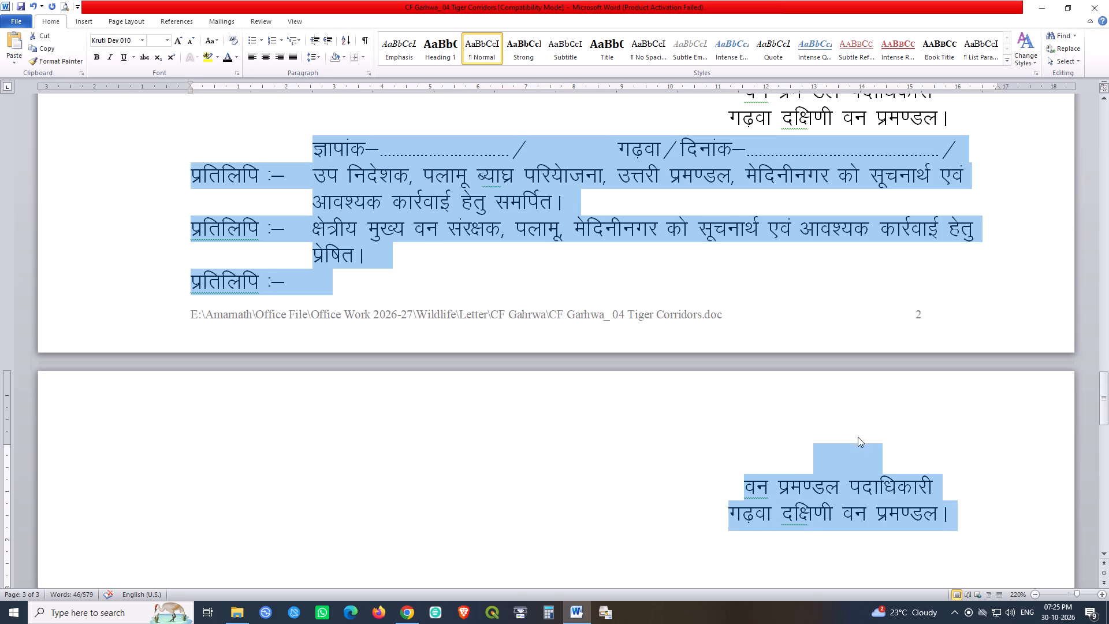
scroll(856, 436, down, 4)
click(1056, 344)
key(ctrl+v)
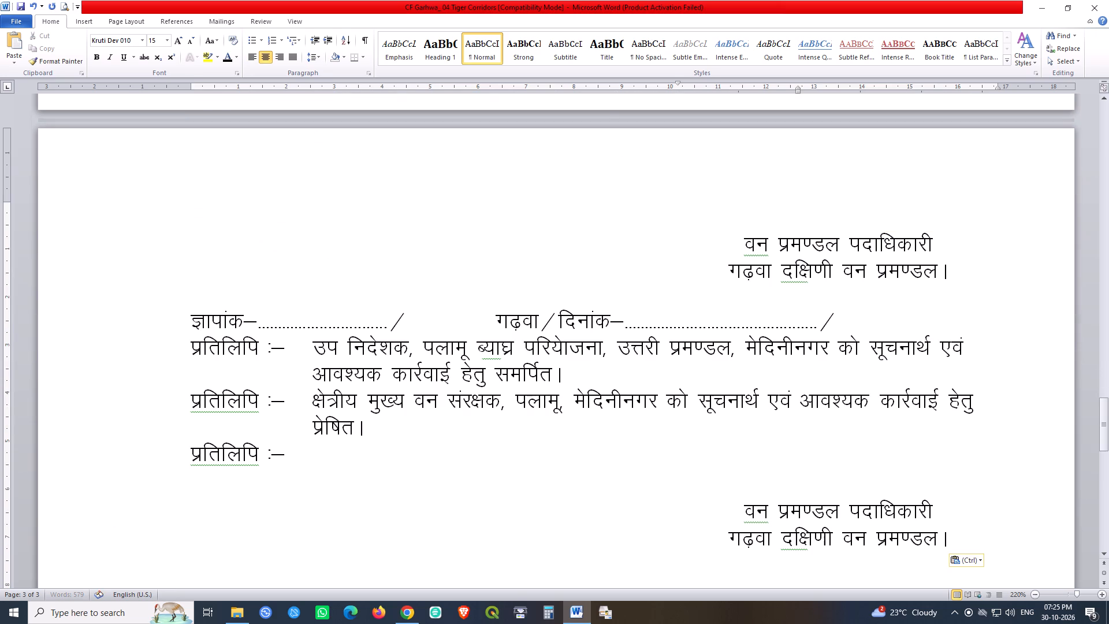
key(ctrl+v)
Delete the second and third copy lines and the blank line beneath from the page 2 endorsement, keeping only the Deputy Director's line.
scroll(731, 268, up, 17)
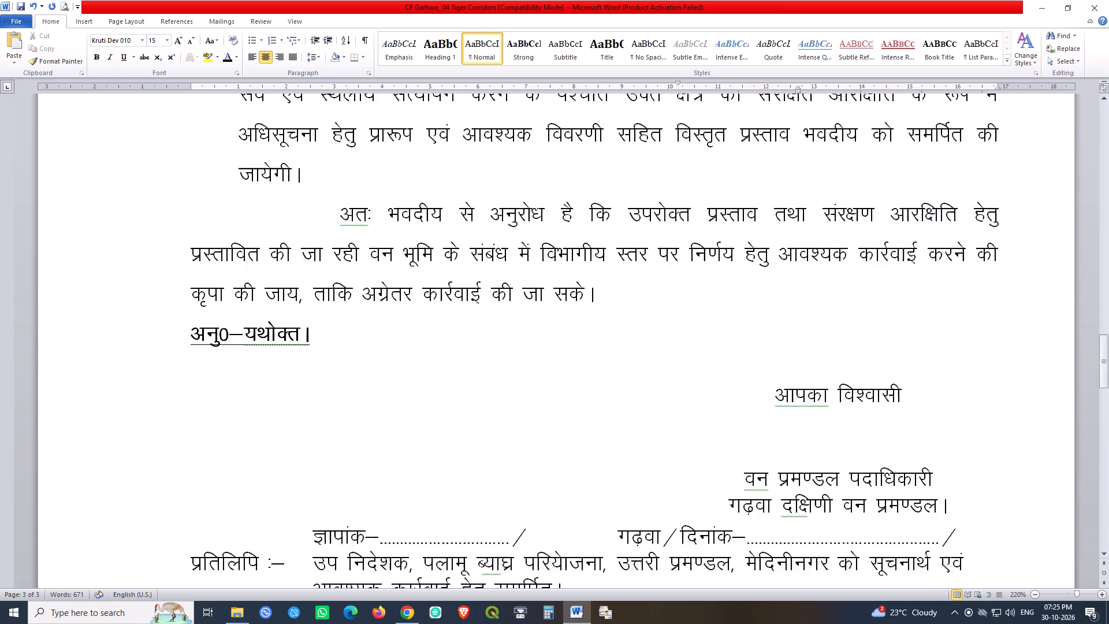
scroll(731, 268, down, 6)
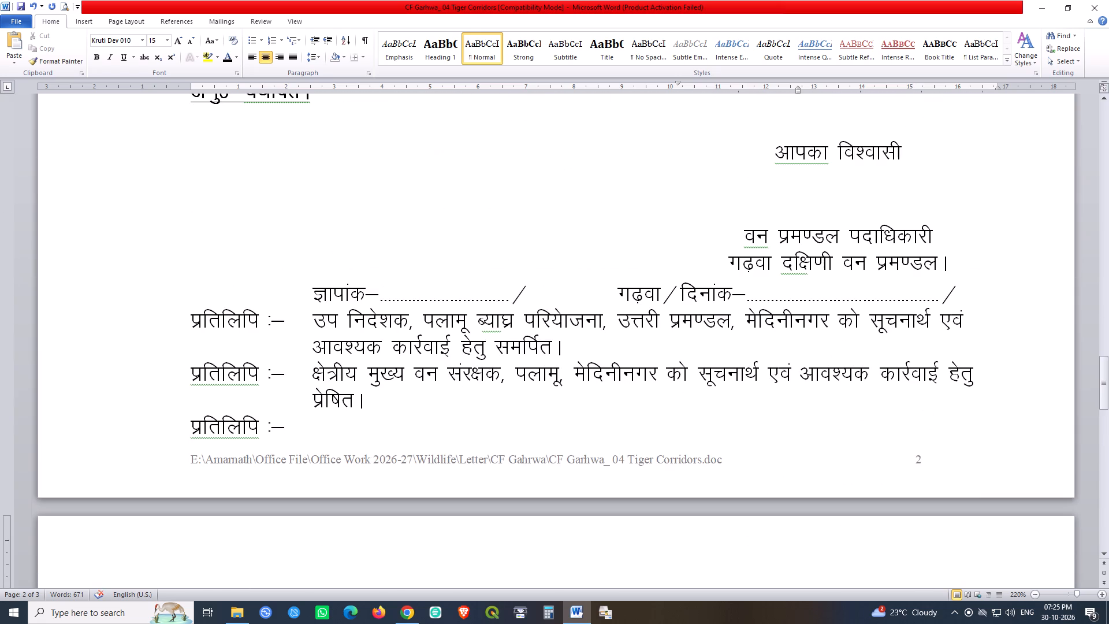
click(430, 345)
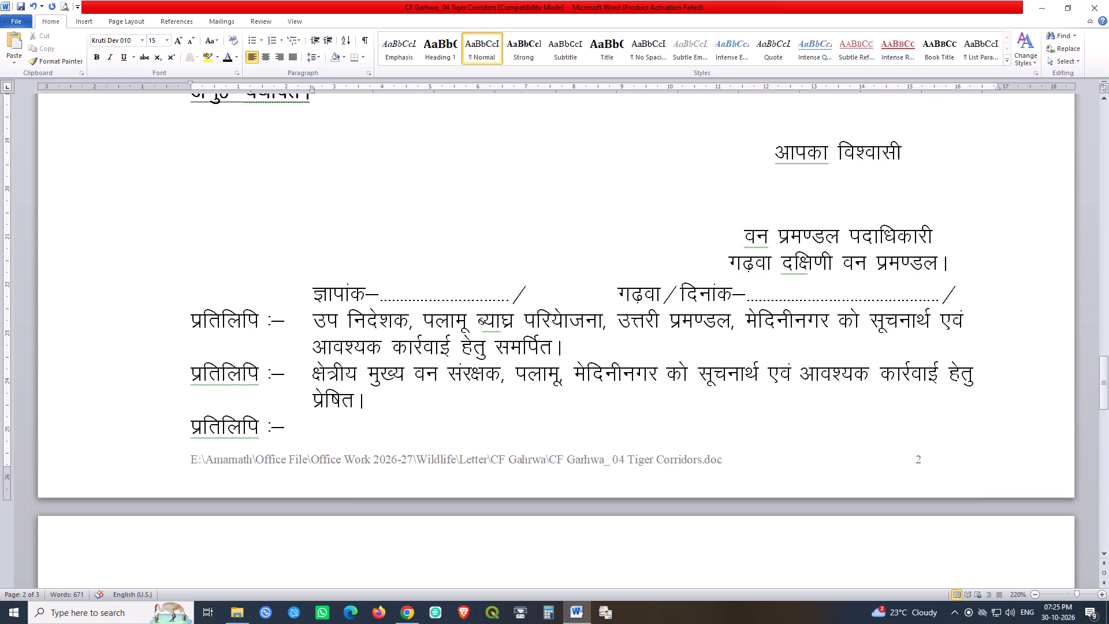
drag(189, 373, 317, 431)
key(Delete)
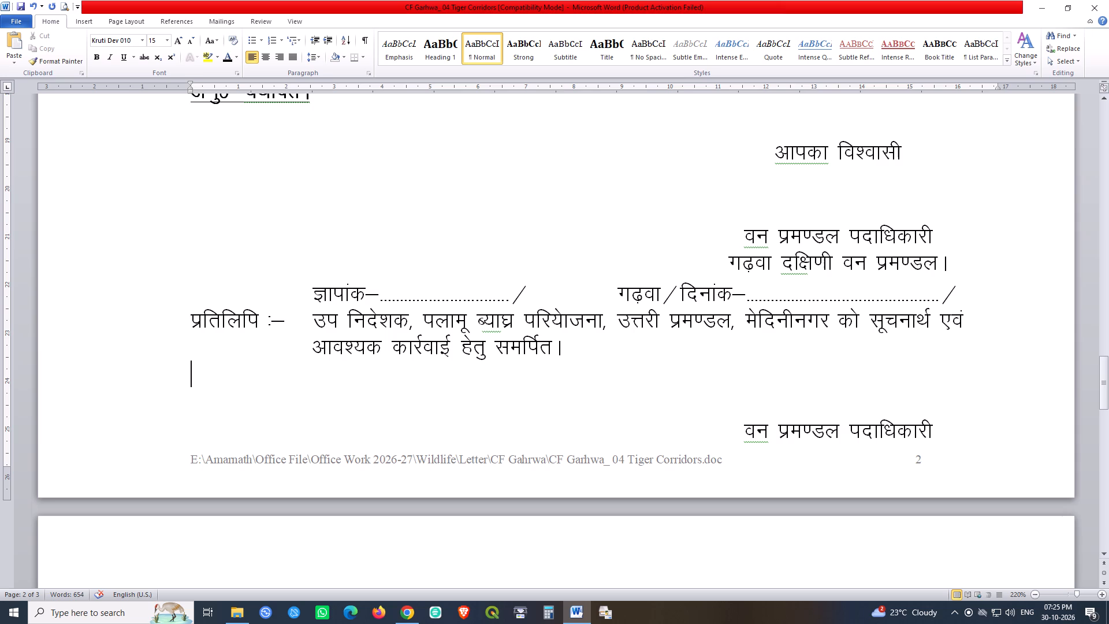
key(Delete)
Close up the blank space between the enclosure note and "आपका विश्वासी" on page 2.
scroll(809, 366, up, 2)
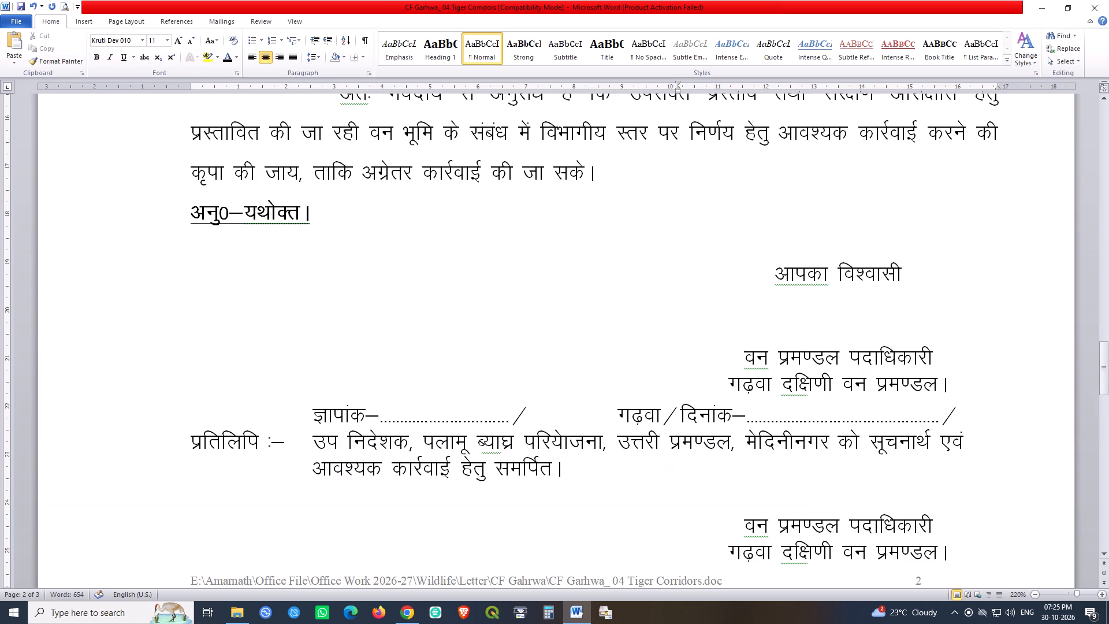
click(784, 207)
click(783, 226)
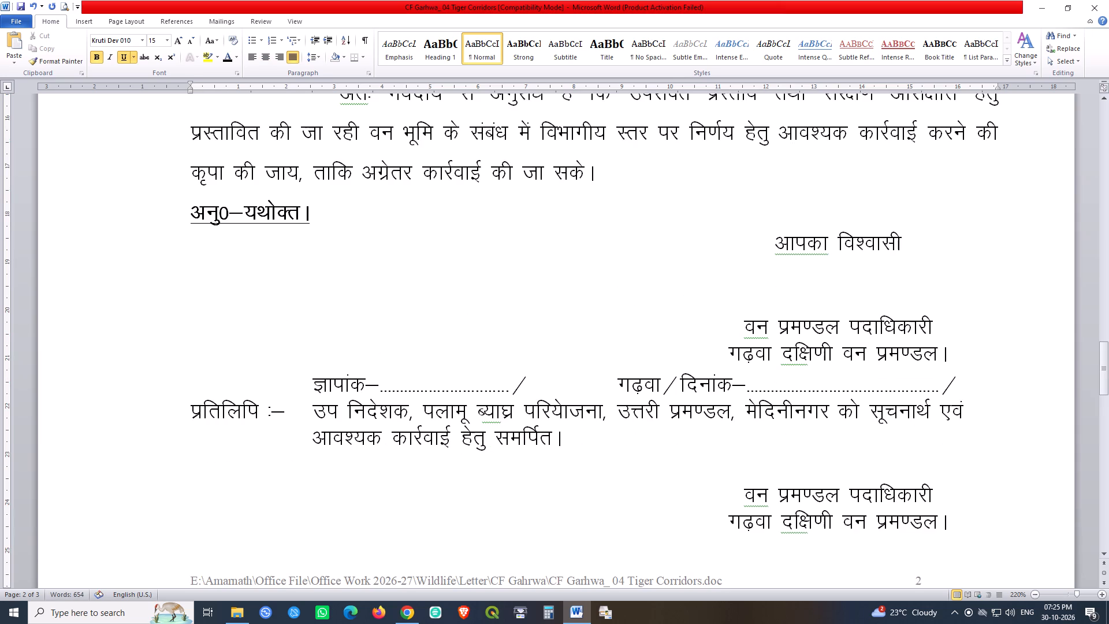
Add a blank line above the Deputy Director endorsement's signature and reduce the upper blank line's font size to 6.
scroll(725, 374, down, 2)
click(628, 371)
click(625, 341)
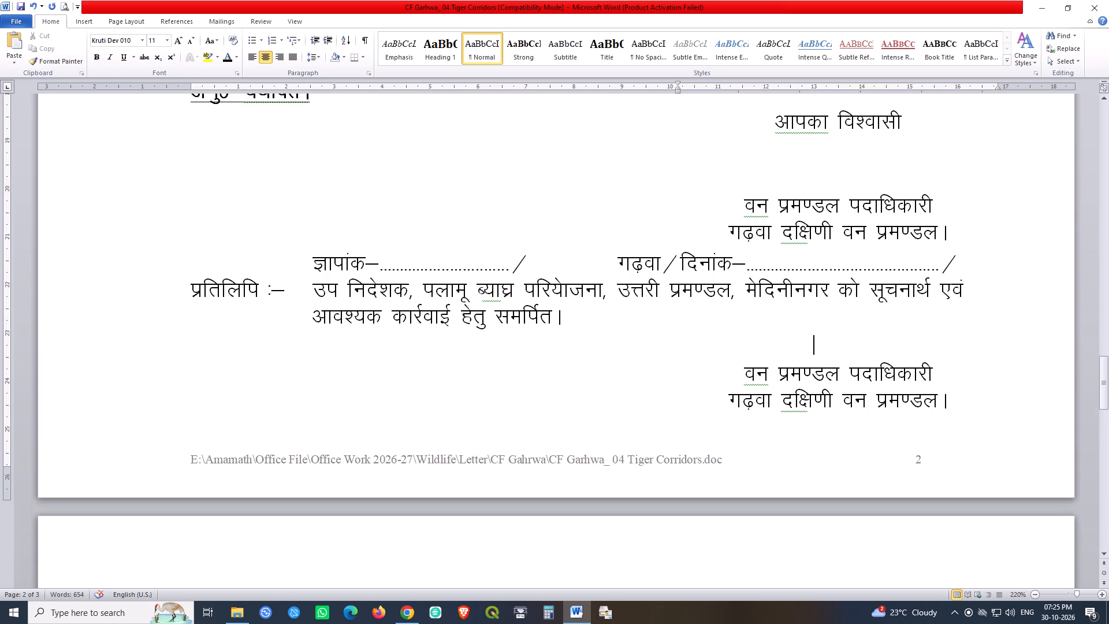
key(Return)
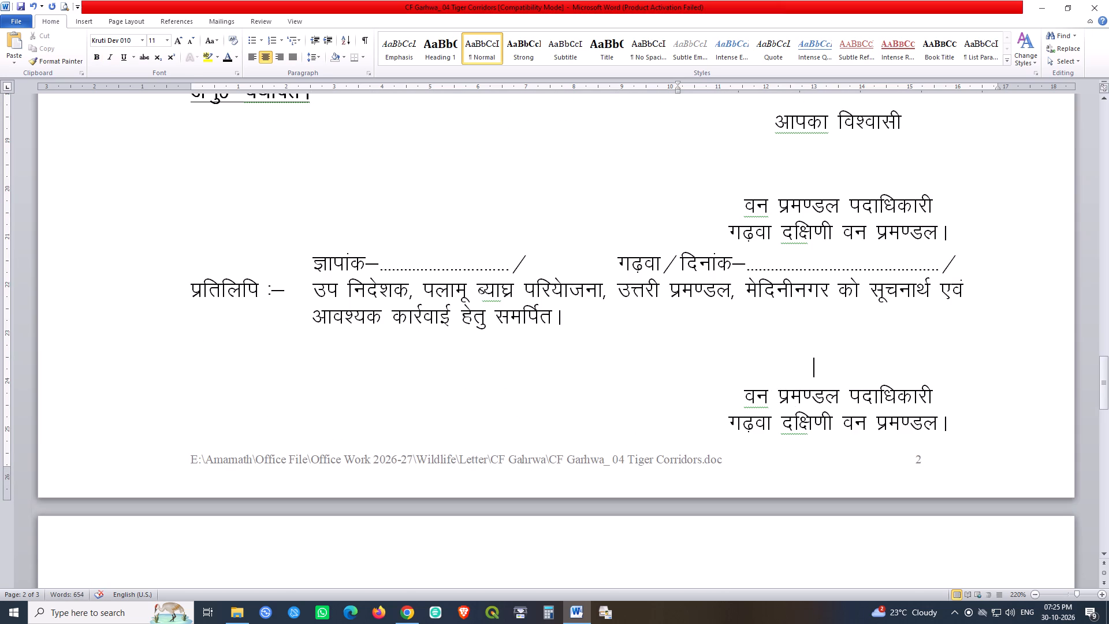
key(Up)
key(shift+Right)
key(ctrl+bracketleft)
key(ctrl+bracketleft)
key(ctrl+bracketleft)
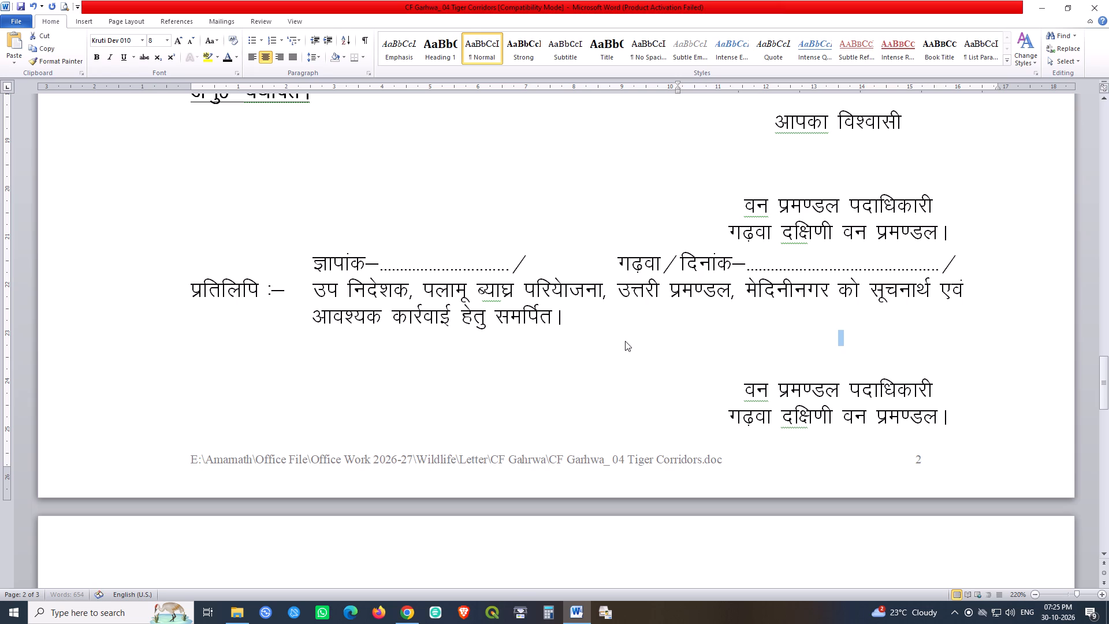
key(ctrl+bracketleft)
key(ctrl+bracketleft)
click(625, 341)
Indent the memo number and date line of the first endorsement on page 3 to align with the recipient text.
scroll(621, 343, down, 4)
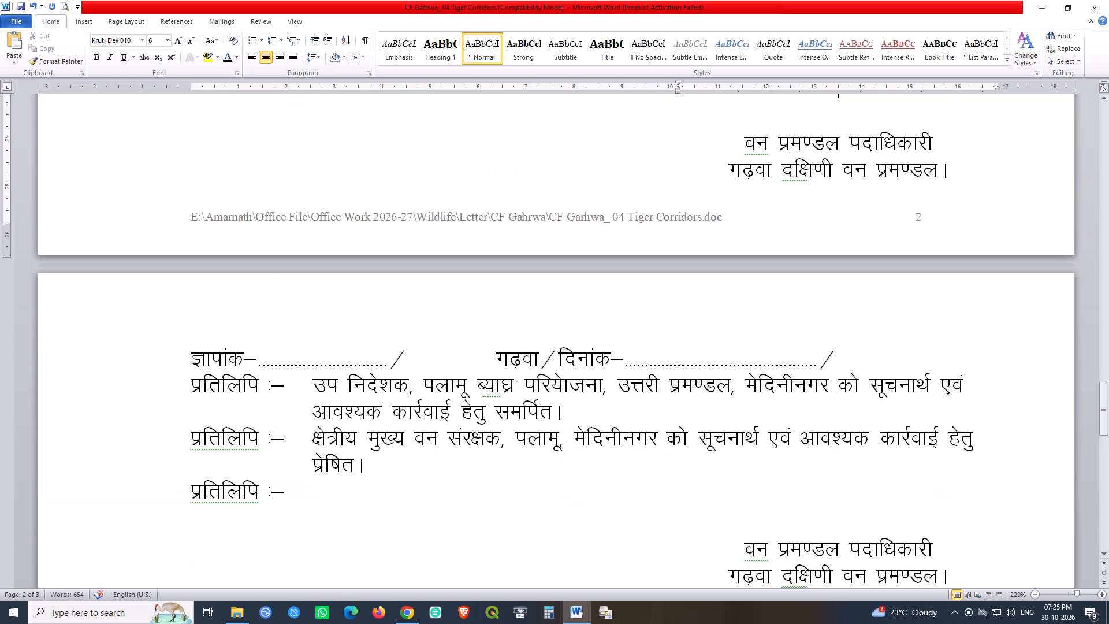
click(193, 366)
key(Tab)
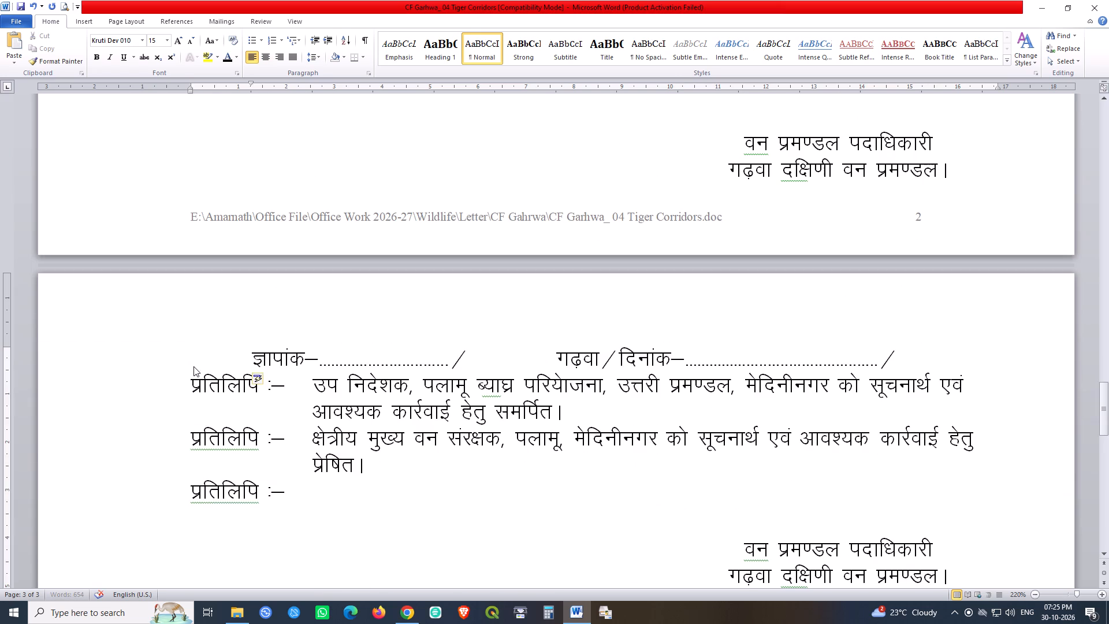
key(Tab)
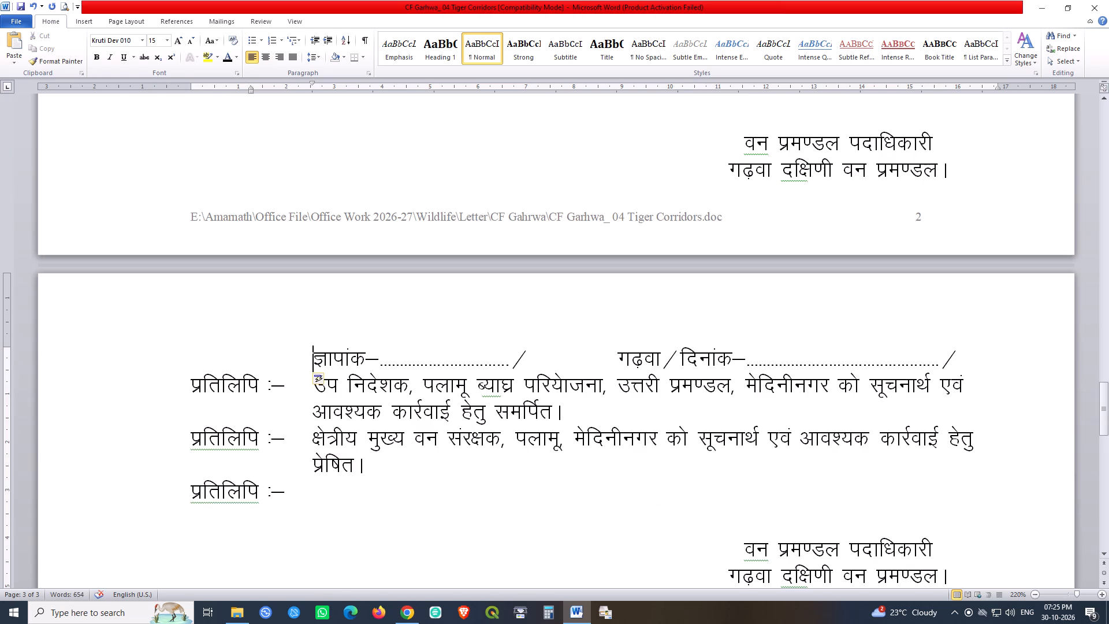
Delete the Deputy Director's line and the empty copy line from the first page 3 endorsement, keeping the Regional Chief Conservator's line.
drag(588, 418, 200, 399)
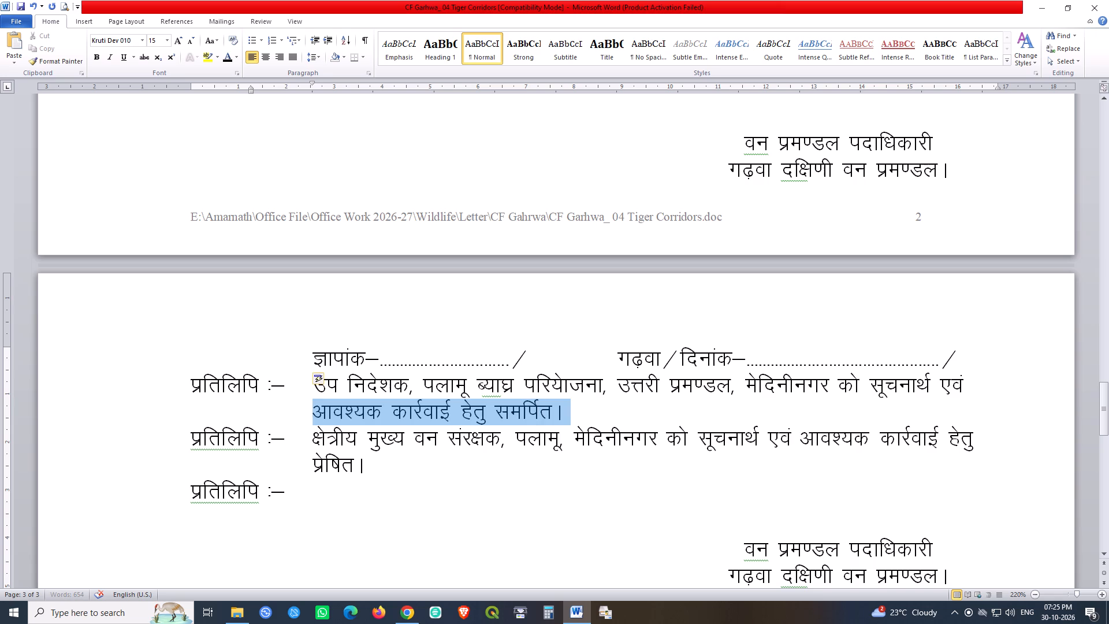
drag(200, 399, 161, 389)
key(Delete)
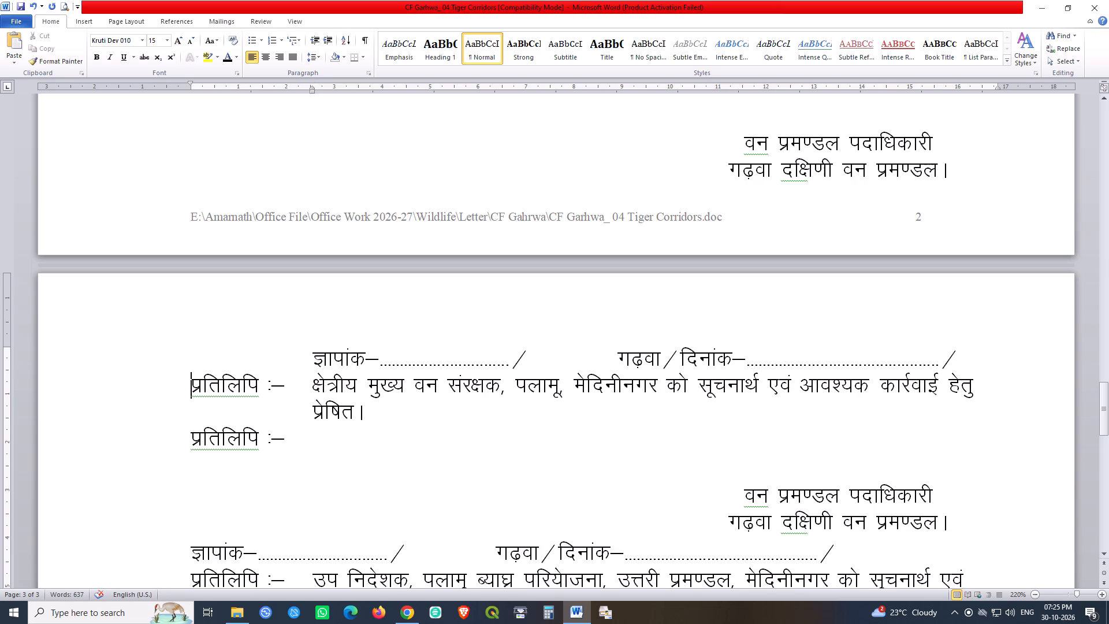
click(373, 418)
drag(300, 453, 188, 444)
key(Delete)
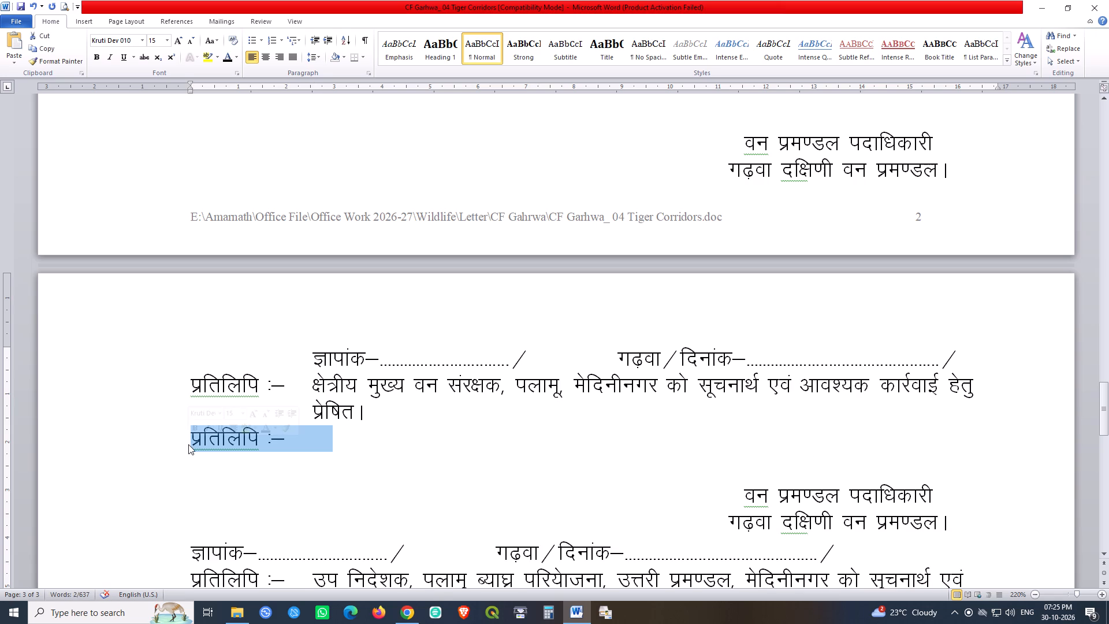
Indent the memo number and date line of the last endorsement on page 3 to align with the recipient text.
scroll(280, 426, down, 3)
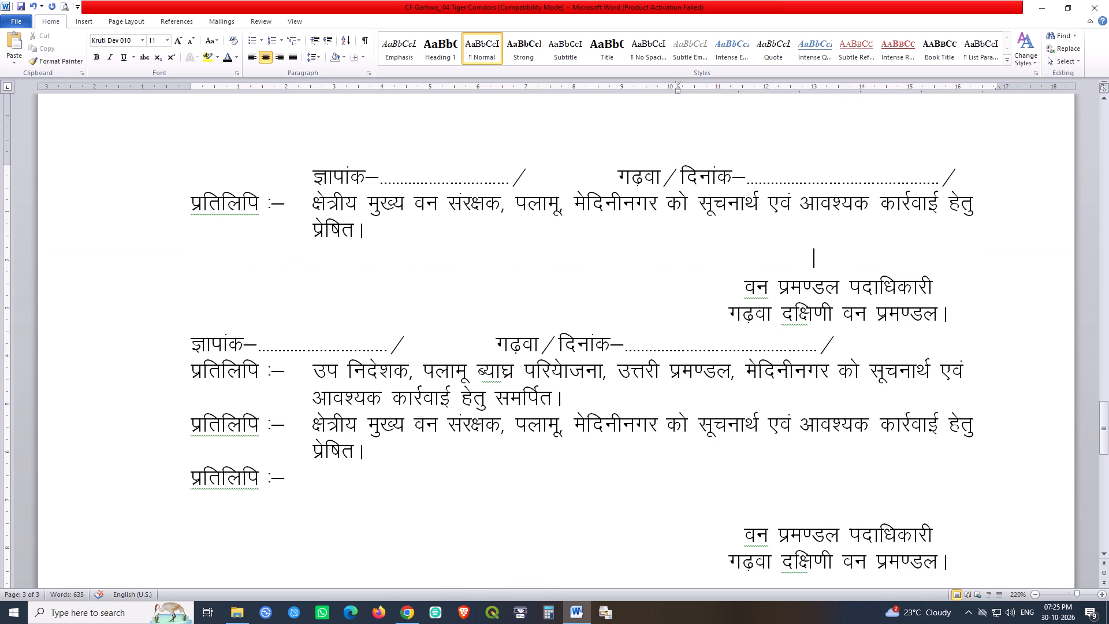
click(190, 348)
key(Tab)
key(Tab)
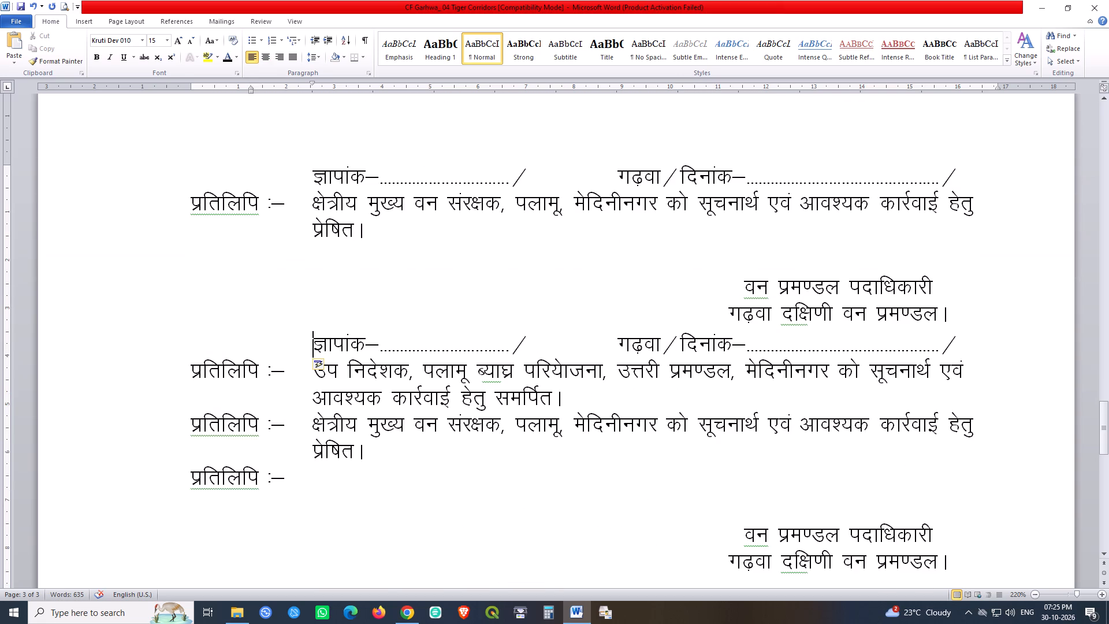
Delete the Deputy Director's line and the empty copy line from the last page 3 endorsement, keeping the Regional Chief Conservator's line.
drag(573, 403, 169, 381)
key(Delete)
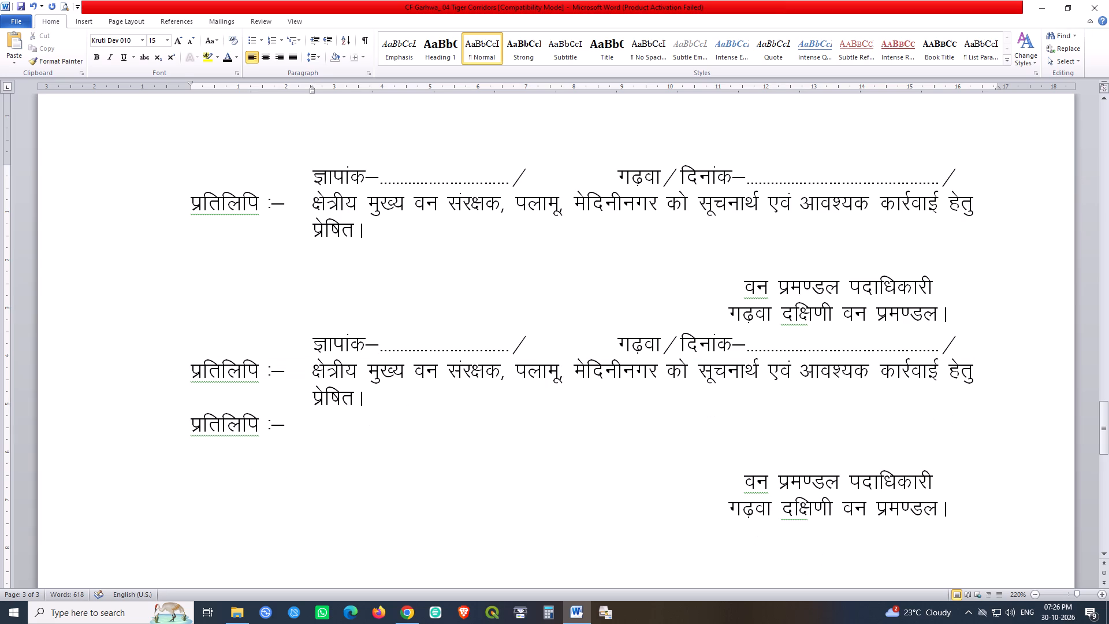
drag(296, 437, 163, 430)
key(Delete)
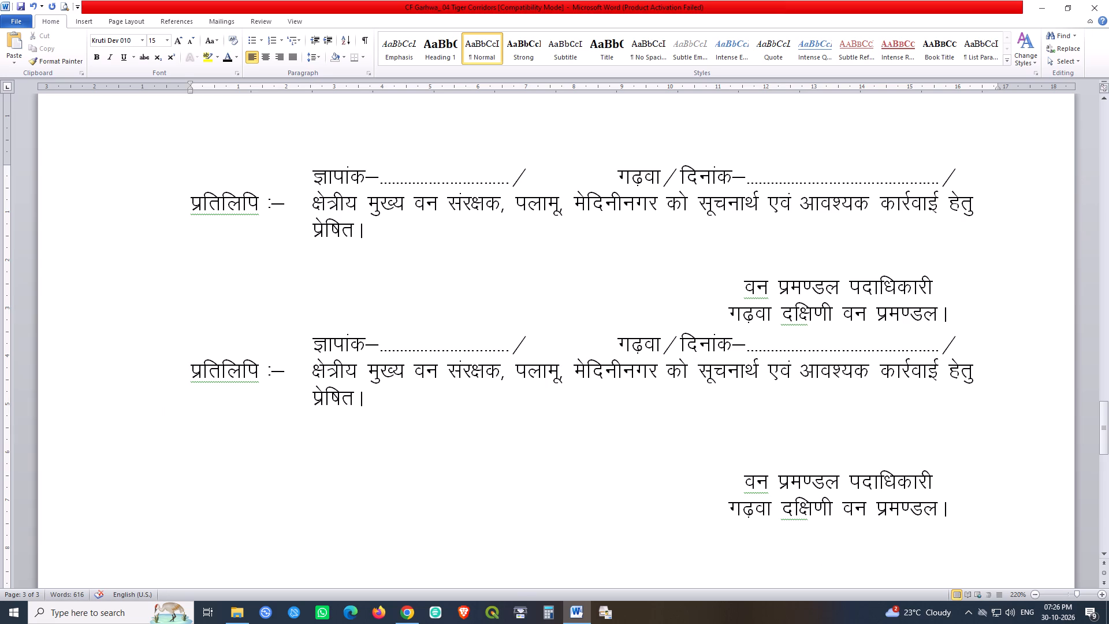
Add a blank line between the first endorsement's signature and the last endorsement's memo number line on page 3.
click(973, 326)
key(Return)
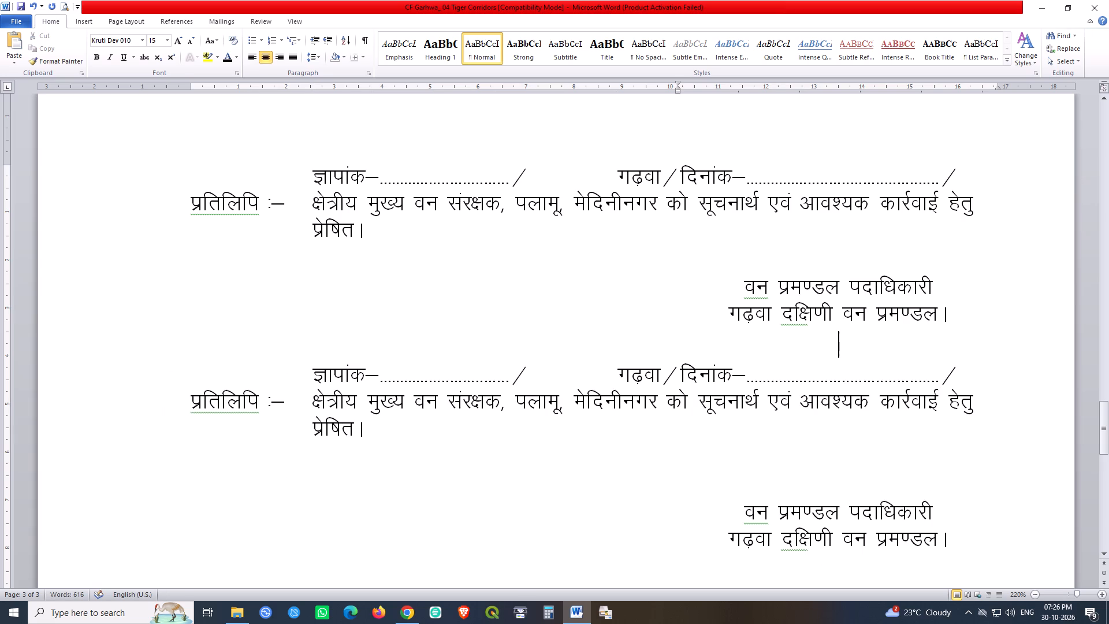
Save the edited Tiger Corridors letter under its existing name.
scroll(926, 383, up, 15)
scroll(926, 383, up, 10)
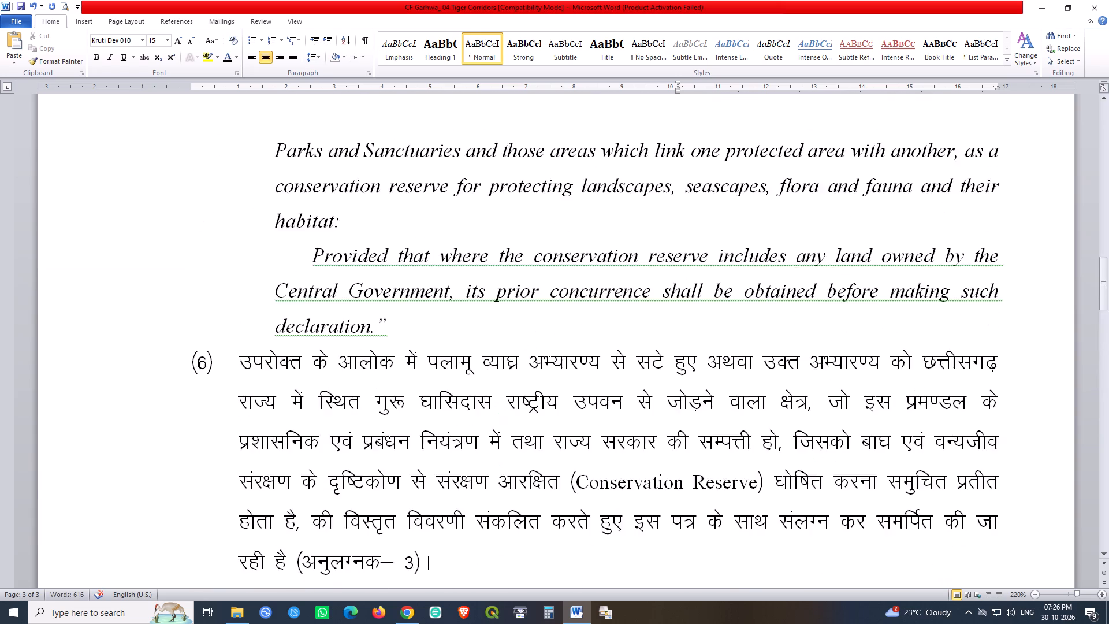
scroll(926, 383, up, 15)
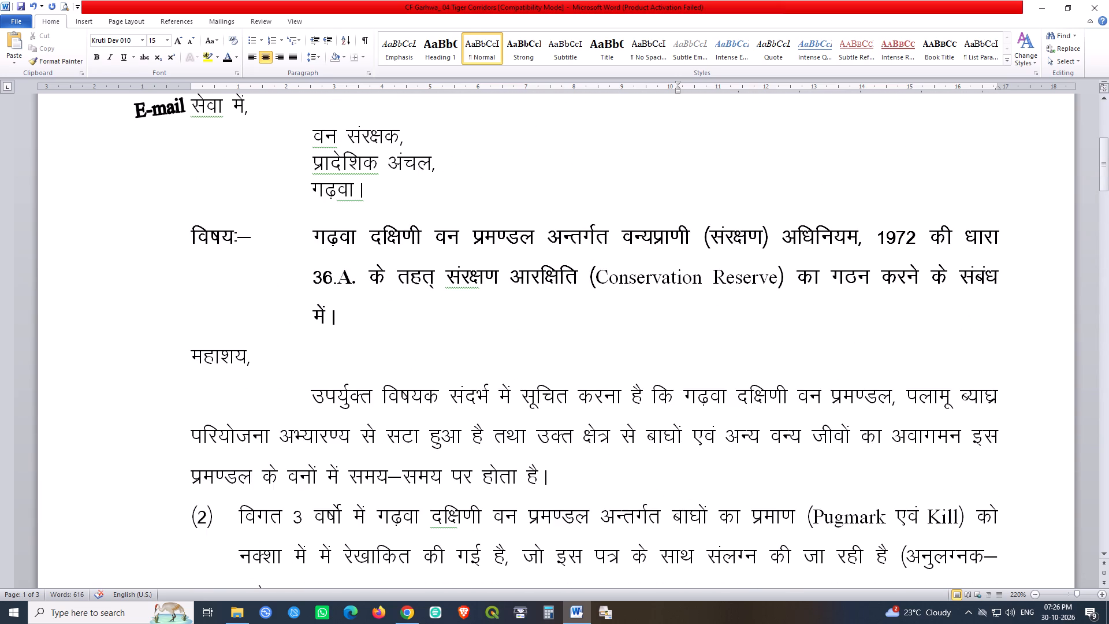
key(ctrl+s)
key(ctrl+s)
key(ctrl+s)
key(ctrl+s)
key(ctrl+s)
key(ctrl+s)
key(ctrl+s)
key(ctrl+s)
key(ctrl+s)
key(ctrl+s)
key(ctrl+s)
key(ctrl+s)
key(ctrl+s)
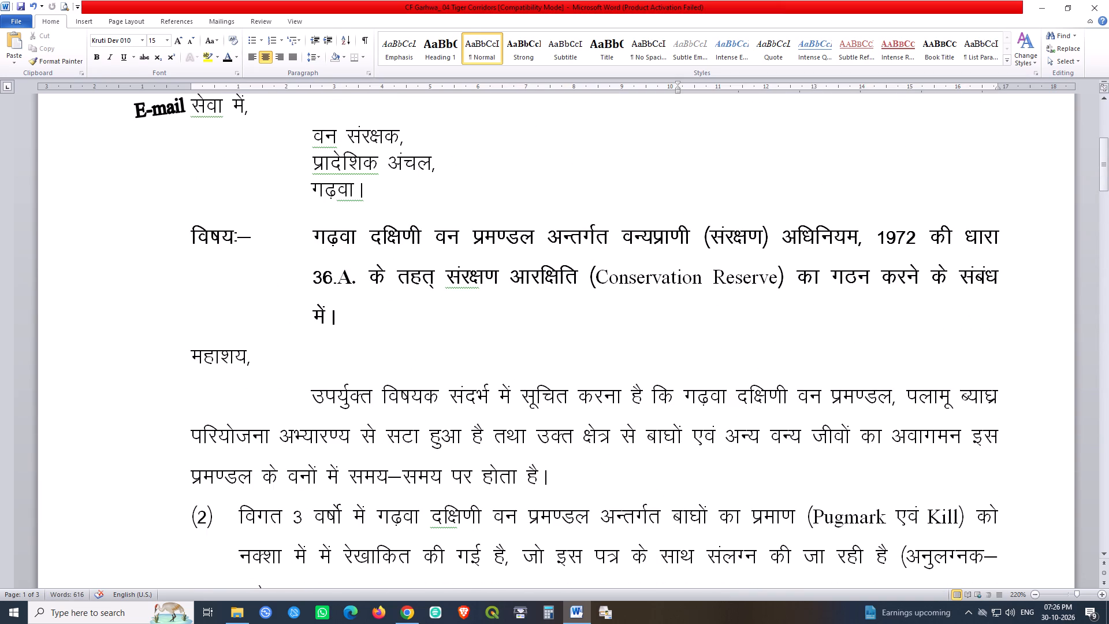
Save the Tiger Corridors letter again under its existing name.
key(ctrl+s)
key(ctrl+s)
key(ctrl+s)
key(ctrl+s)
Delete the recipient "क्षेत्रीय मुख्य वन संरक्षक, पलामू, मेदिनीनगर" from the last endorsement on page 3, leaving three spaces before "को सूचनार्थ" for a new recipient.
scroll(654, 235, down, 13)
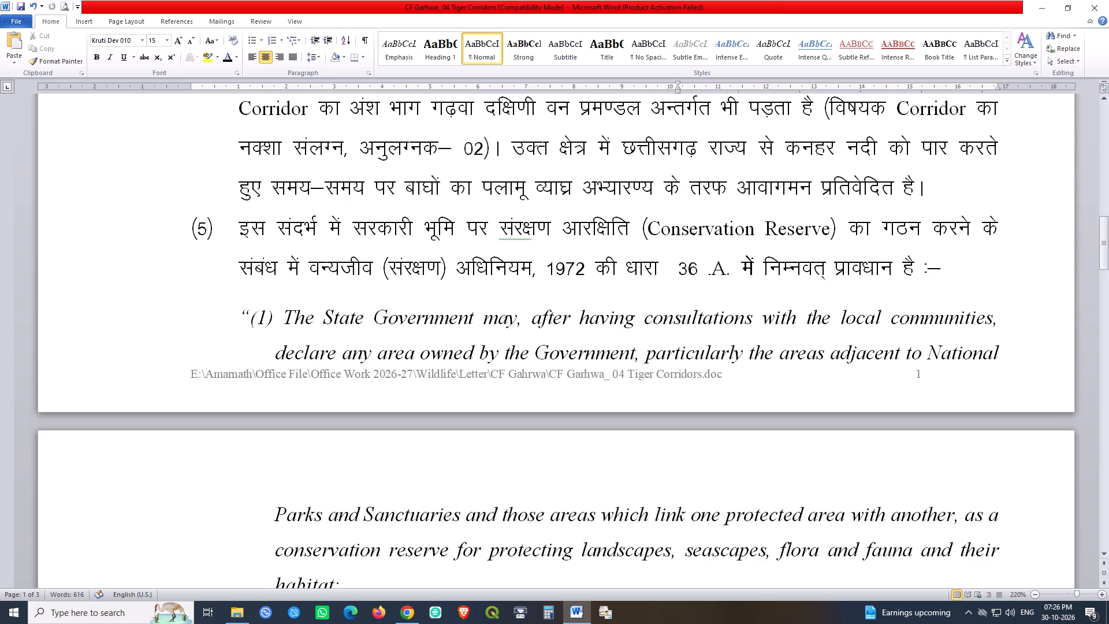
scroll(635, 277, down, 20)
scroll(635, 277, down, 2)
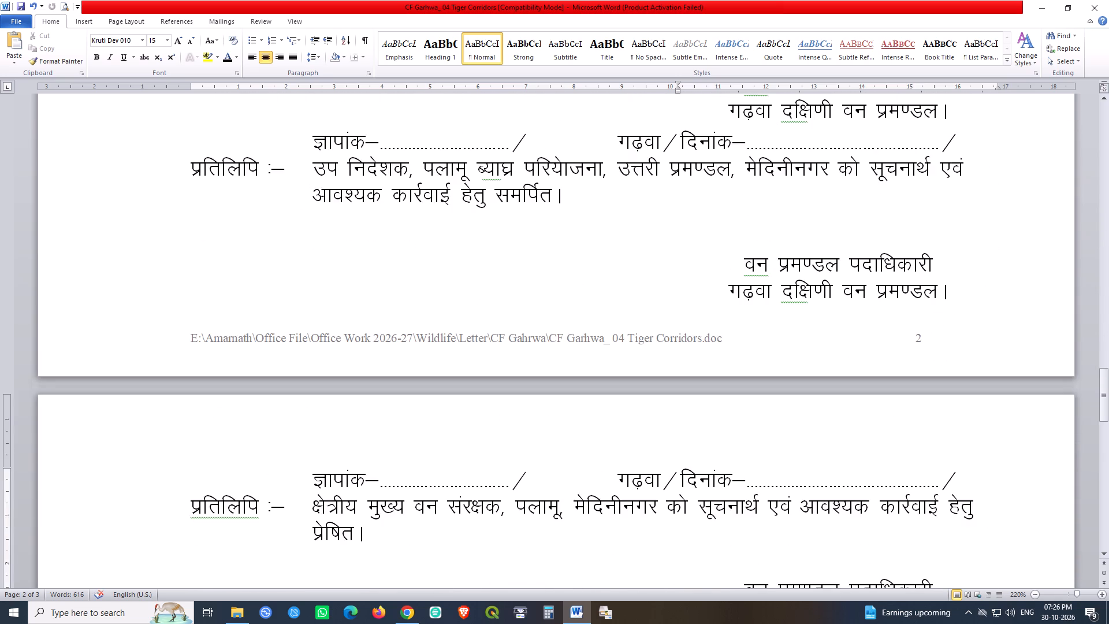
scroll(635, 277, down, 7)
scroll(642, 268, up, 5)
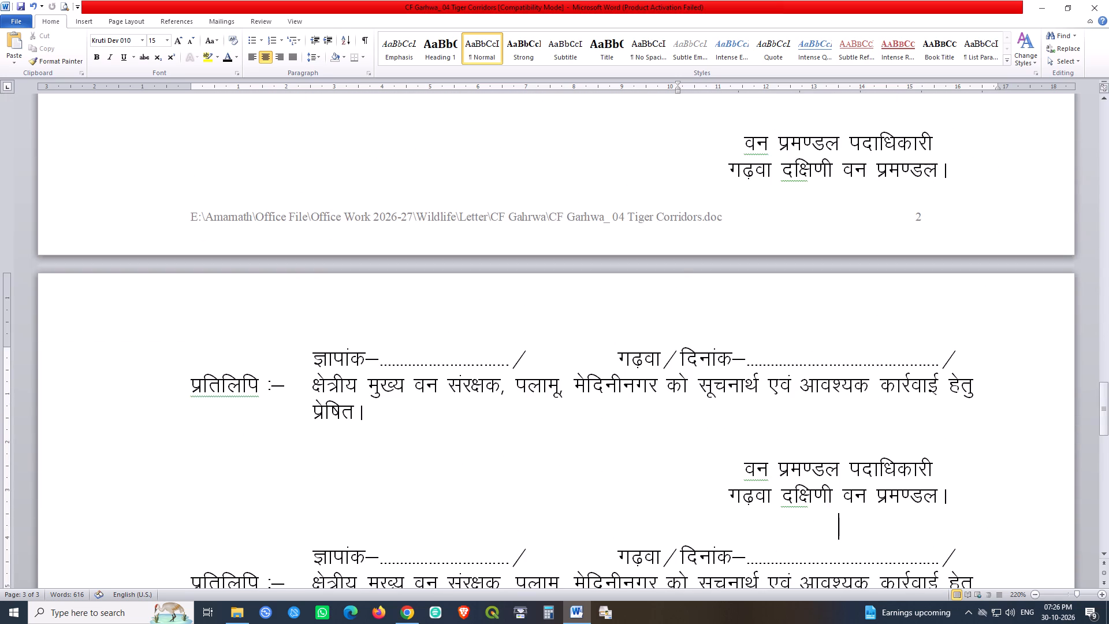
scroll(602, 313, down, 3)
drag(315, 403, 460, 399)
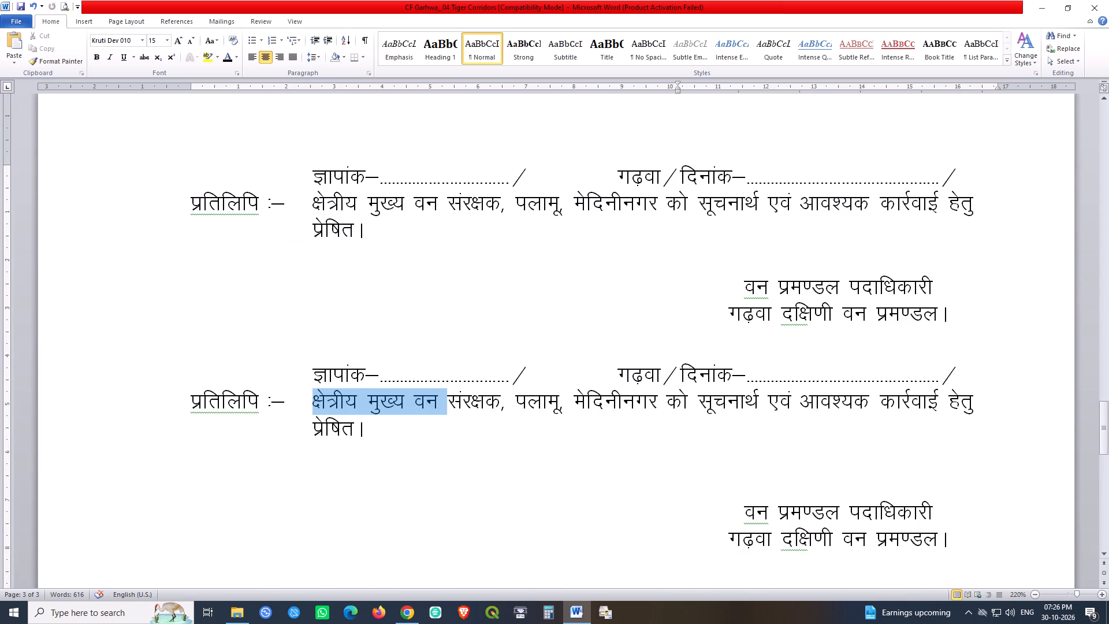
drag(460, 399, 651, 402)
key(Delete)
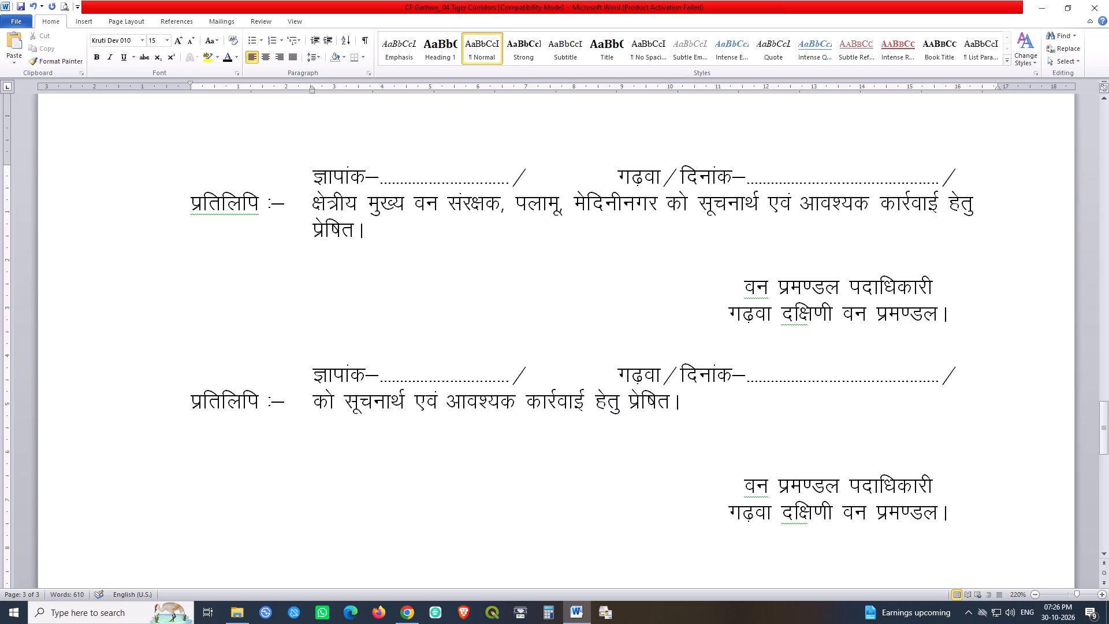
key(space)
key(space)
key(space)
key(Left)
key(Left)
key(Left)
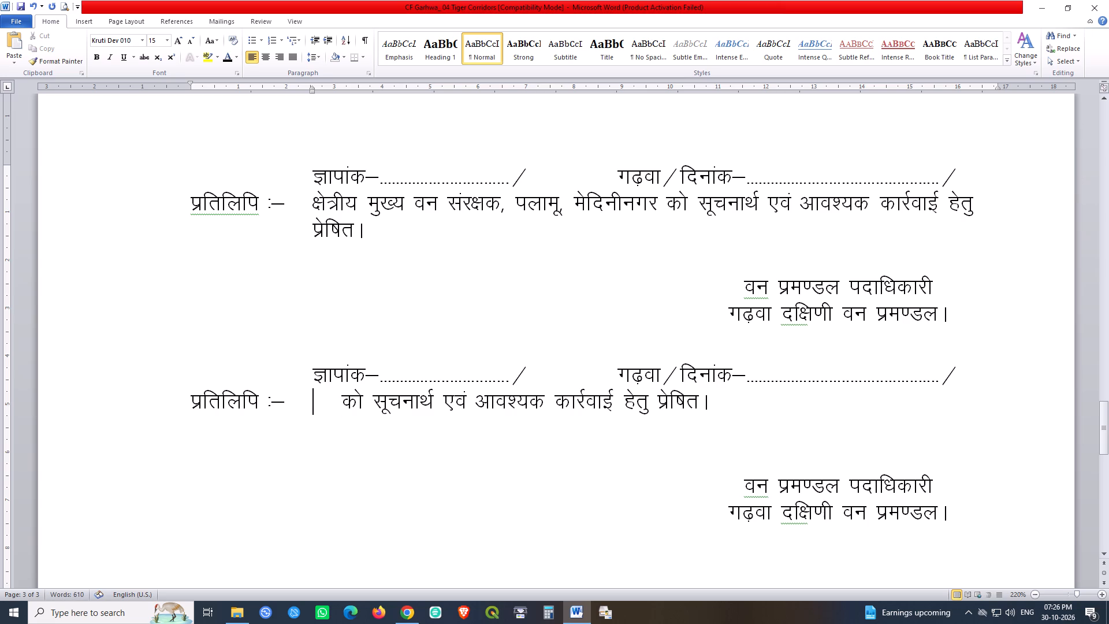
Save the letter with the cleared recipient in the last endorsement.
key(ctrl+s)
key(ctrl+s)
key(ctrl+s)
key(ctrl+s)
key(ctrl+s)
key(ctrl+s)
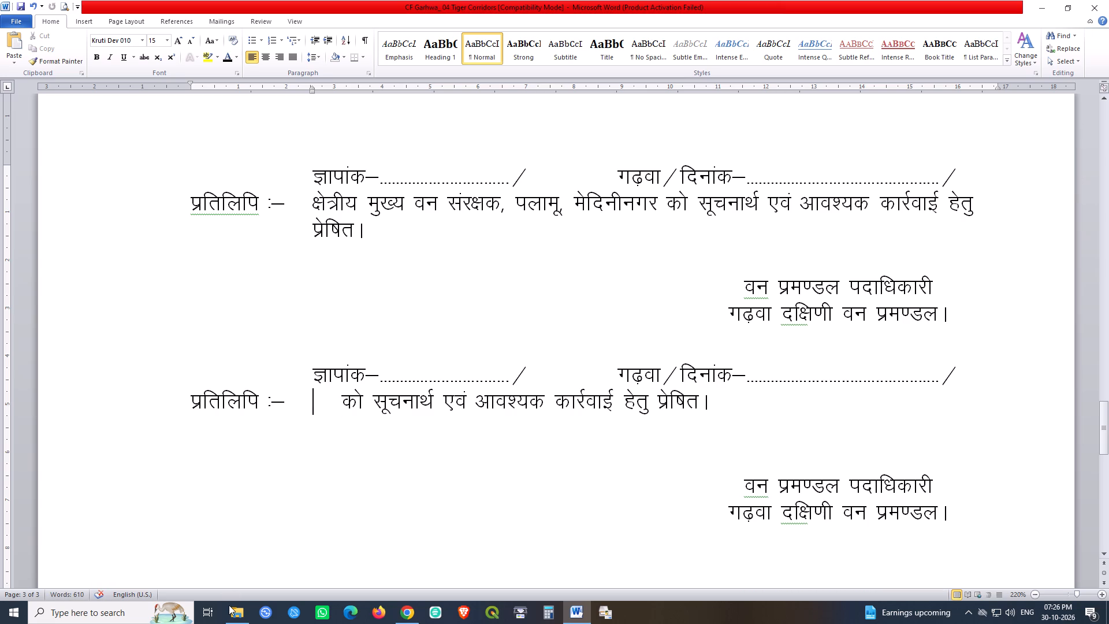
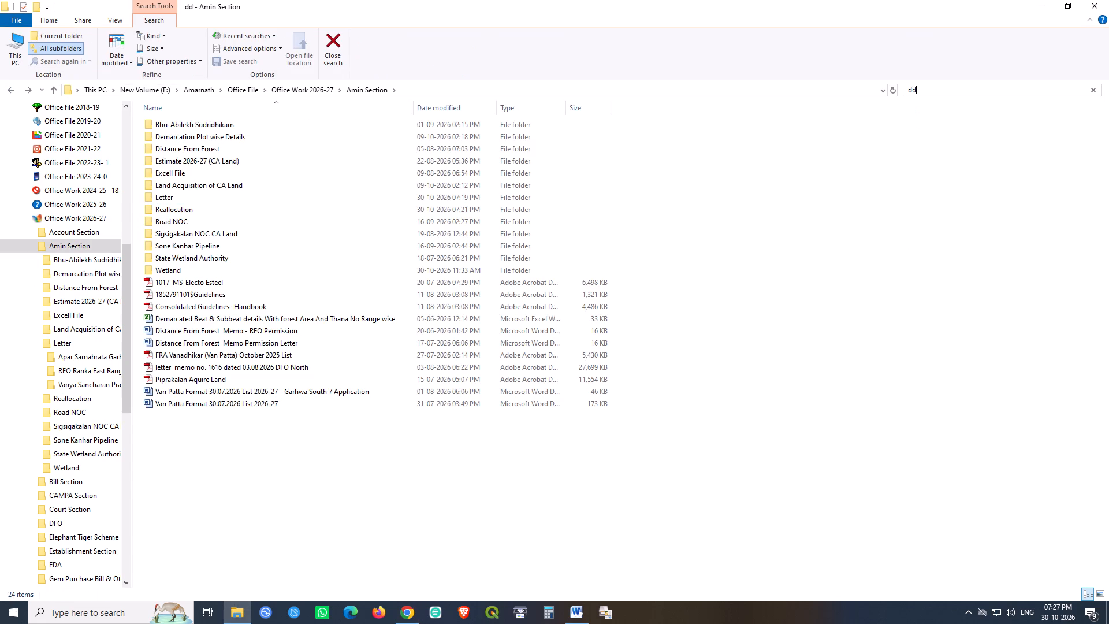
Search the Amin Section folder and its subfolders for "ddptr", and shorten the search term to "dd".
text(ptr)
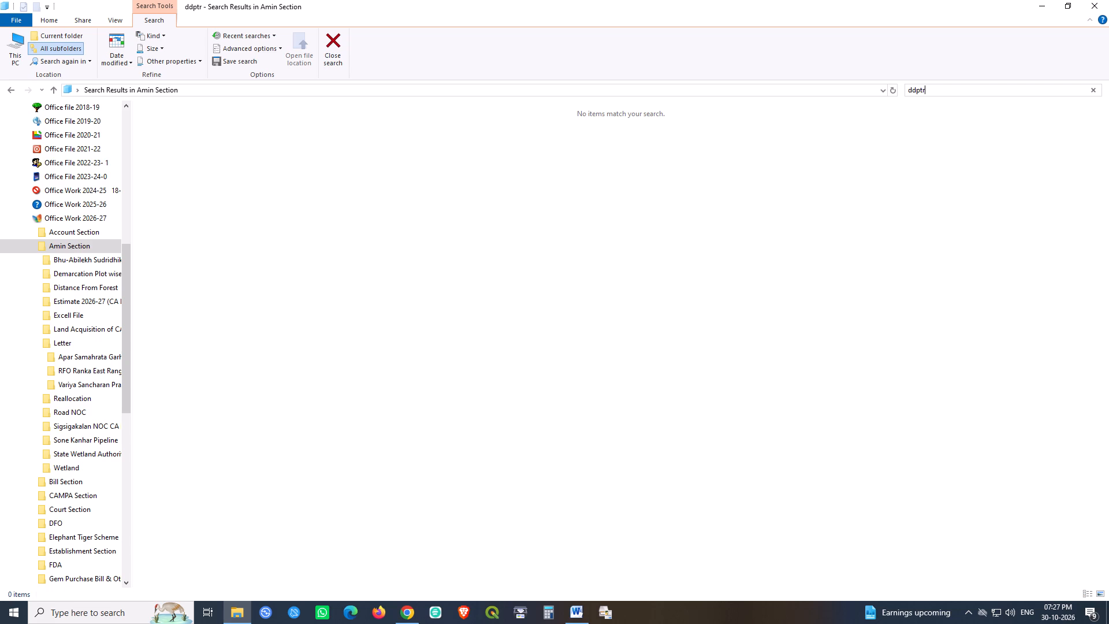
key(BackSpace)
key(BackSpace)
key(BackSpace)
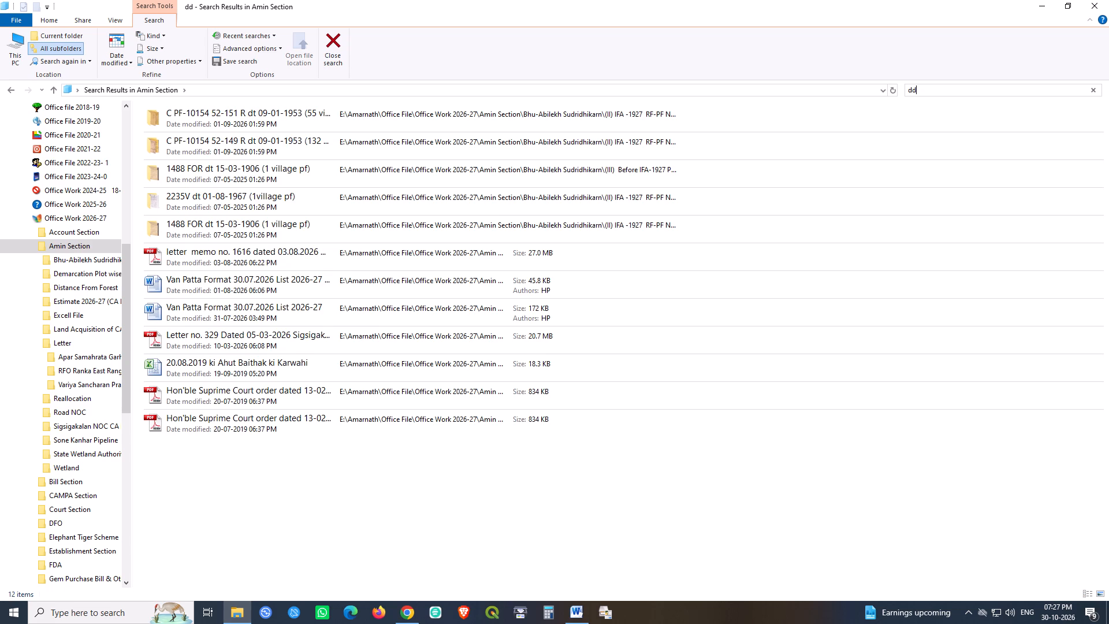
Replace the current search in the Amin Section folder with a search for "ptr".
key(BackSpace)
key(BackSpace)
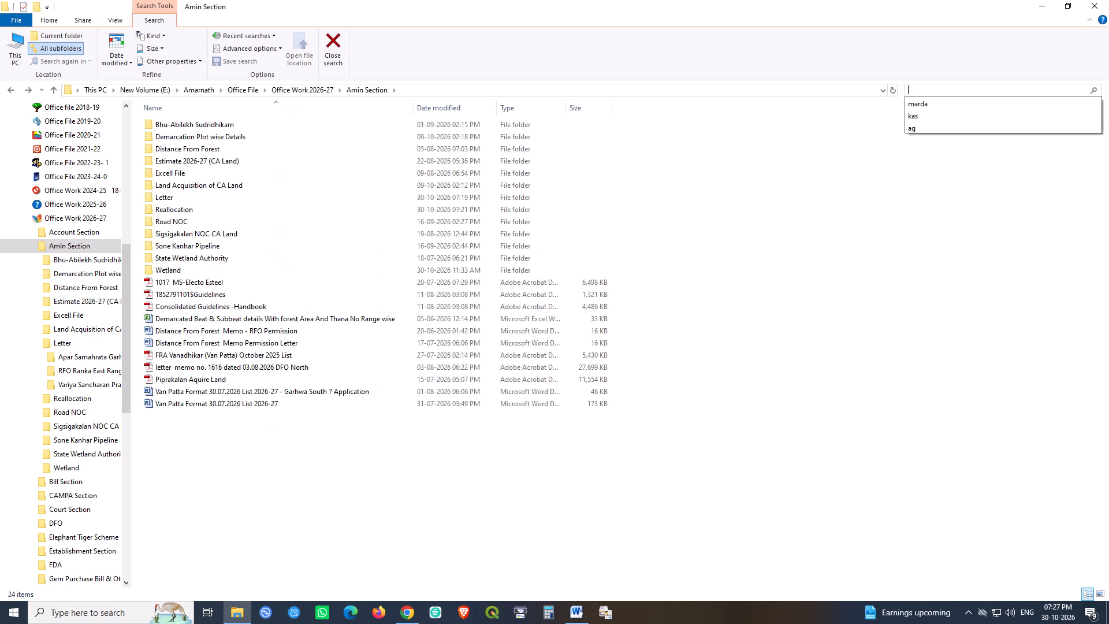
text([p)
key(BackSpace)
key(BackSpace)
text(ptr)
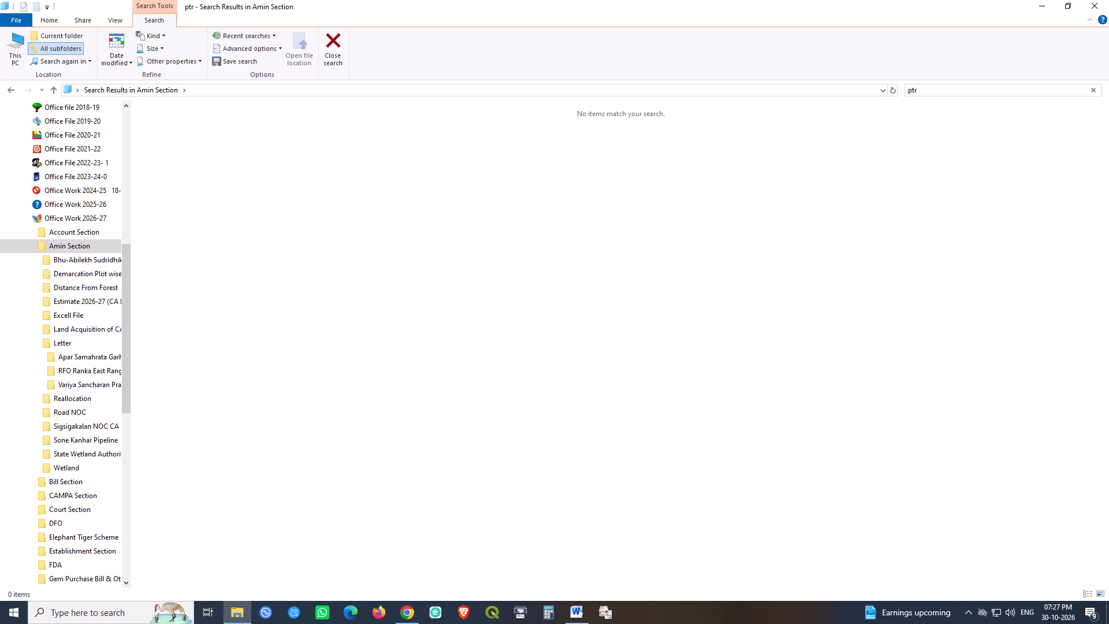
Search the Amin Section folder for "core" instead, and clear the search to return to the full folder listing.
key(BackSpace)
key(BackSpace)
key(BackSpace)
text(core)
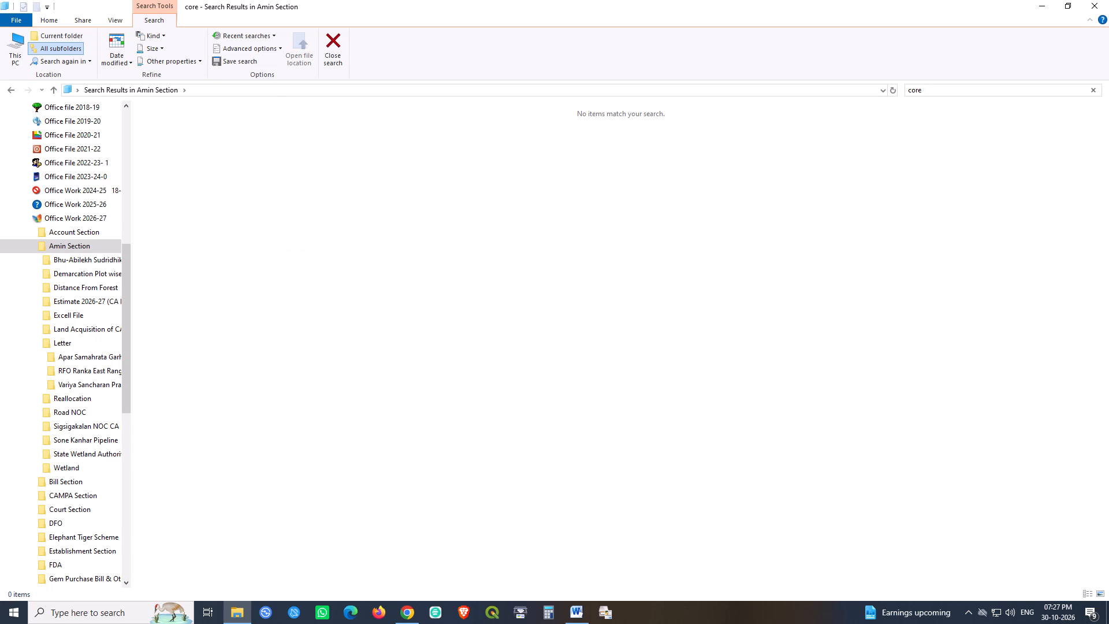
key(BackSpace)
key(BackSpace)
key(BackSpace)
key(BackSpace)
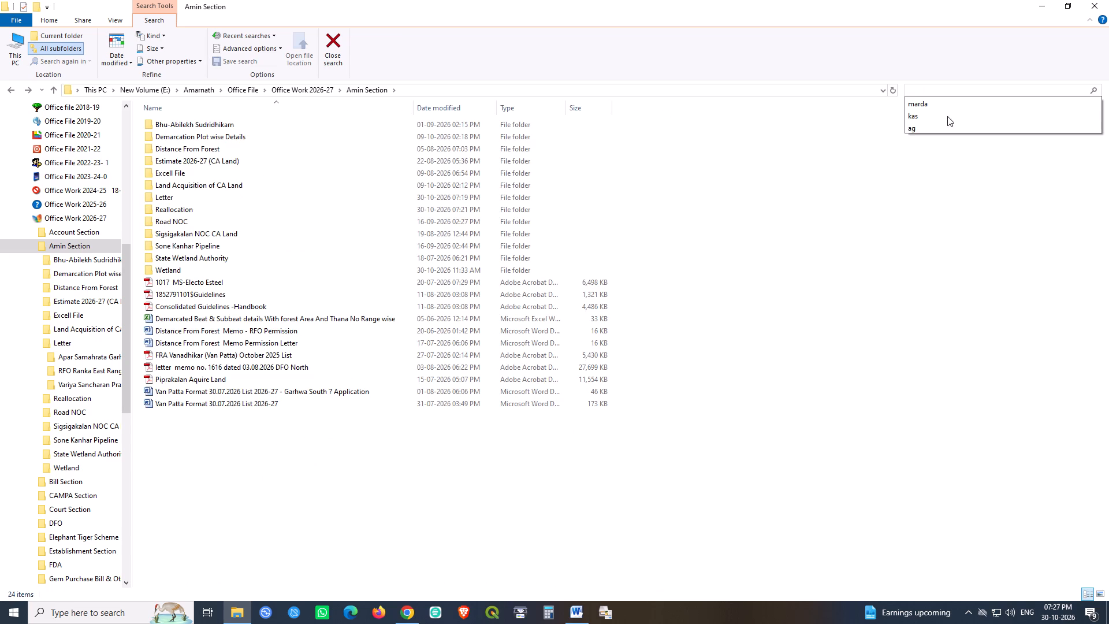
click(928, 218)
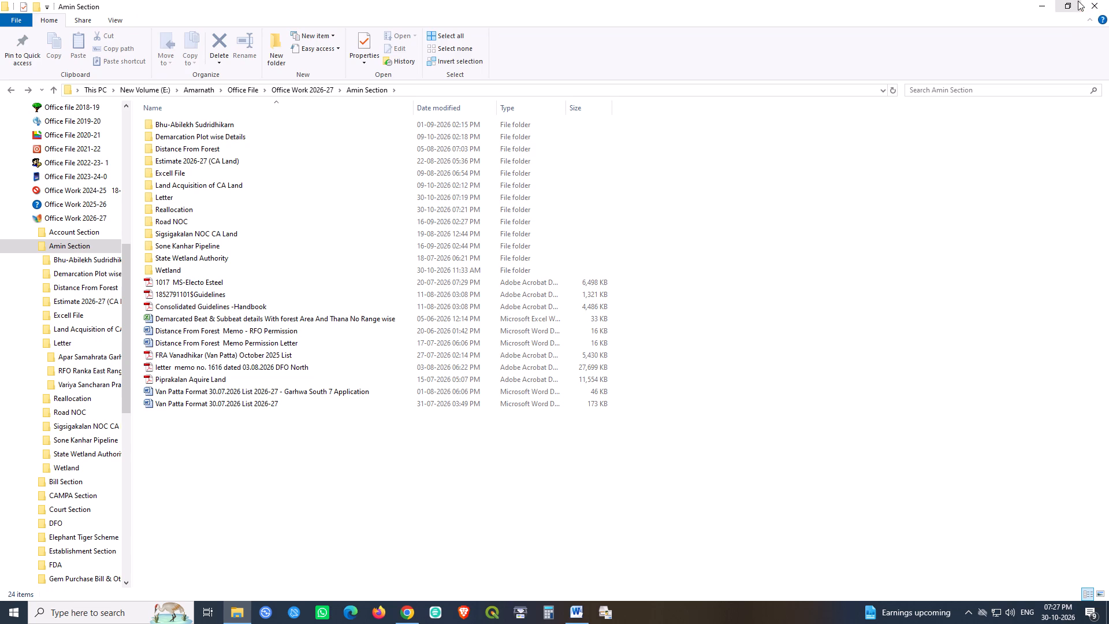
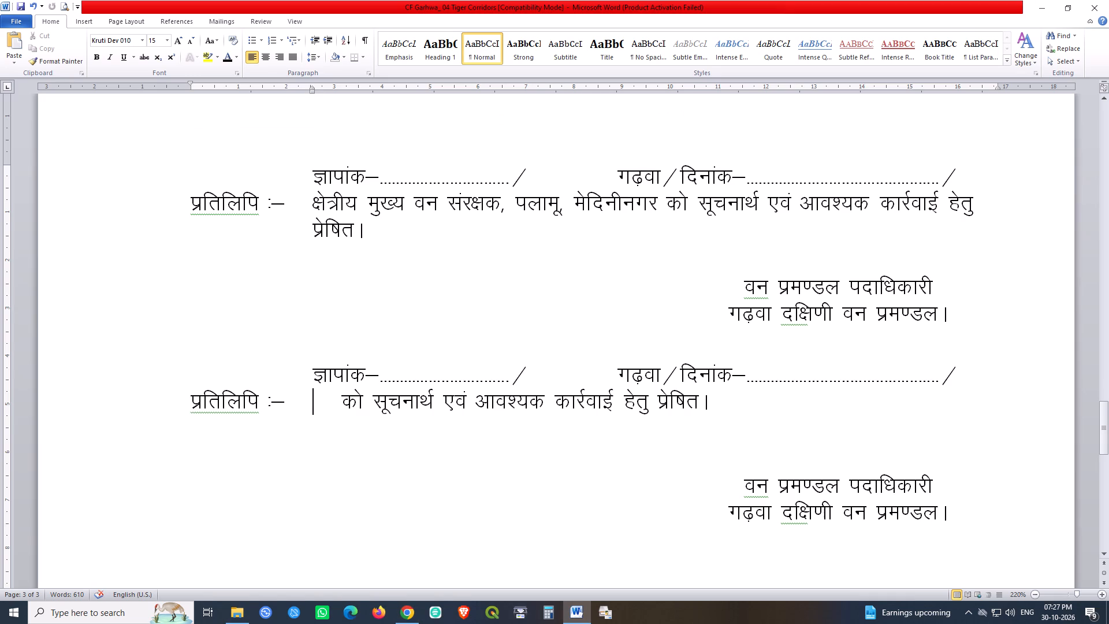
Save the letter.
key(ctrl+s)
key(ctrl+s)
key(ctrl+s)
key(ctrl+s)
key(ctrl+s)
key(ctrl+s)
key(ctrl+s)
key(ctrl+s)
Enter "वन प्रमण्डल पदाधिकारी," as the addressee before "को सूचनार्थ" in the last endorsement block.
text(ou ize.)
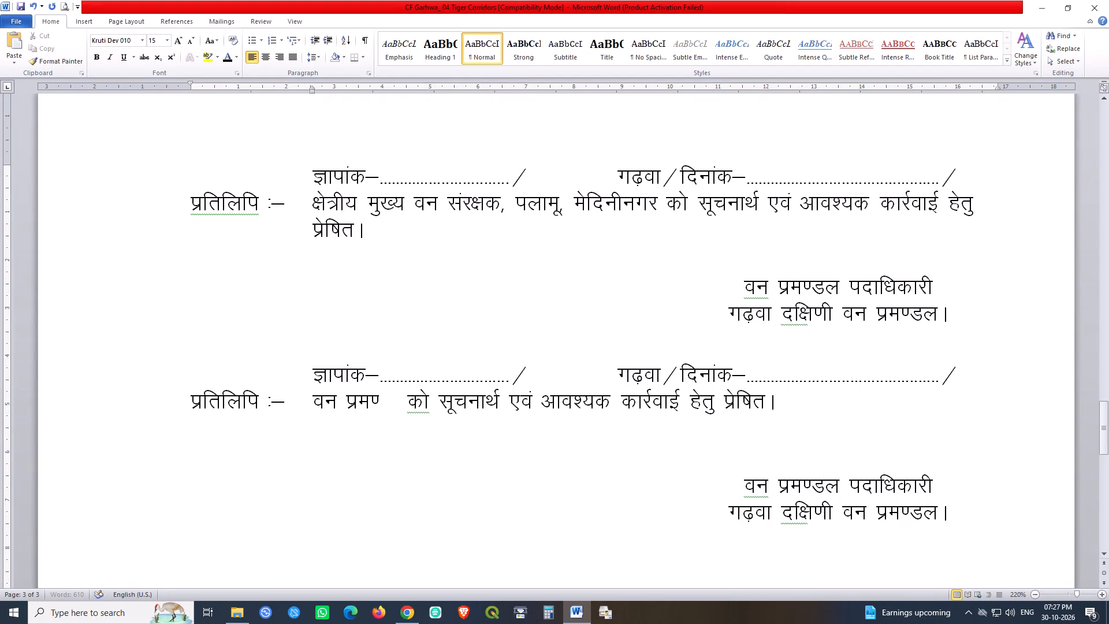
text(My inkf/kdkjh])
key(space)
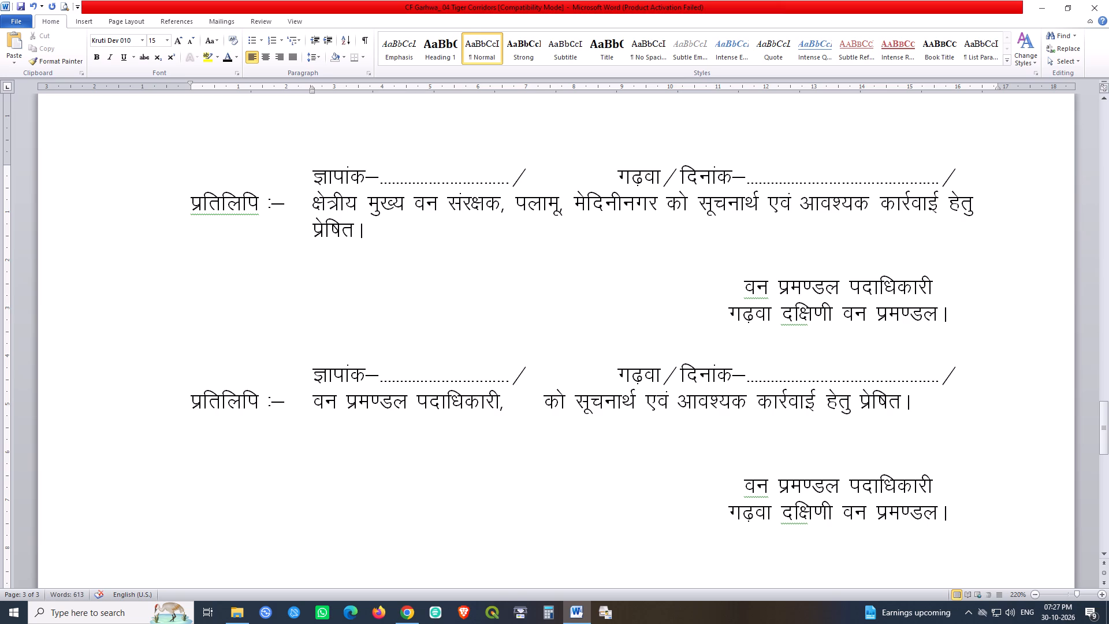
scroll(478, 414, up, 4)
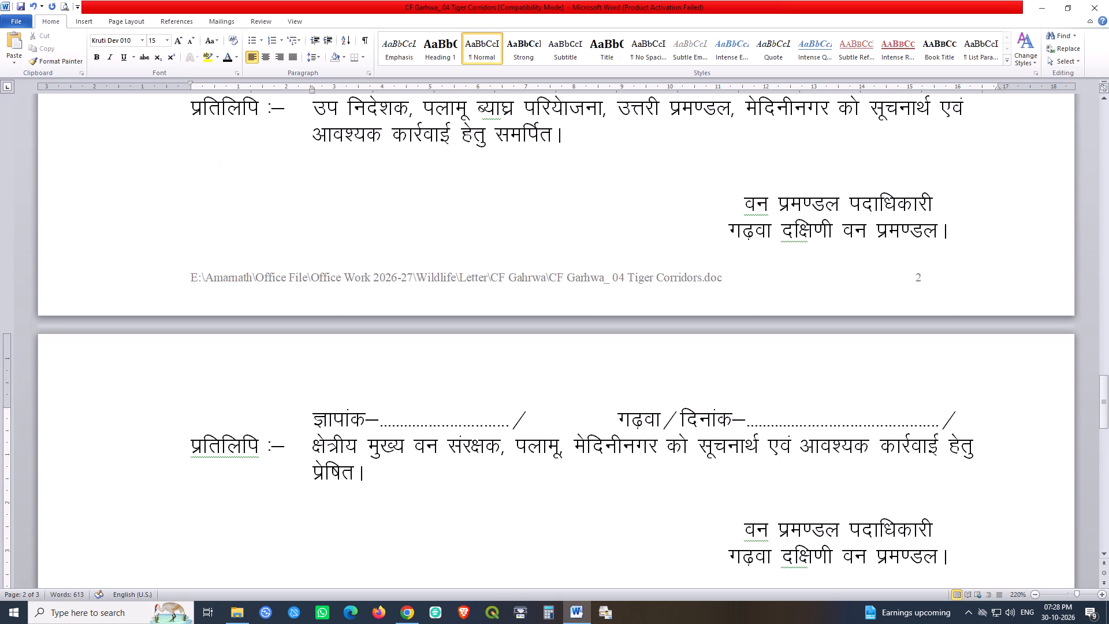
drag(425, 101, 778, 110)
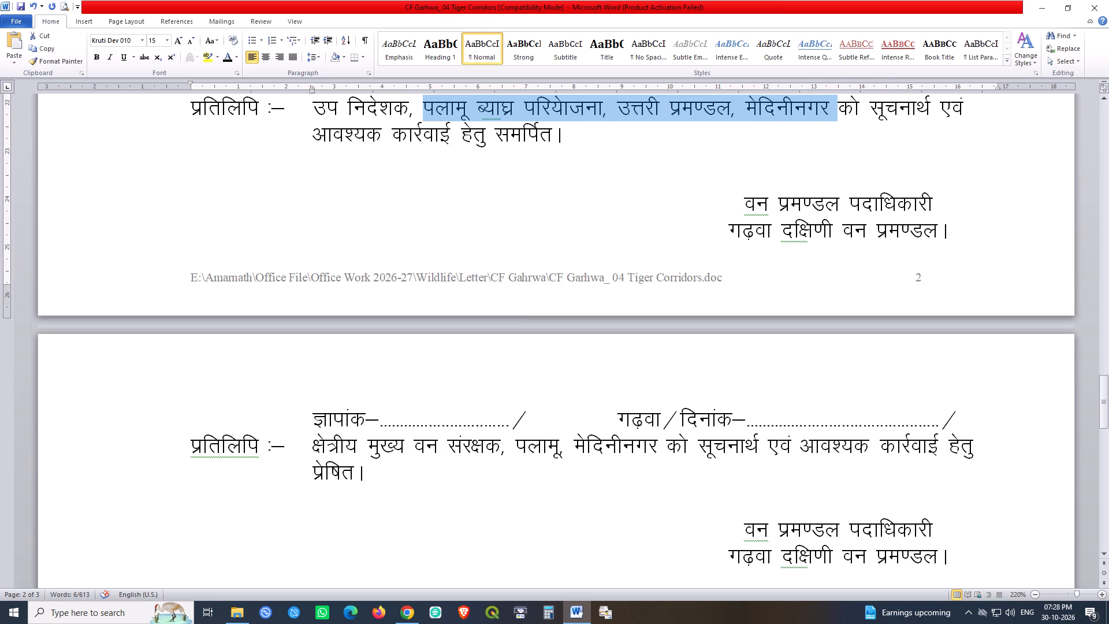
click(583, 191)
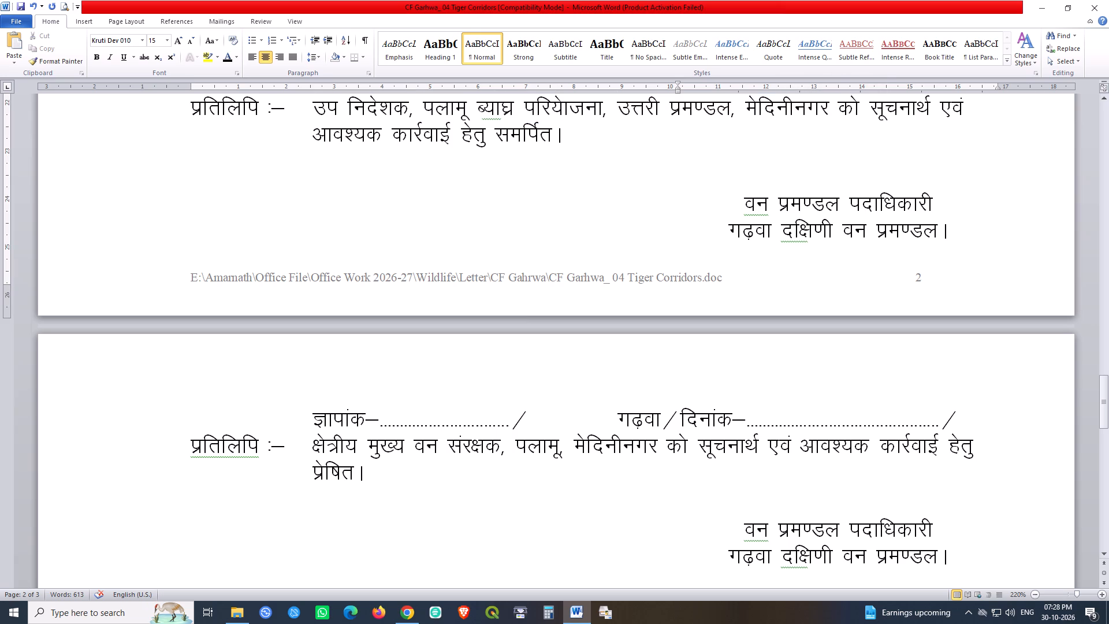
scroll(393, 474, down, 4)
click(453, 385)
Save the letter with the current endorsement blocks.
key(ctrl+s)
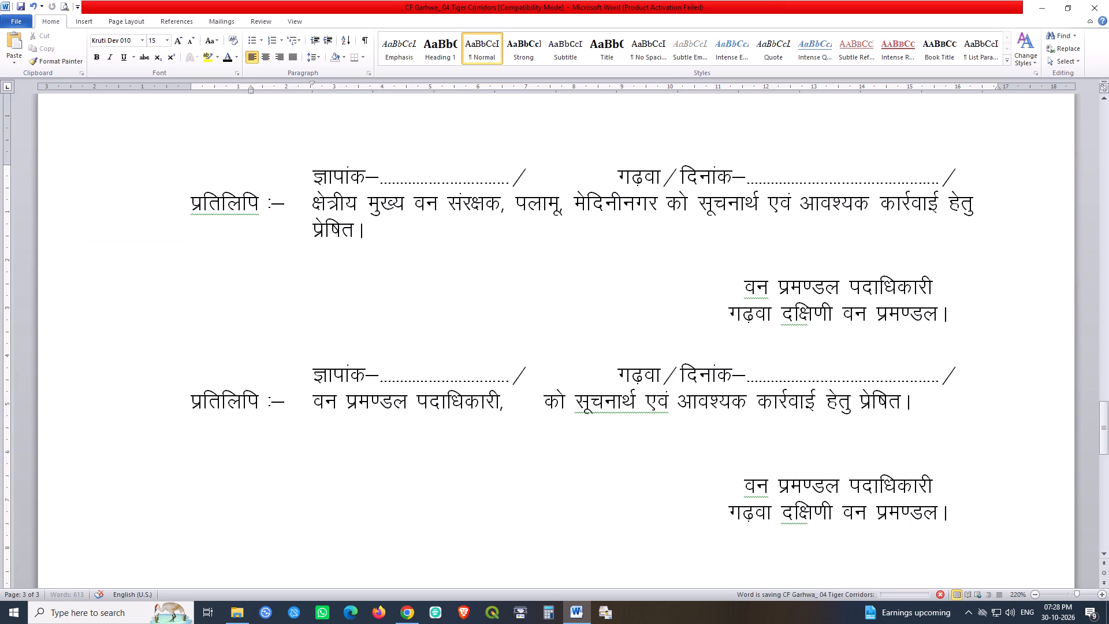
key(ctrl+s)
key(ctrl+s)
key(ctrl+s)
key(ctrl+s)
key(ctrl+s)
key(ctrl+s)
key(ctrl+s)
key(ctrl+s)
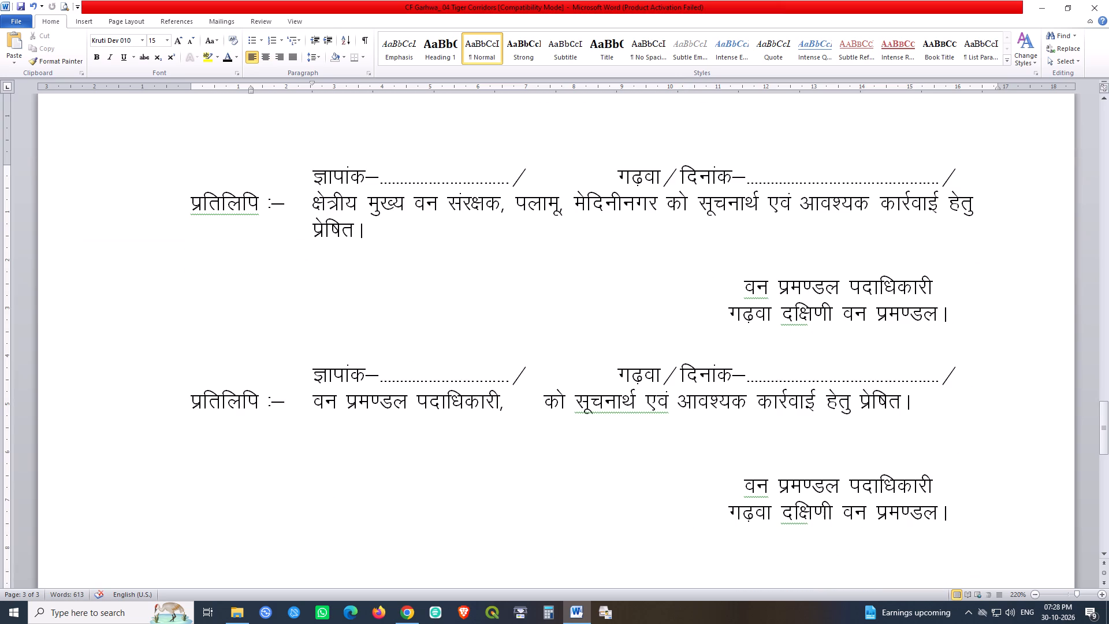
Replace the addressee in the last endorsement block with a wide blank space before "को सूचनार्थ", and save the letter.
drag(318, 403, 368, 402)
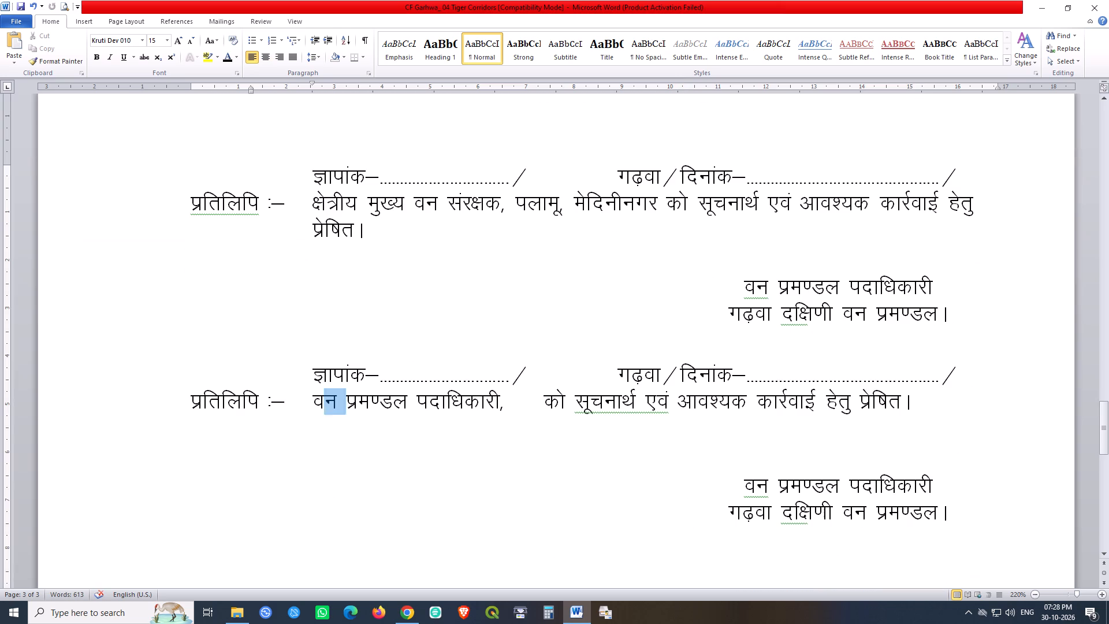
drag(368, 402, 530, 401)
key(space)
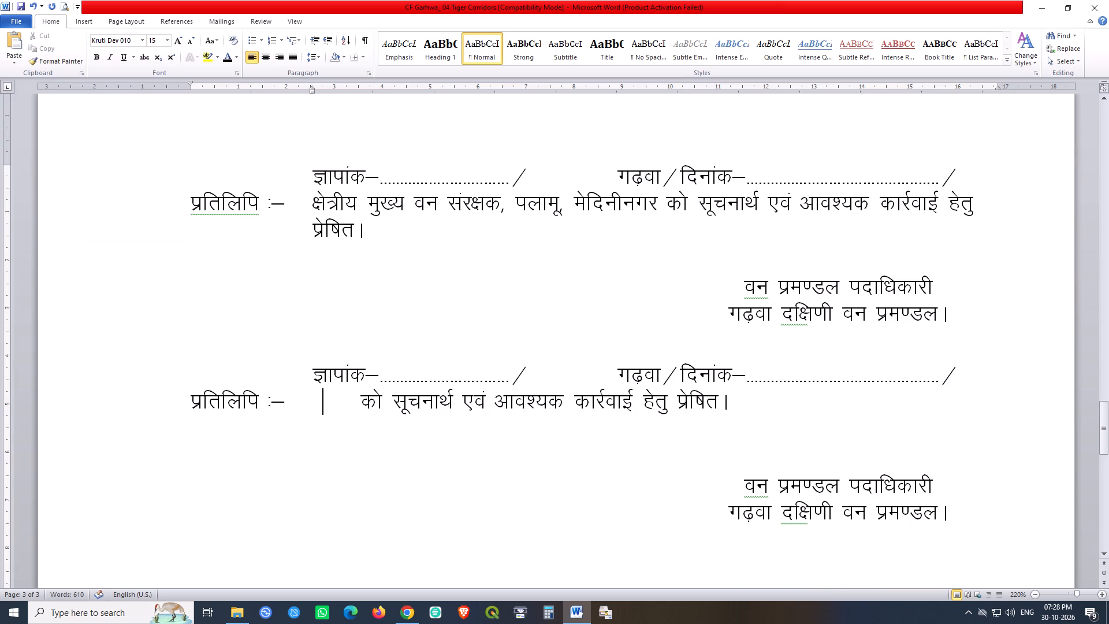
key(space)
key(space)
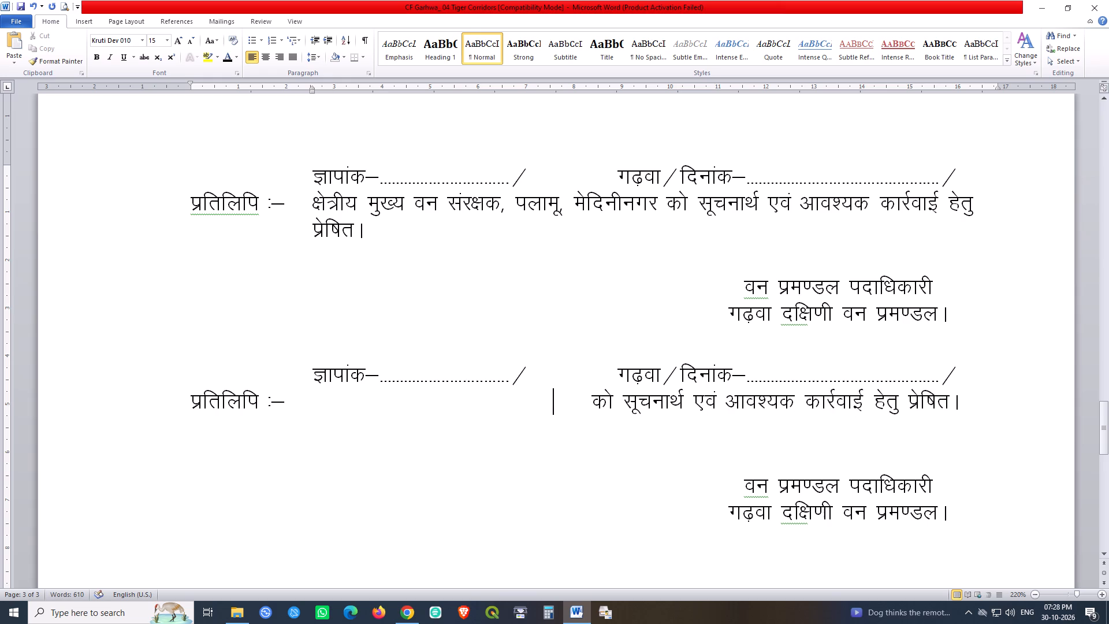
key(ctrl+s)
key(ctrl+s)
key(ctrl+s)
Check the letter's page layout in the print preview and return to editing.
key(ctrl+F2)
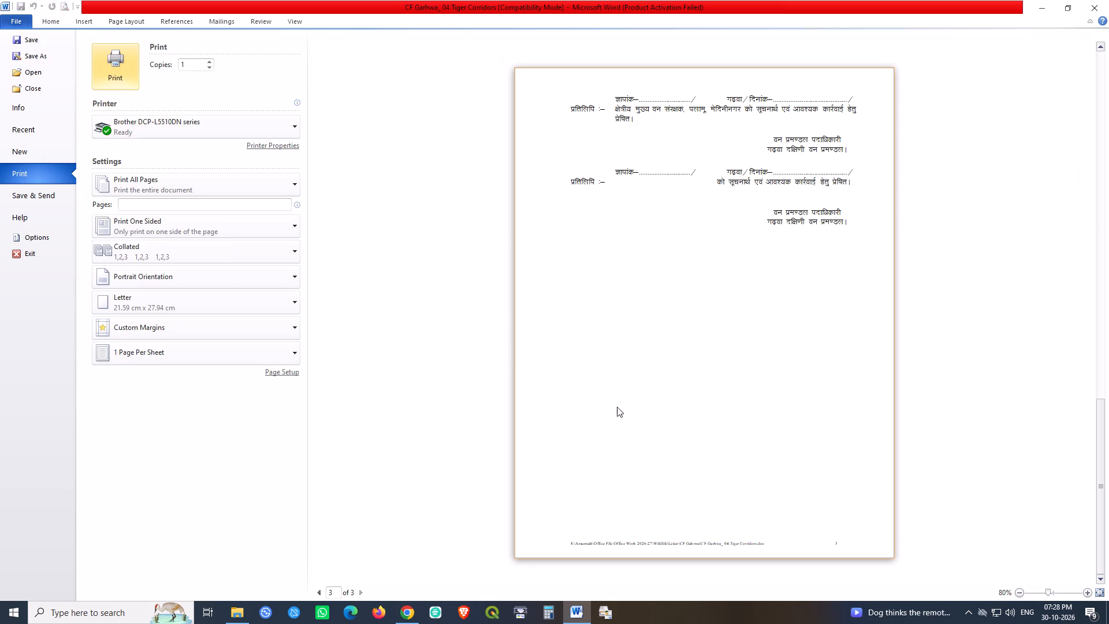
scroll(681, 289, up, 2)
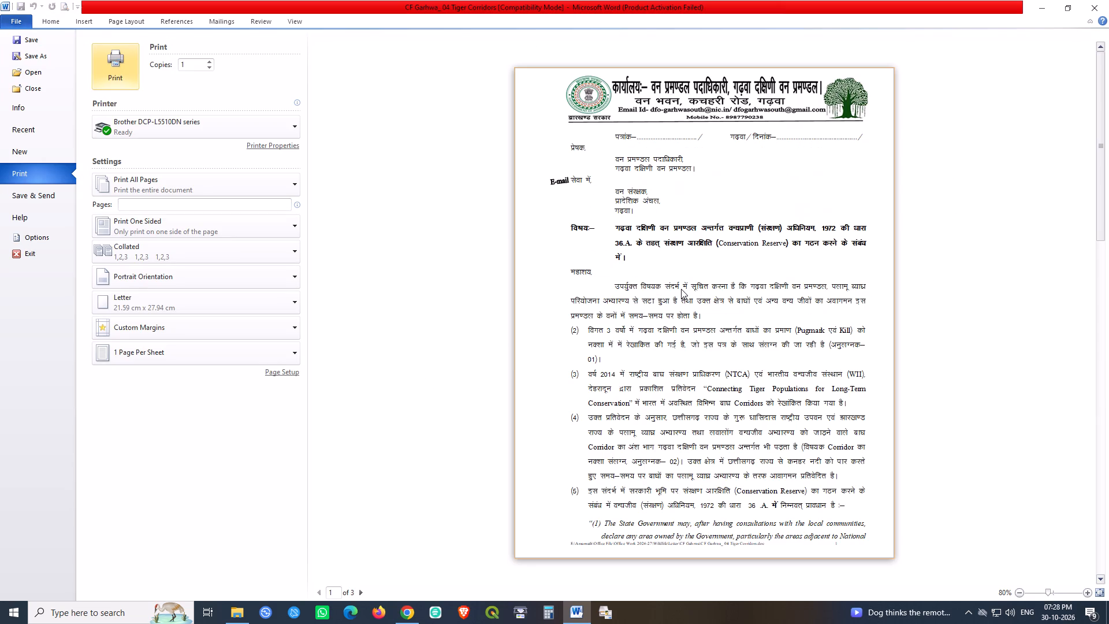
key(Escape)
Set the line spacing to 1.15 for the text from the subject line through the closing request paragraph.
scroll(680, 289, up, 20)
scroll(680, 289, up, 2)
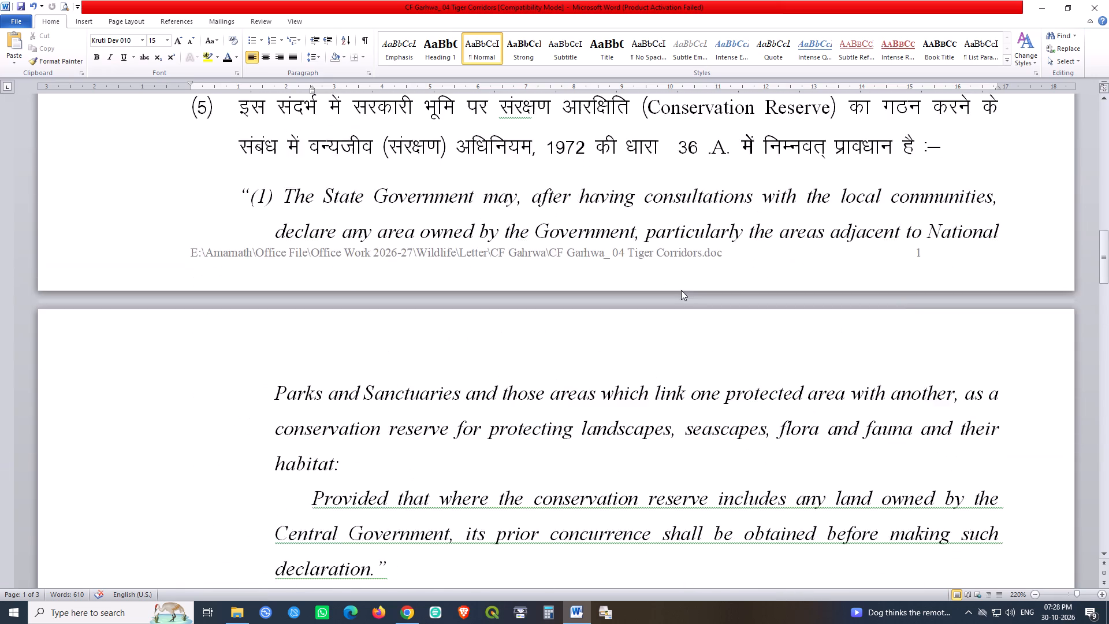
scroll(681, 290, up, 20)
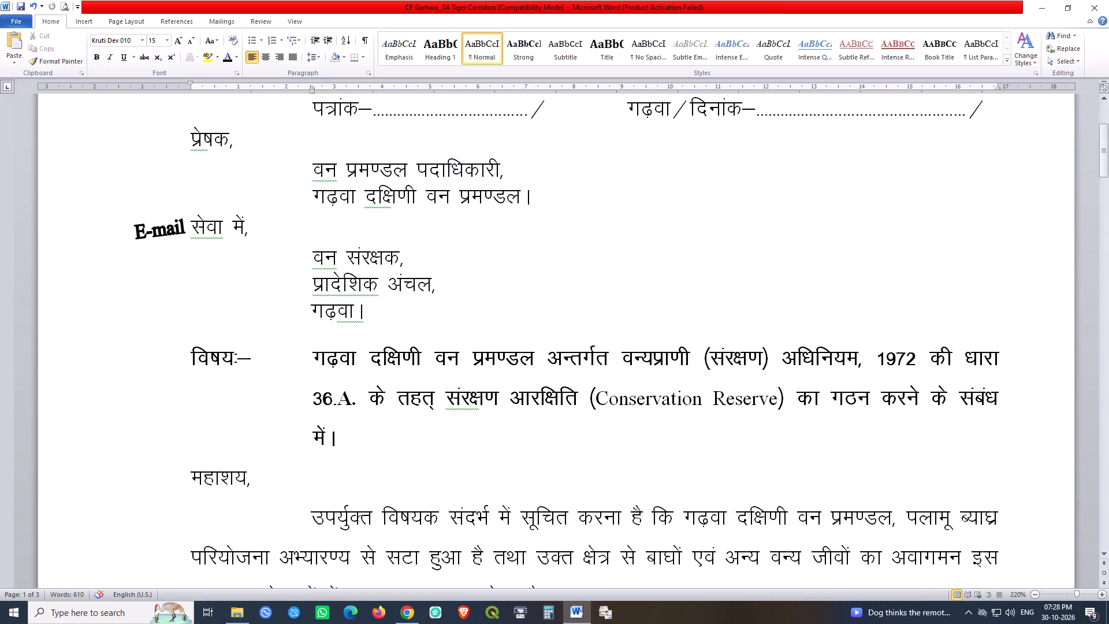
drag(478, 351, 529, 623)
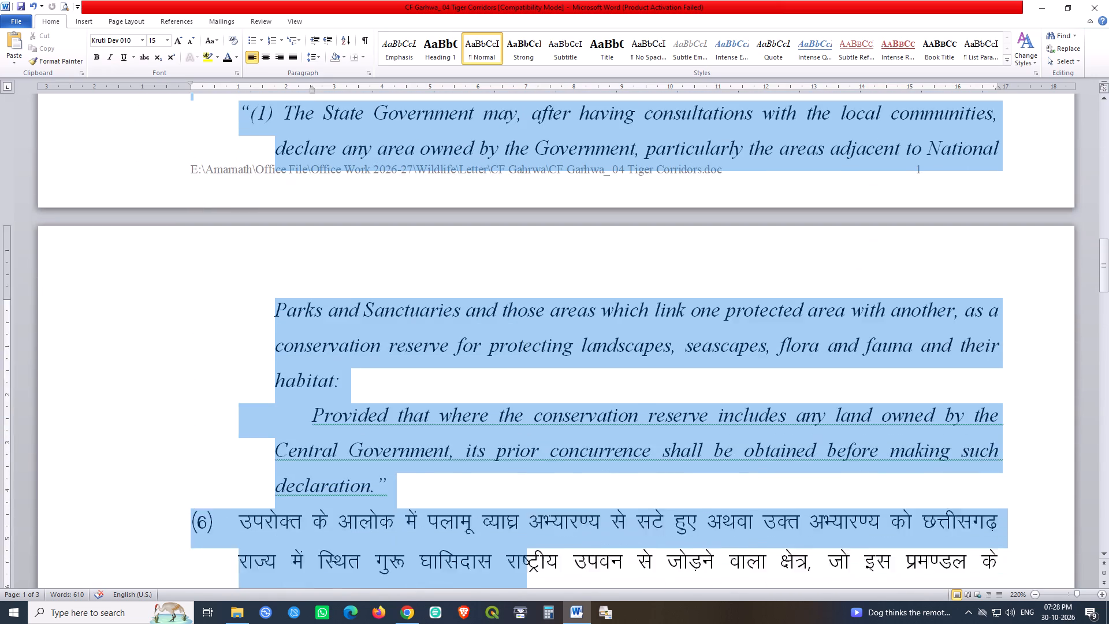
drag(529, 623, 576, 474)
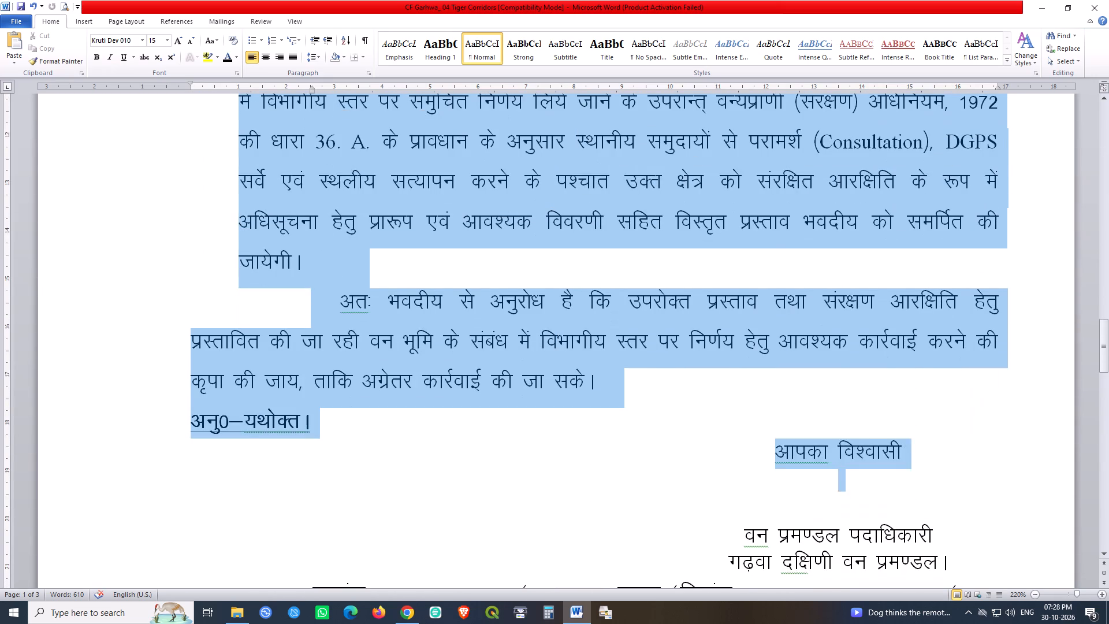
drag(576, 474, 611, 392)
click(318, 57)
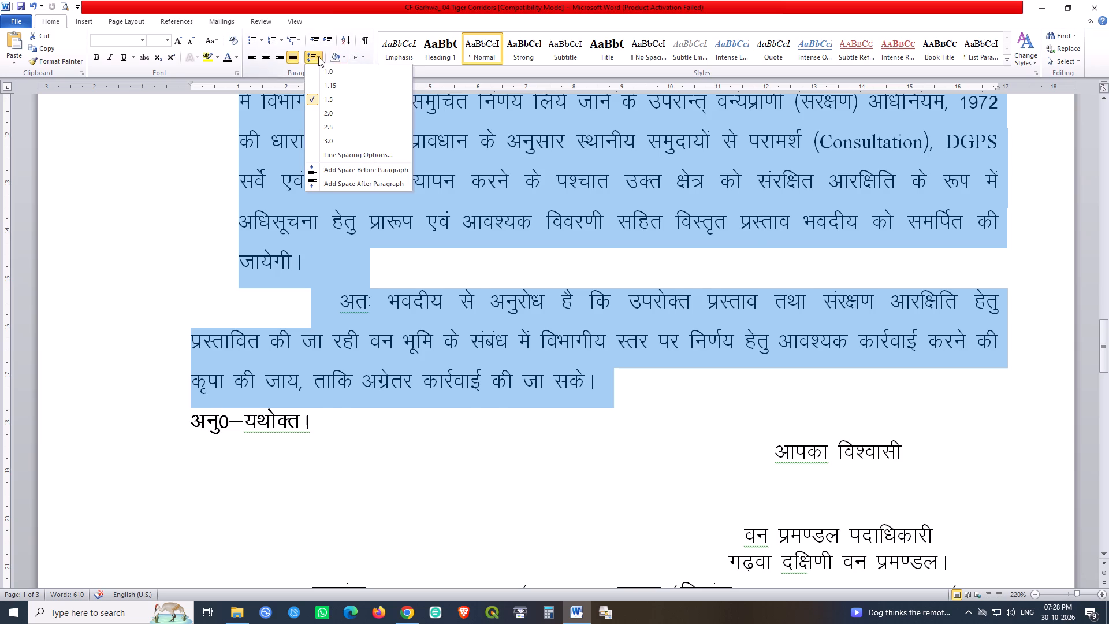
click(318, 83)
Reduce the empty line between paragraphs (6) and (7) to font size 6.
scroll(687, 306, up, 13)
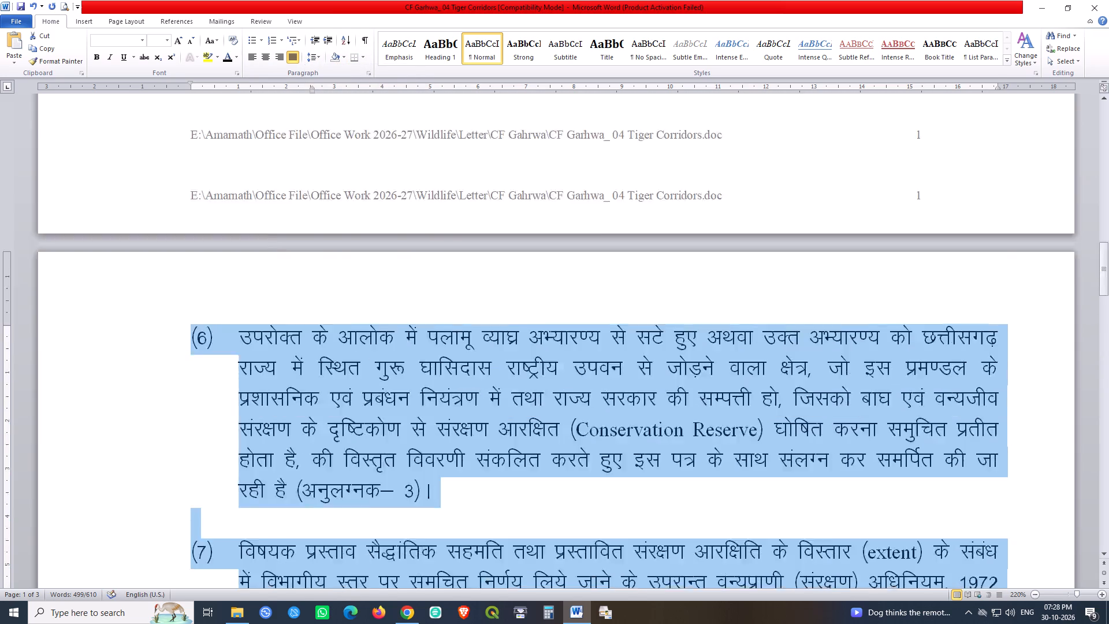
scroll(687, 306, up, 18)
scroll(680, 308, down, 4)
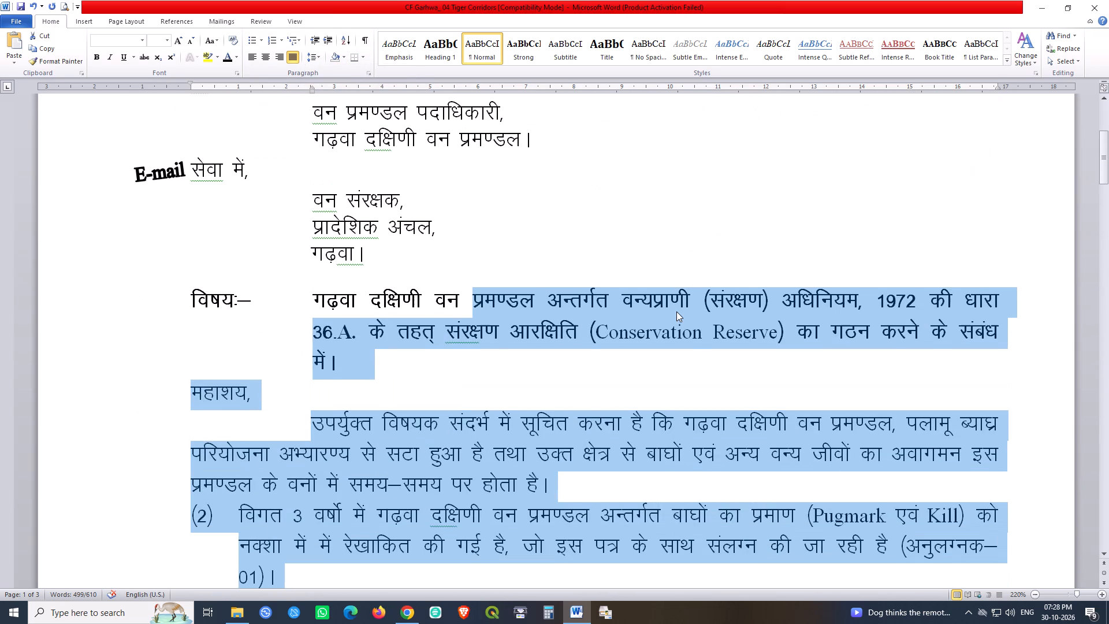
scroll(441, 331, down, 12)
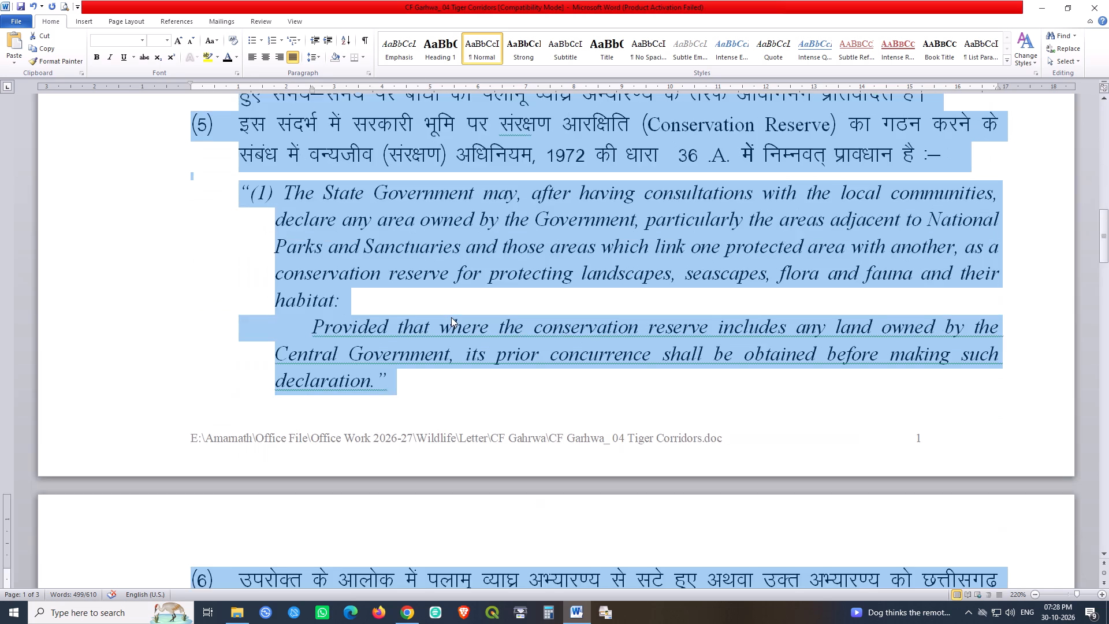
scroll(451, 317, down, 8)
click(314, 294)
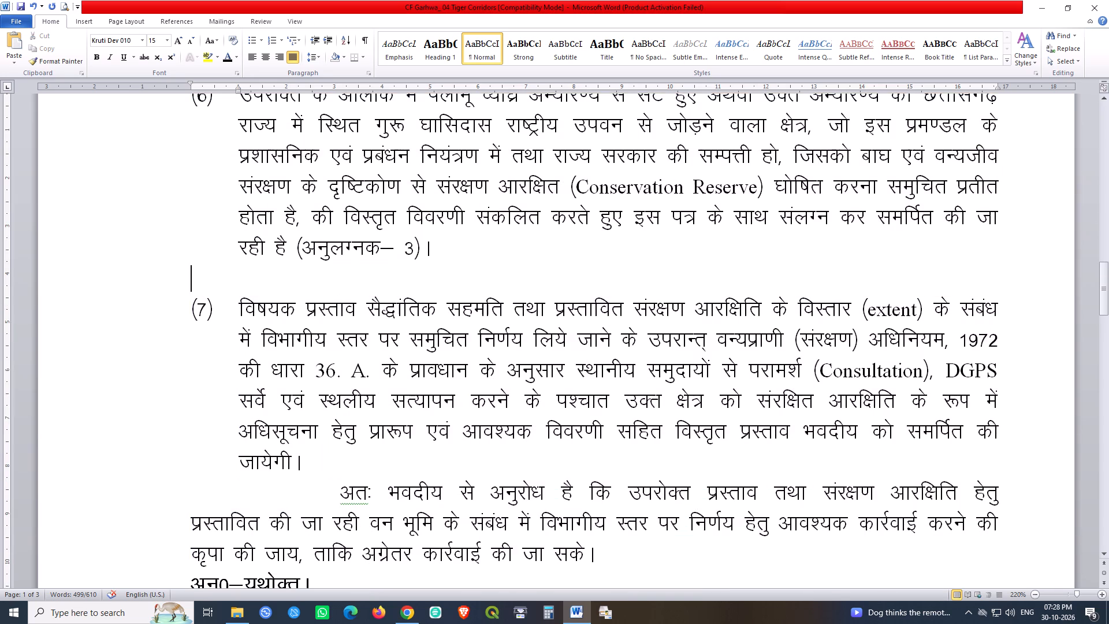
key(shift+Right)
key(ctrl+bracketleft)
key(ctrl+bracketleft)
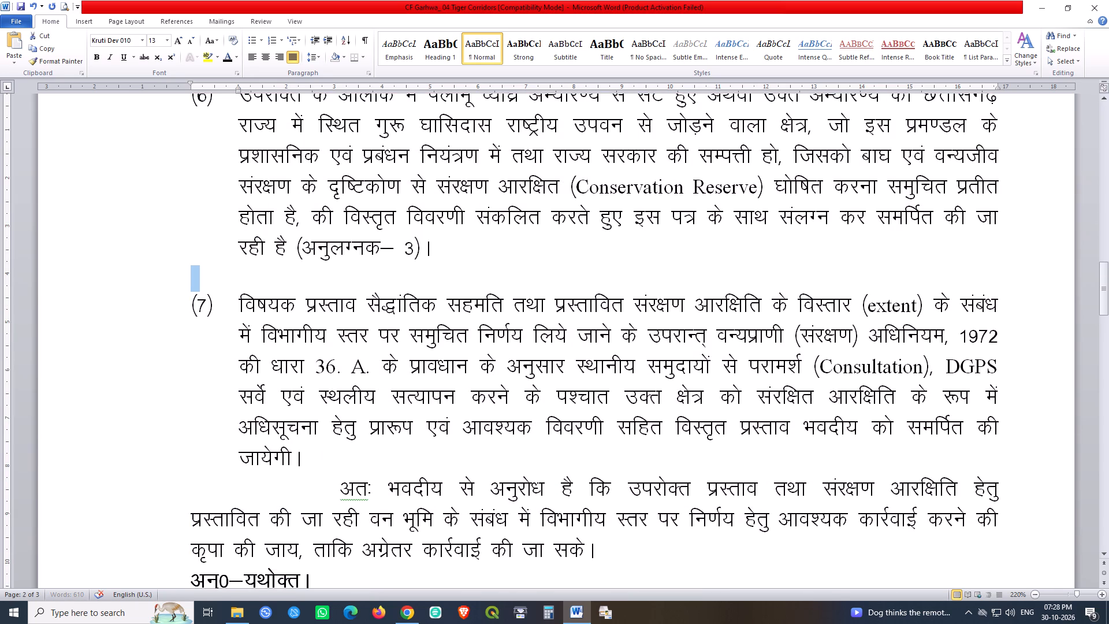
key(ctrl+bracketleft)
key(ctrl+bracketleft)
key(ctrl+bracketleft)
key(ctrl+bracketleft)
key(ctrl+bracketleft)
key(ctrl+bracketleft)
key(ctrl+bracketleft)
Delete the empty lines after the last signature block at the end of the letter, and save.
scroll(397, 288, down, 2)
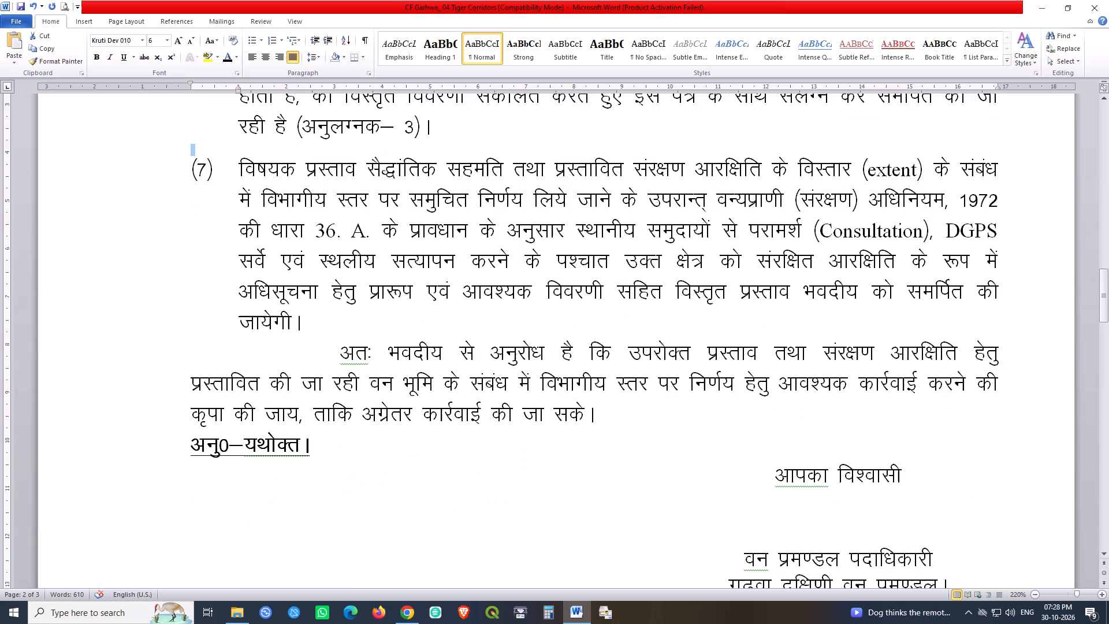
scroll(392, 288, down, 7)
scroll(684, 318, down, 3)
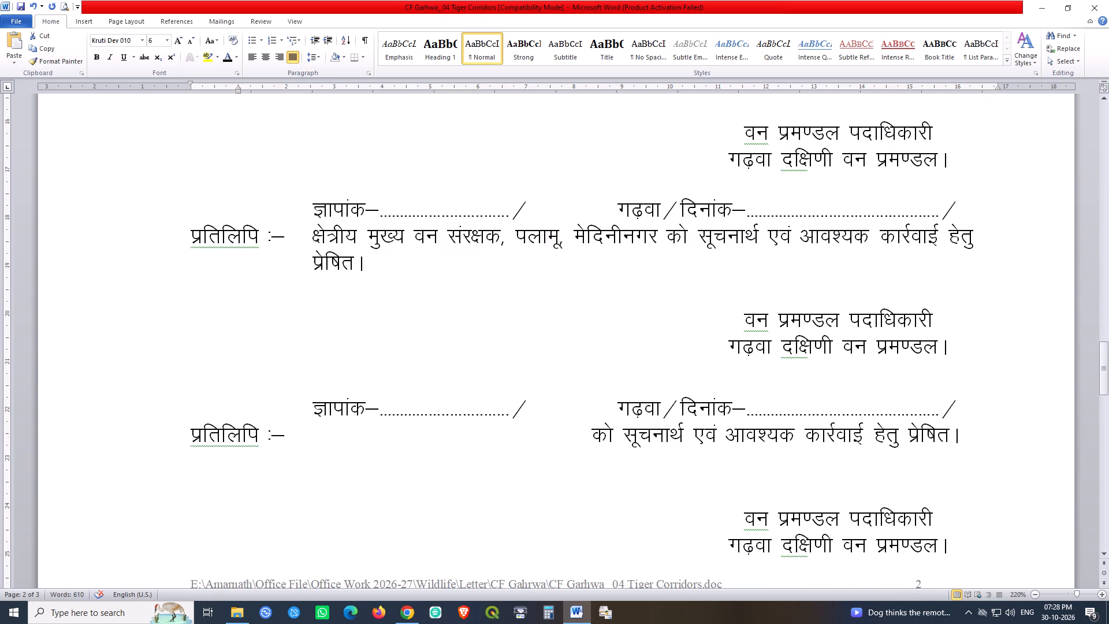
scroll(798, 350, down, 4)
click(974, 310)
key(Delete)
key(Delete)
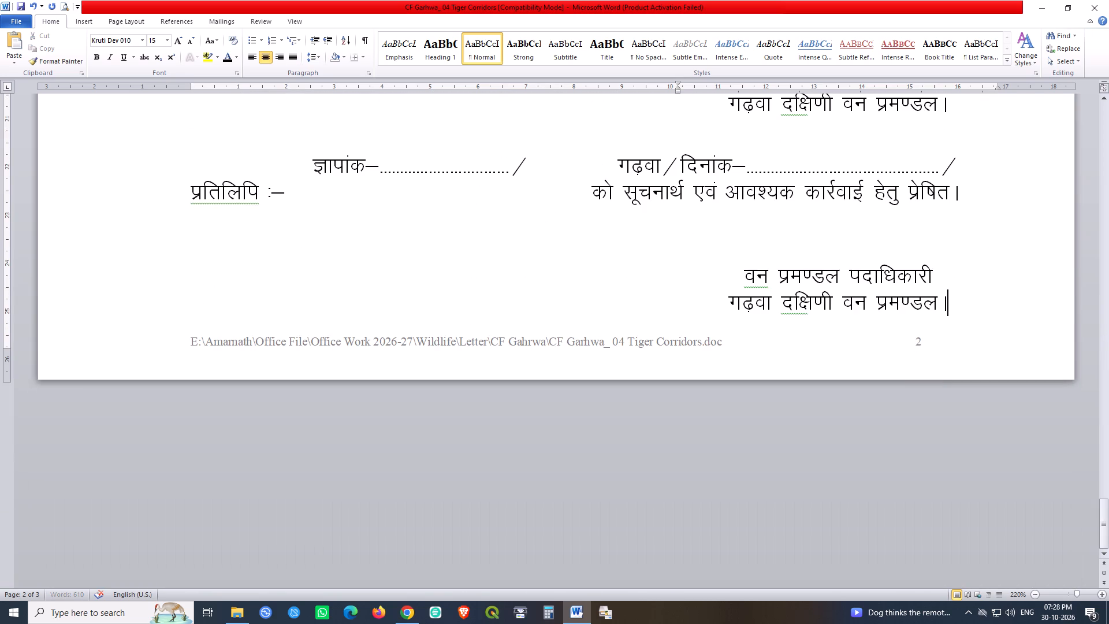
key(ctrl+s)
key(ctrl+s)
Review both pages of the letter in the print preview.
key(ctrl+F2)
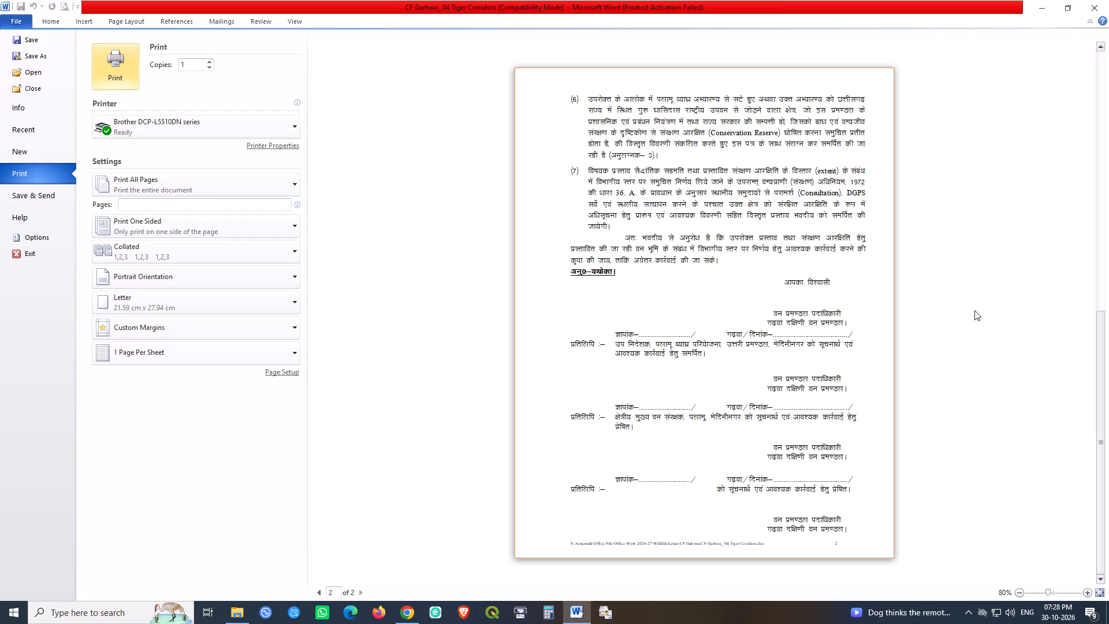
scroll(796, 330, down, 4)
scroll(788, 317, up, 7)
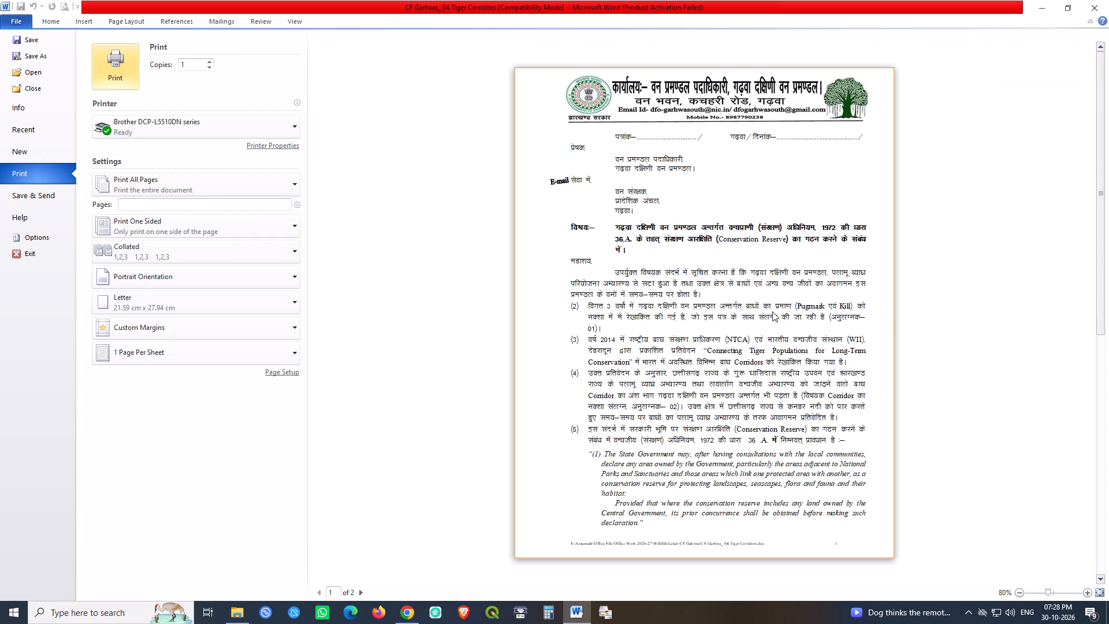
scroll(772, 311, down, 2)
scroll(772, 311, up, 2)
scroll(772, 311, down, 2)
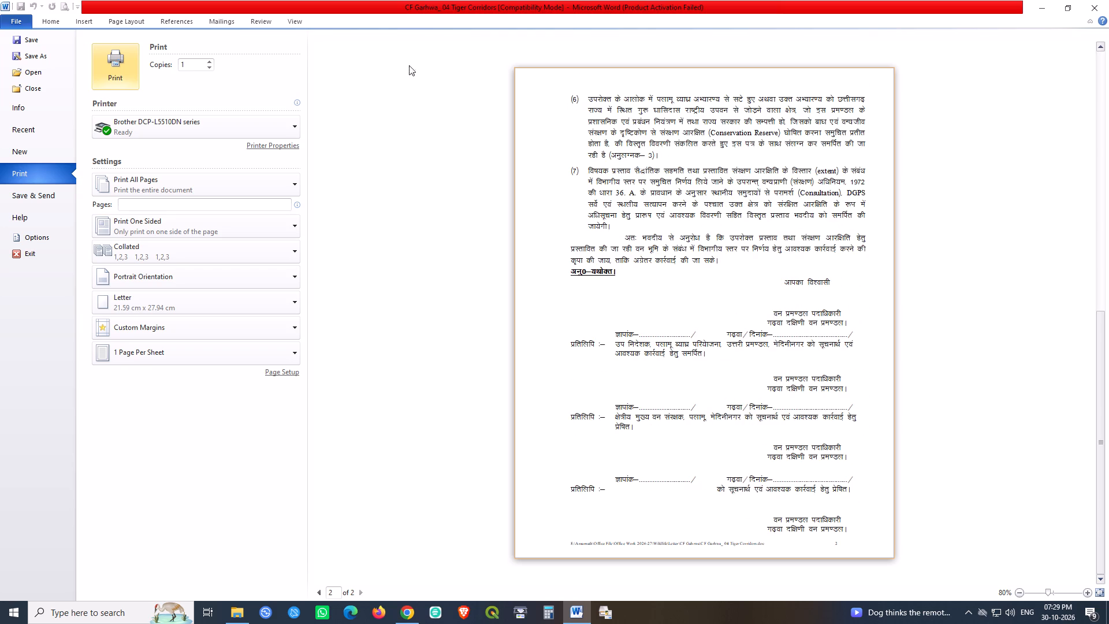
Set the Brother DCP-L5510DN printer to 2-sided and print the letter.
click(288, 142)
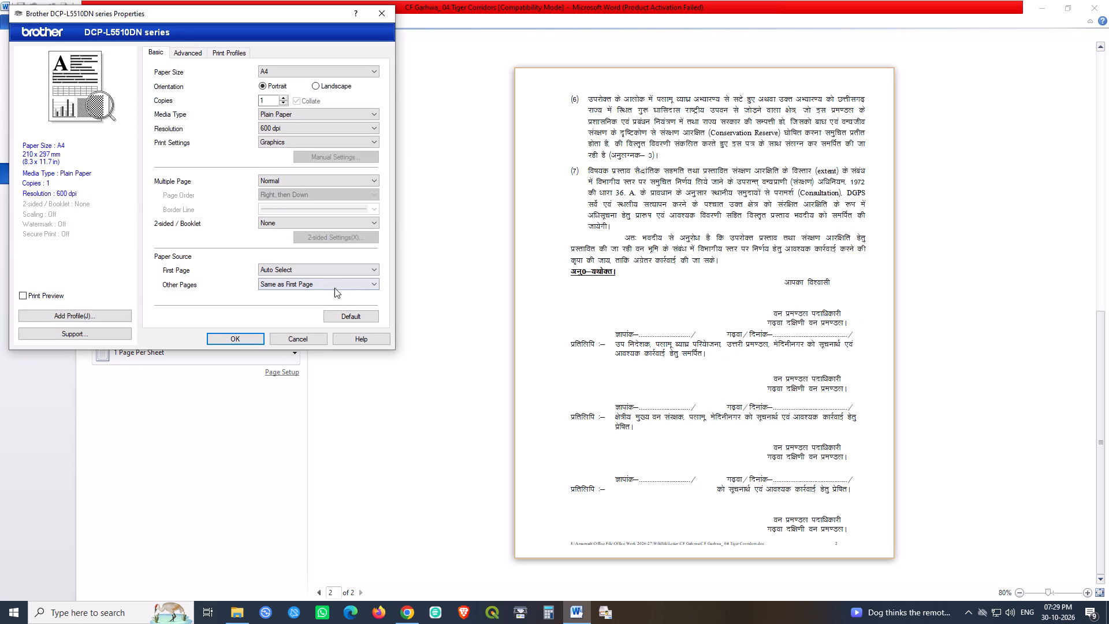
click(265, 224)
click(280, 240)
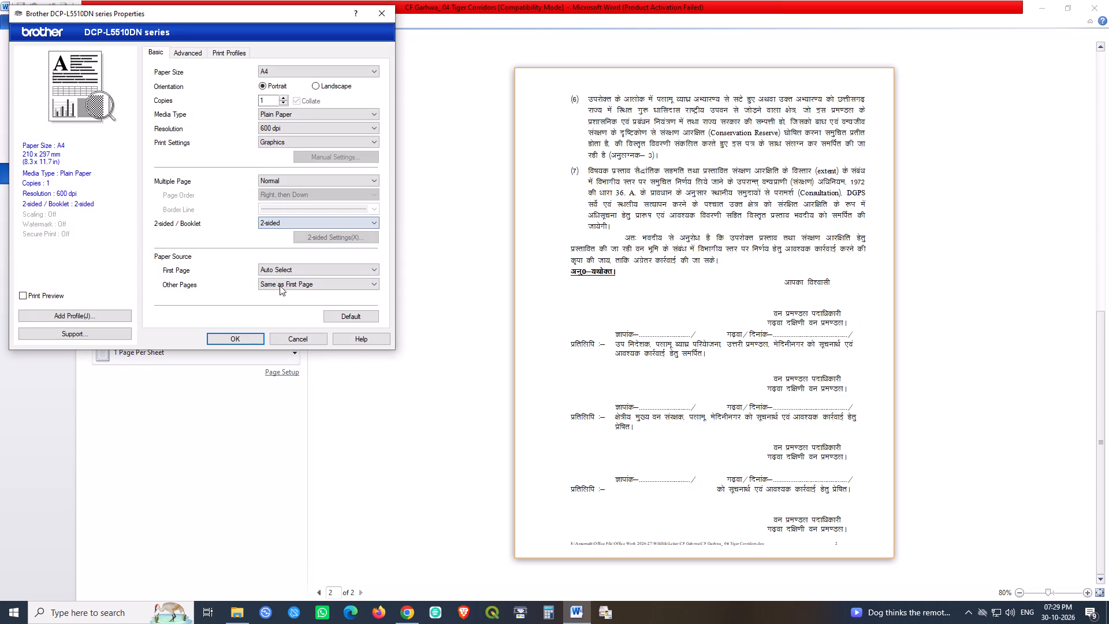
click(243, 335)
click(118, 80)
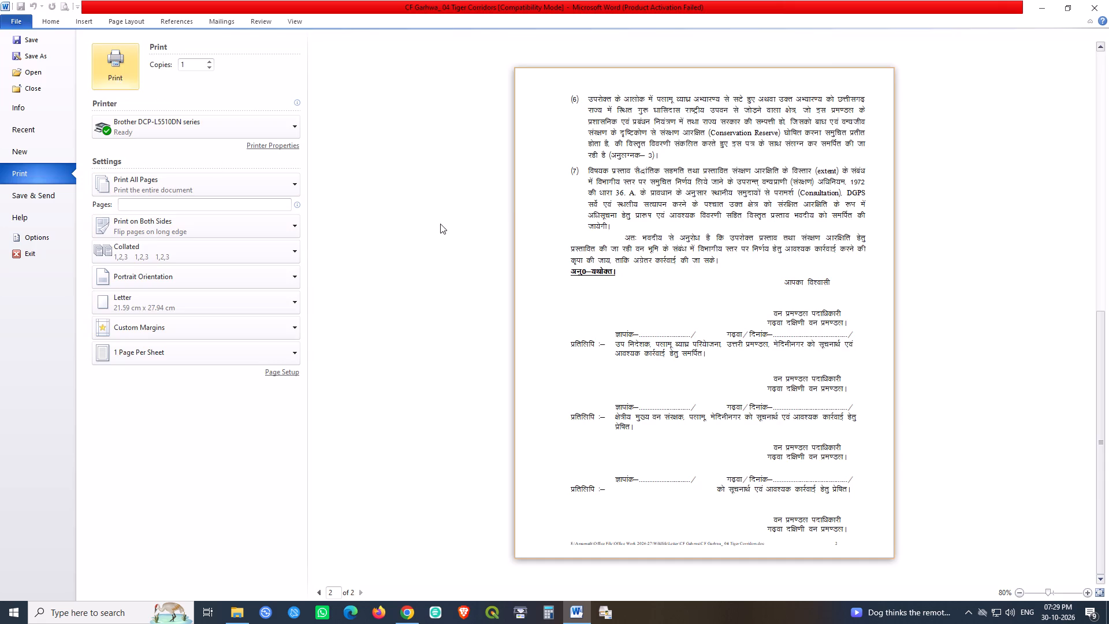
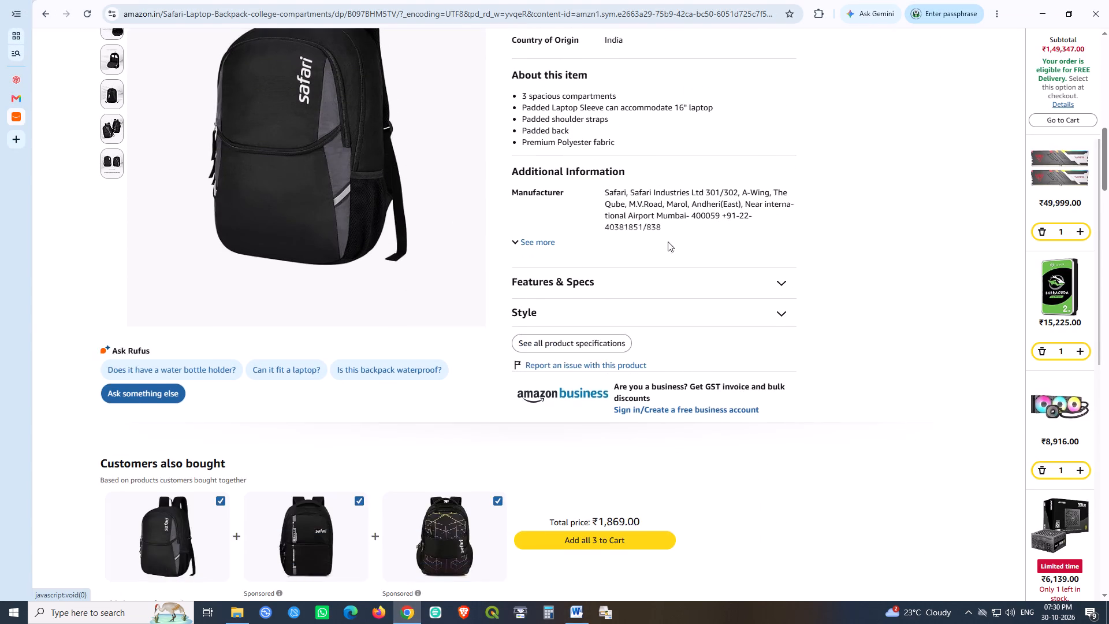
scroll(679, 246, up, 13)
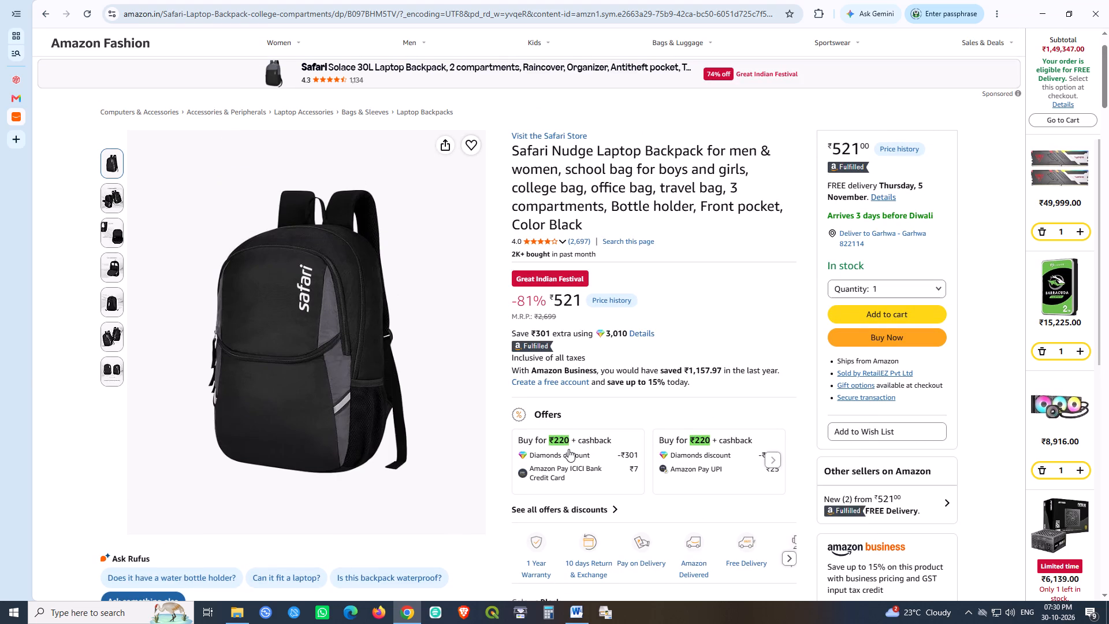
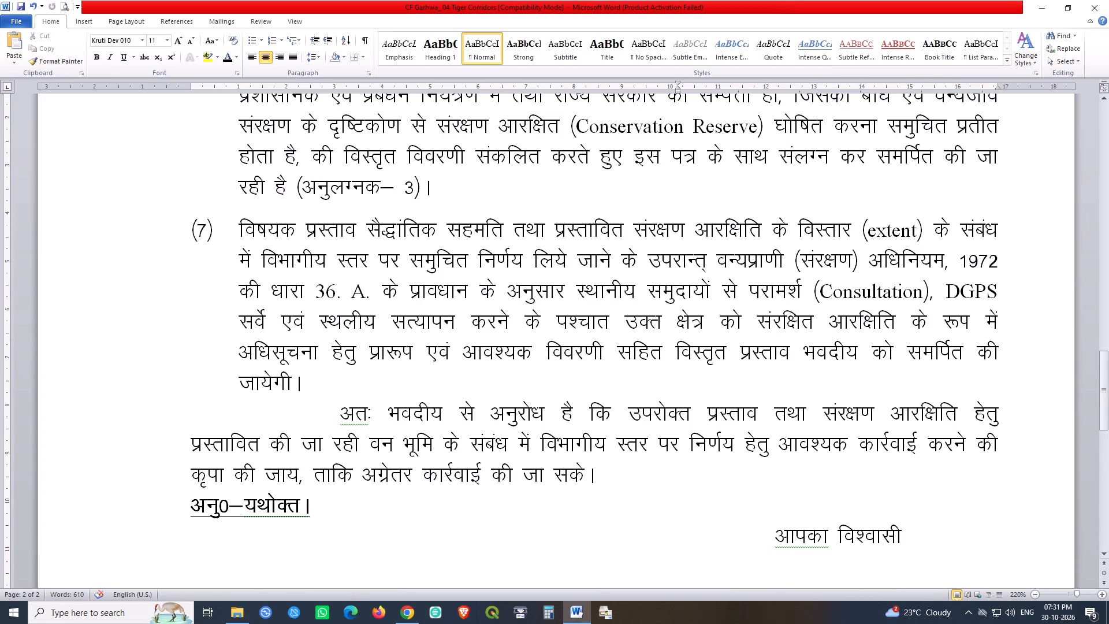
Save the CF Garhwa_ 04 Tiger Corridors letter.
triple_click(22, 3)
triple_click(22, 3)
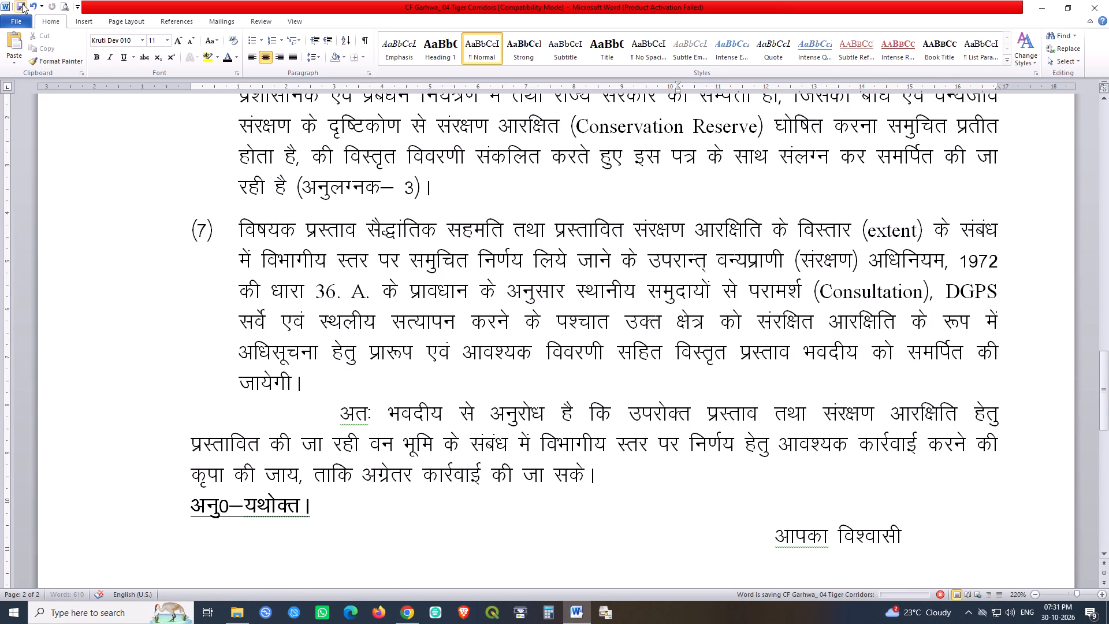
double_click(22, 3)
Show the hidden notification-area icons.
click(966, 616)
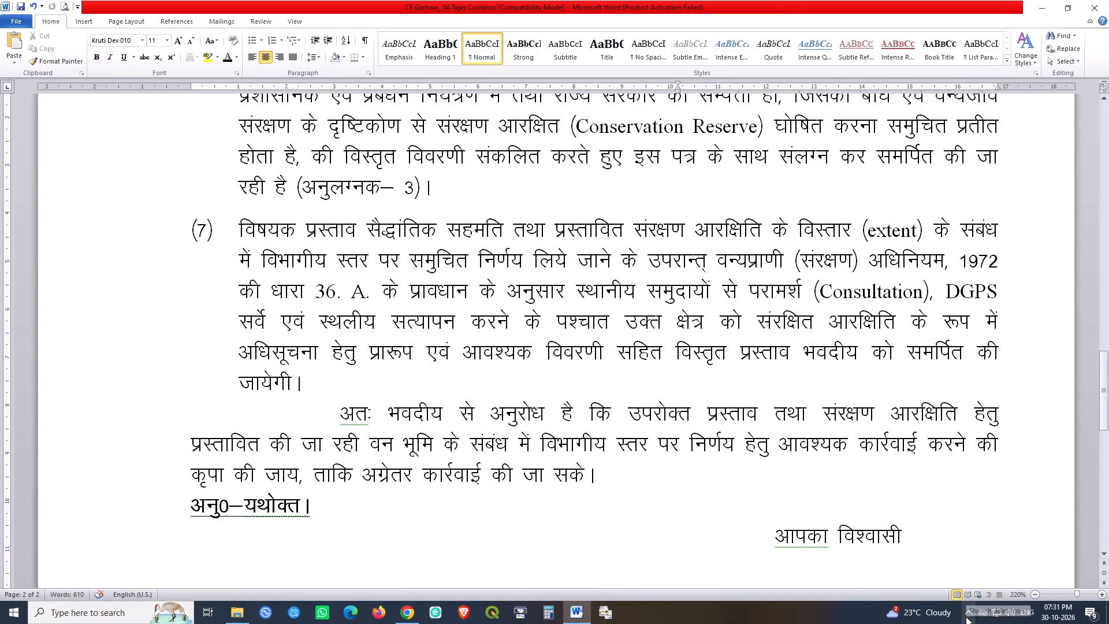
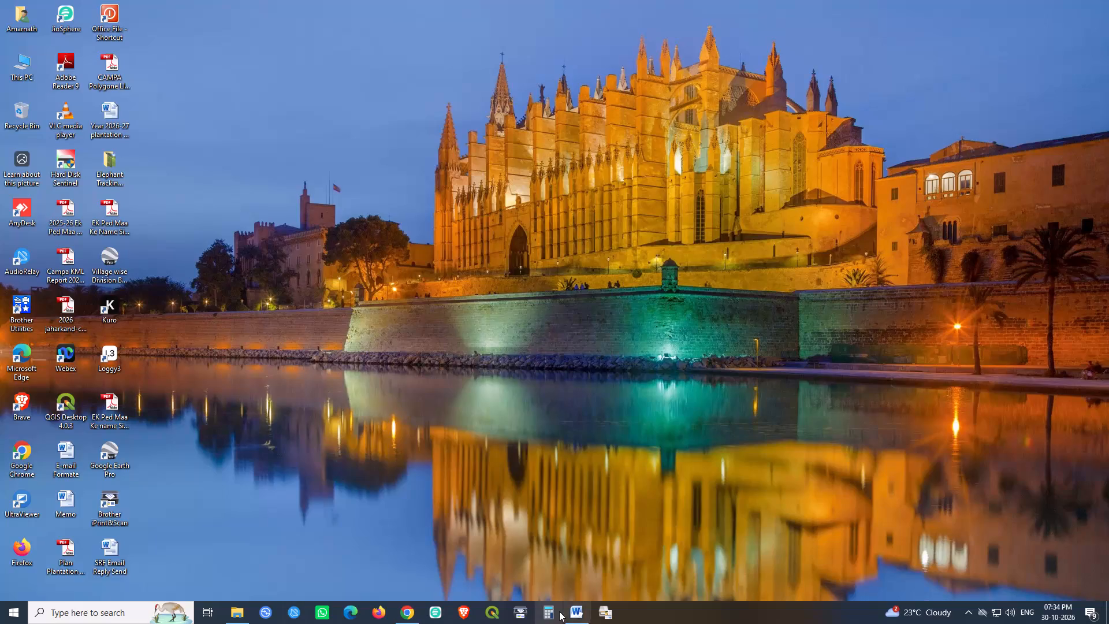
Return to the CF Garhwa_04 Tiger Corridors letter in Word and save the document.
click(578, 615)
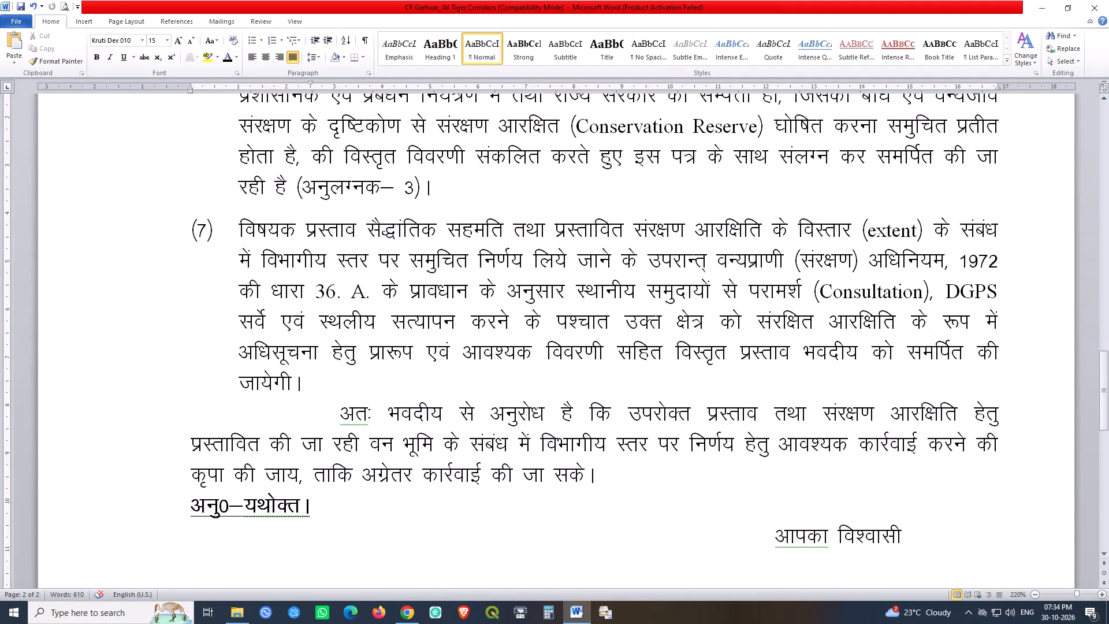
triple_click(22, 6)
click(22, 6)
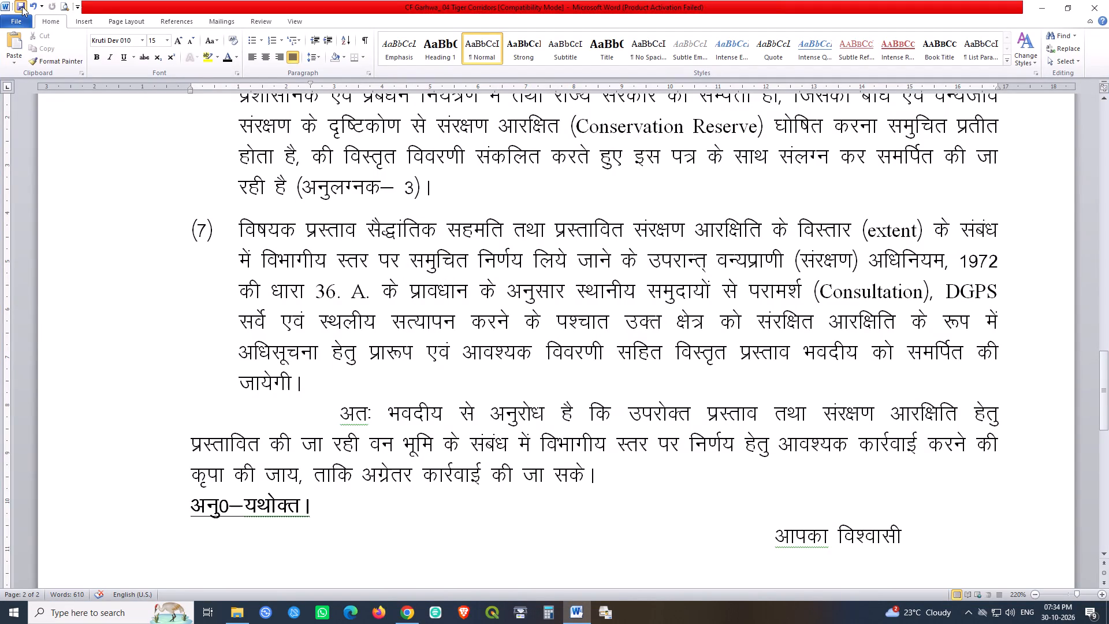
triple_click(22, 6)
double_click(22, 6)
triple_click(22, 6)
click(22, 6)
triple_click(21, 4)
triple_click(21, 4)
click(21, 4)
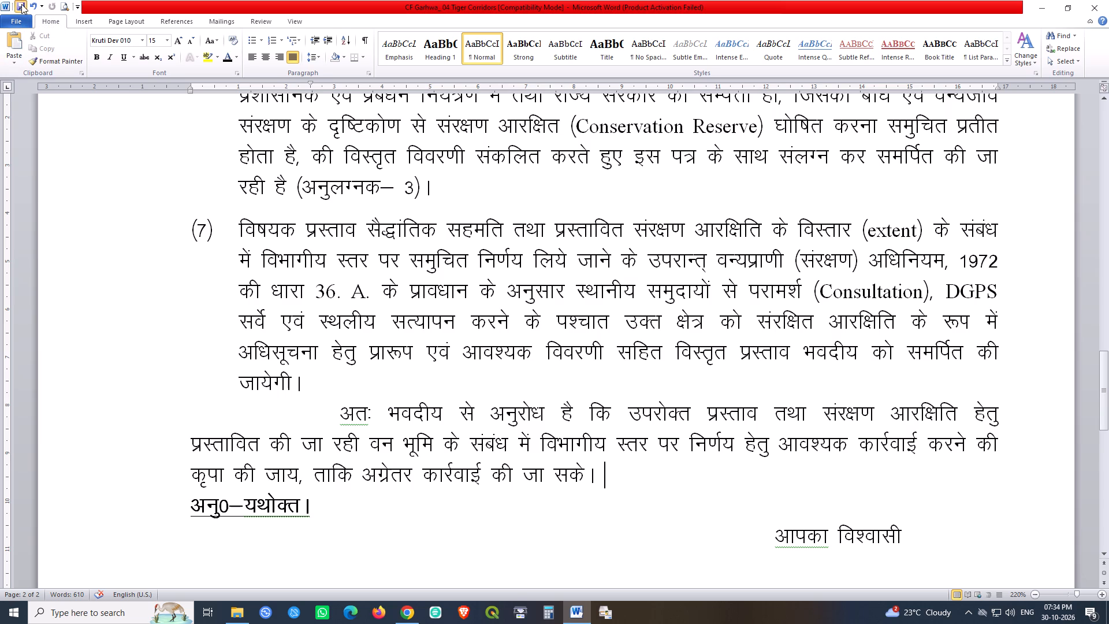
click(614, 480)
click(598, 478)
triple_click(20, 5)
click(20, 5)
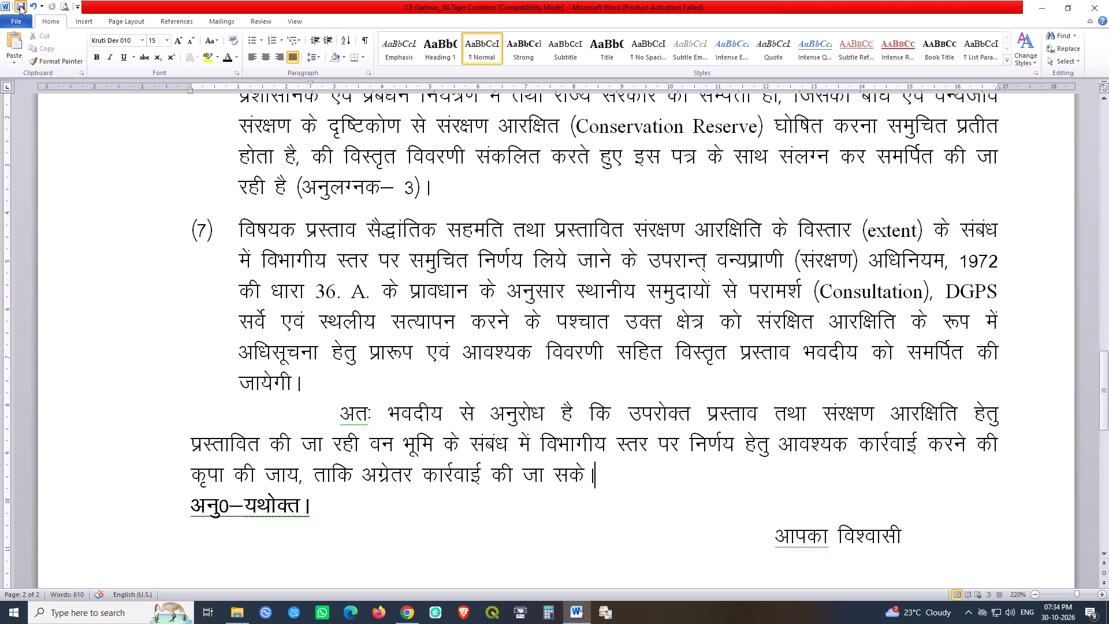
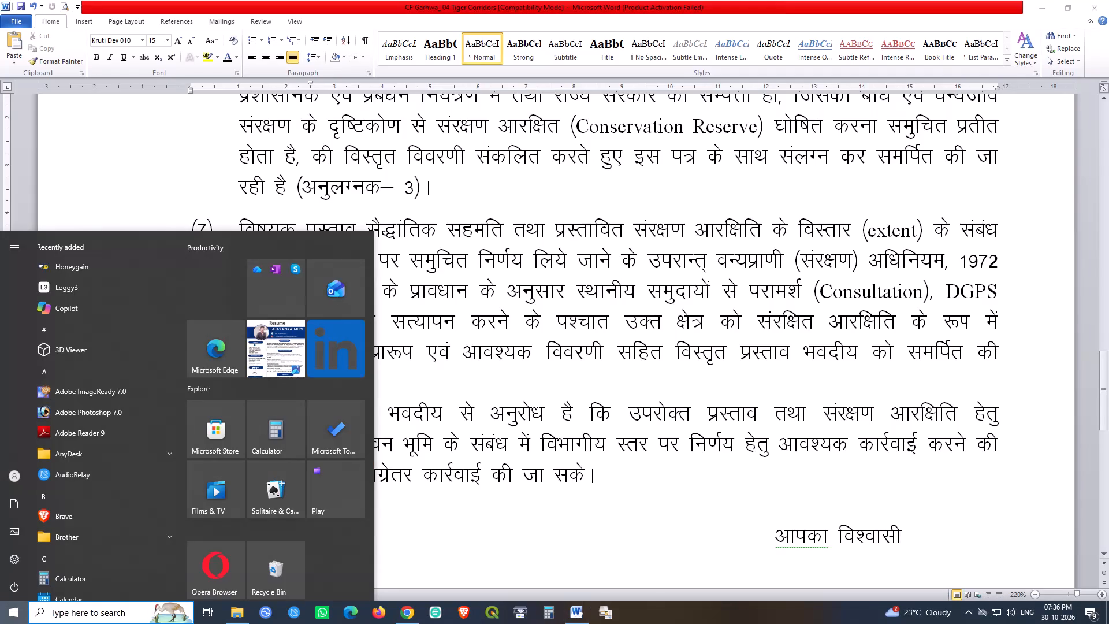
Open Calculator and add up 13622, 15820, 5355, 10000 and 3551.
key(c)
key(Return)
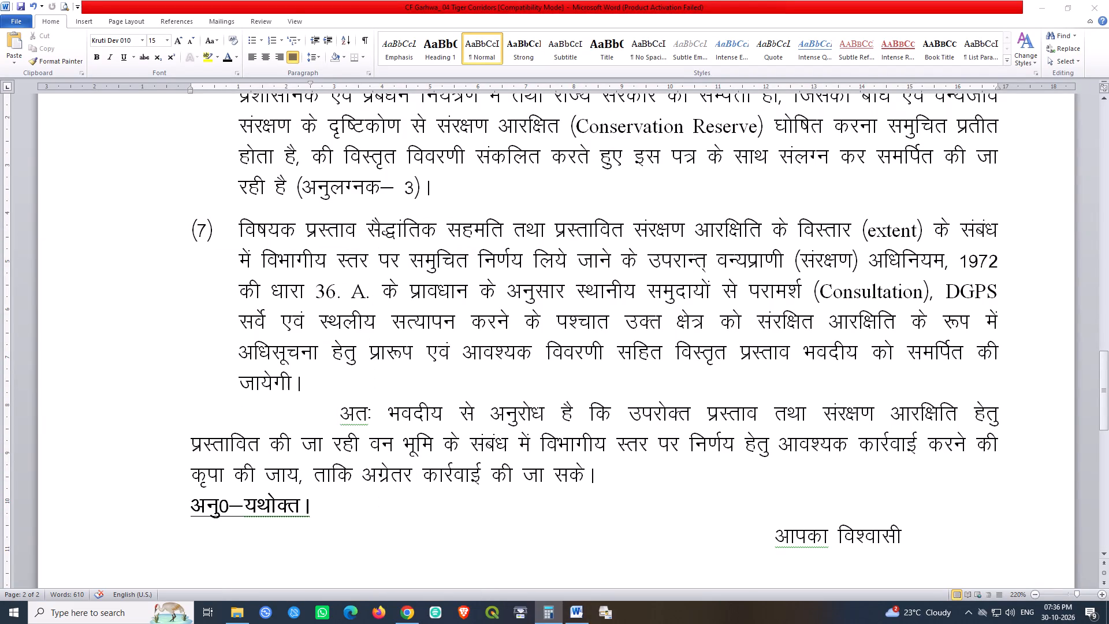
text(13622)
key(plus)
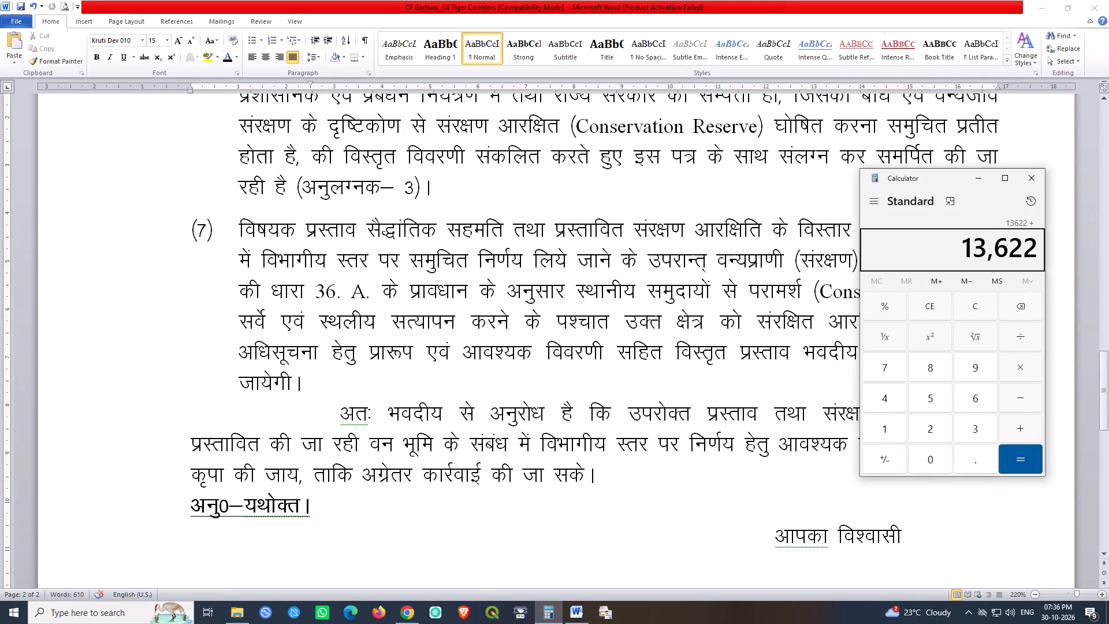
text(15820+)
text(53)
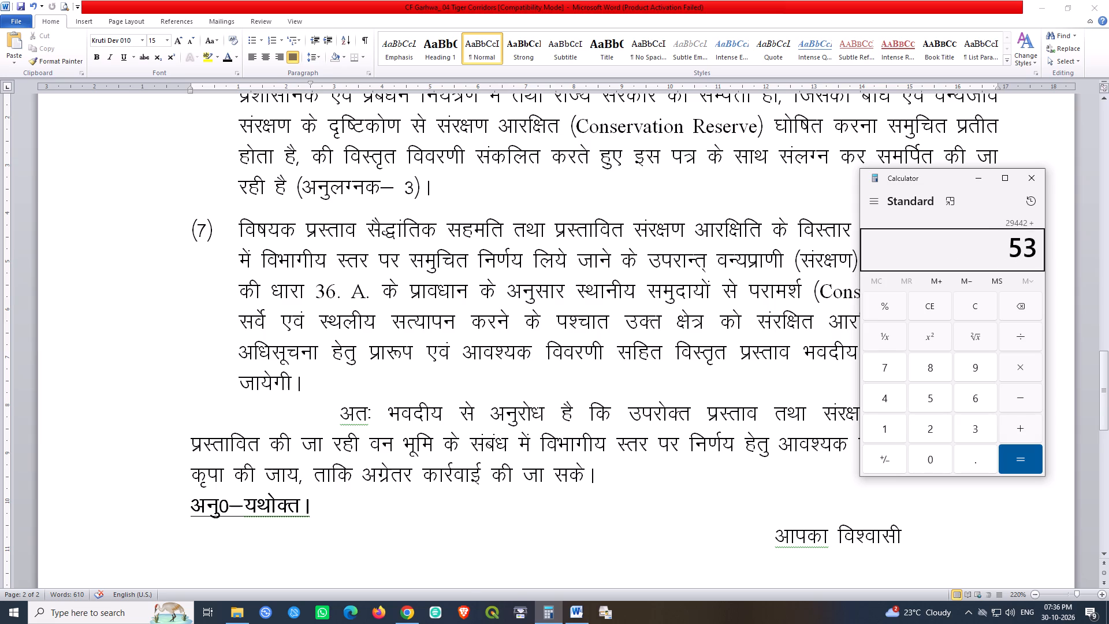
text(55)
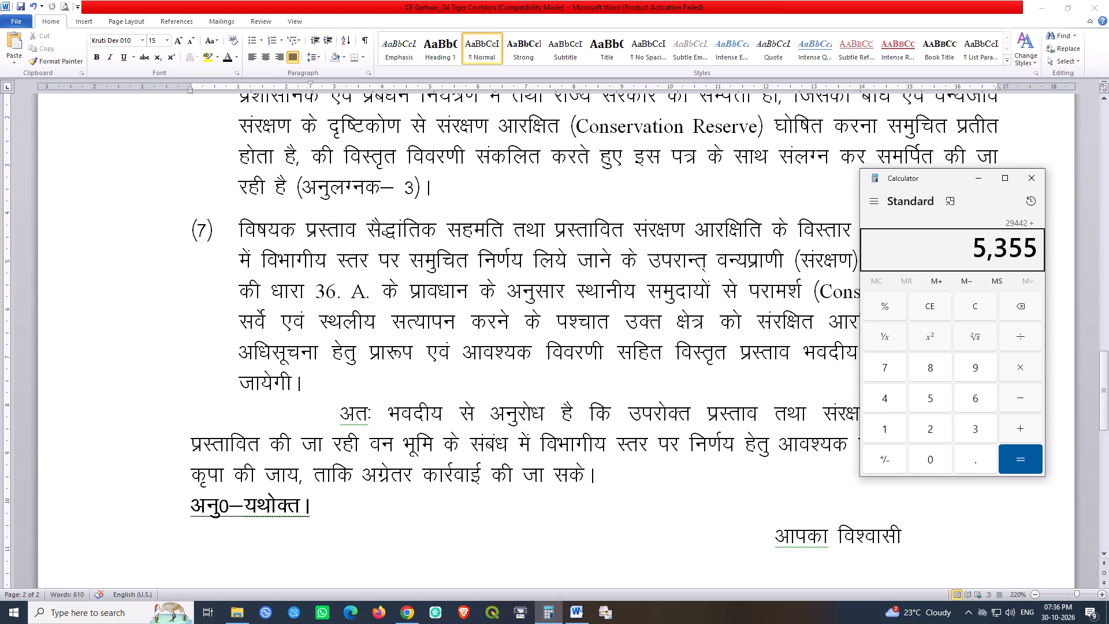
key(plus)
text(10000)
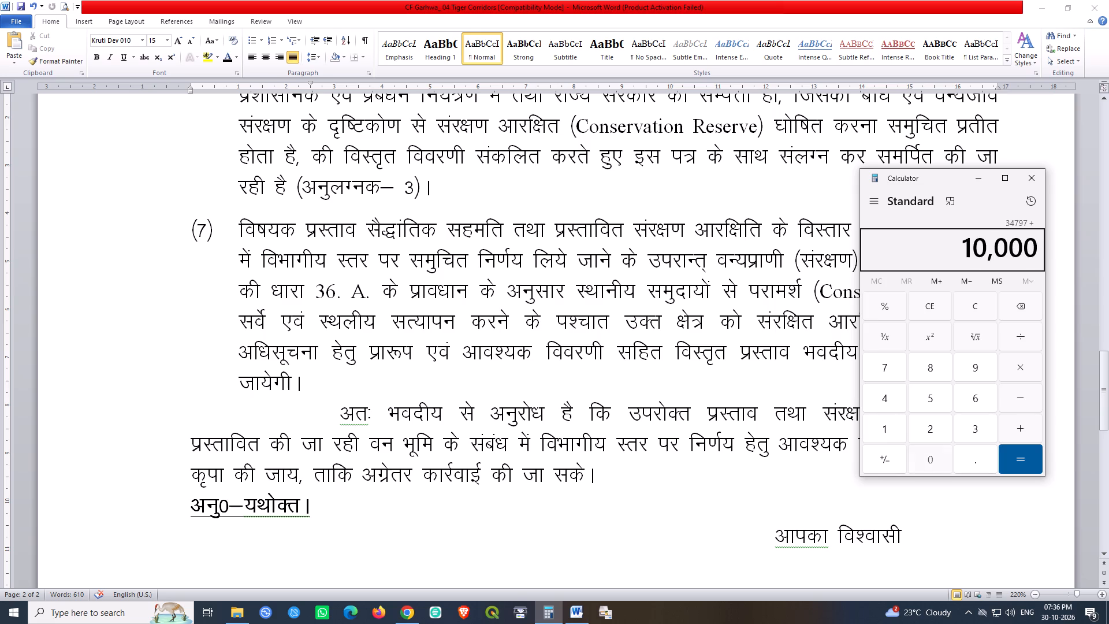
key(plus)
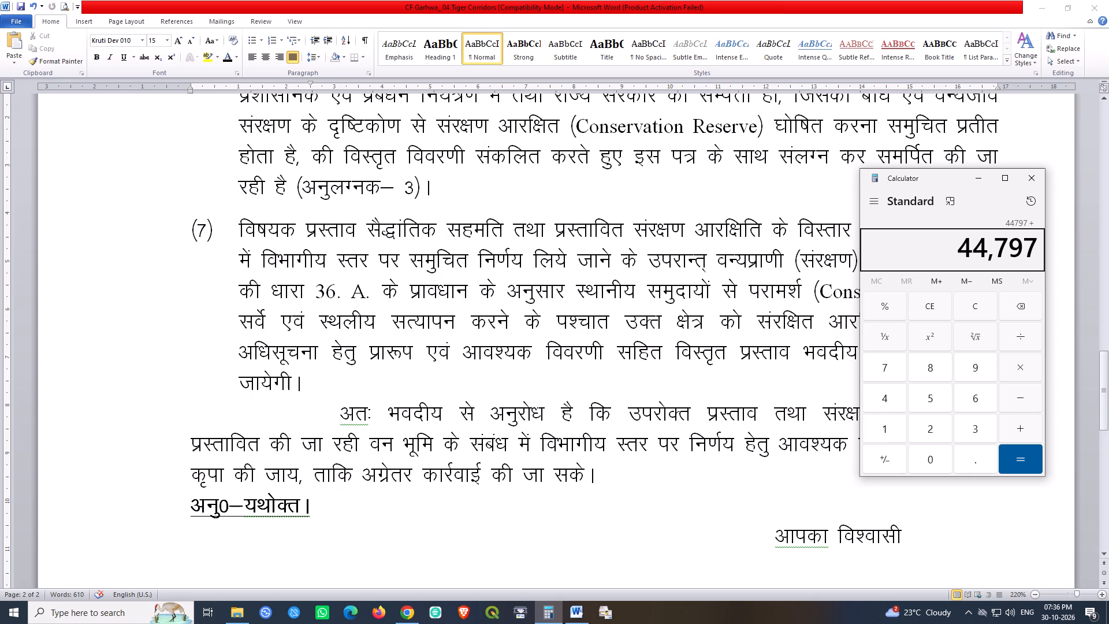
text(3551)
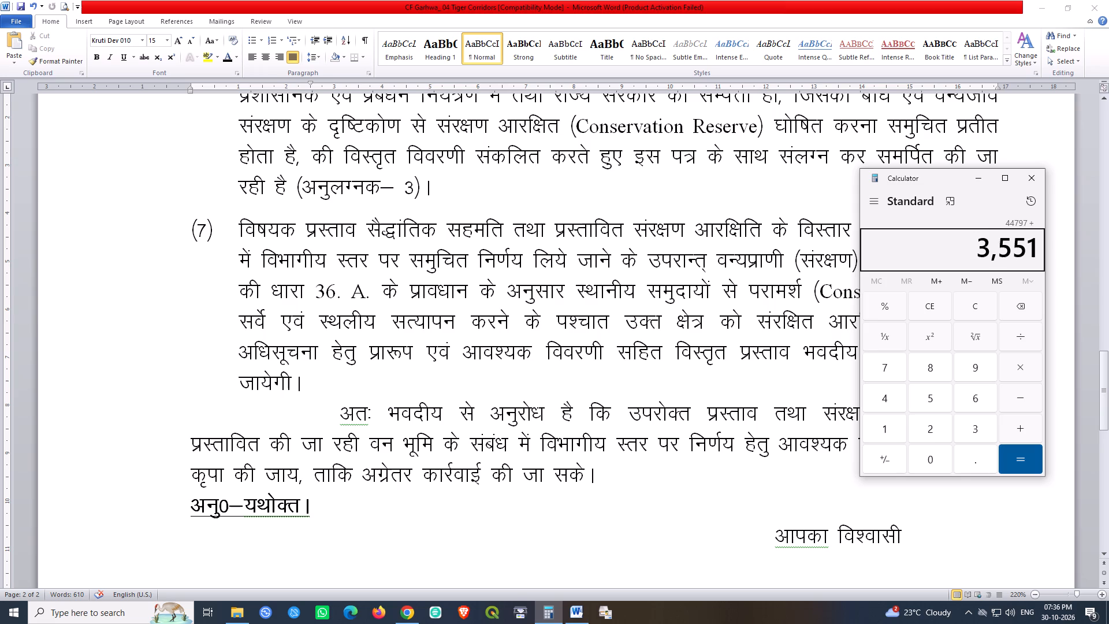
key(plus)
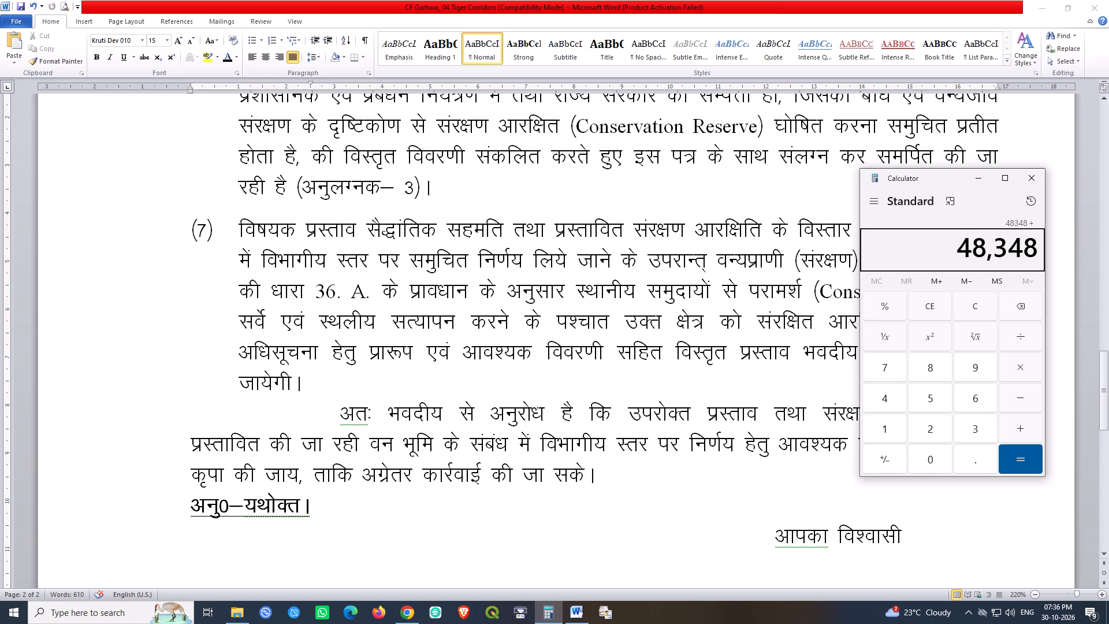
Subtract 13500 from the running total and compute the result.
key(minus)
text(13500)
key(Return)
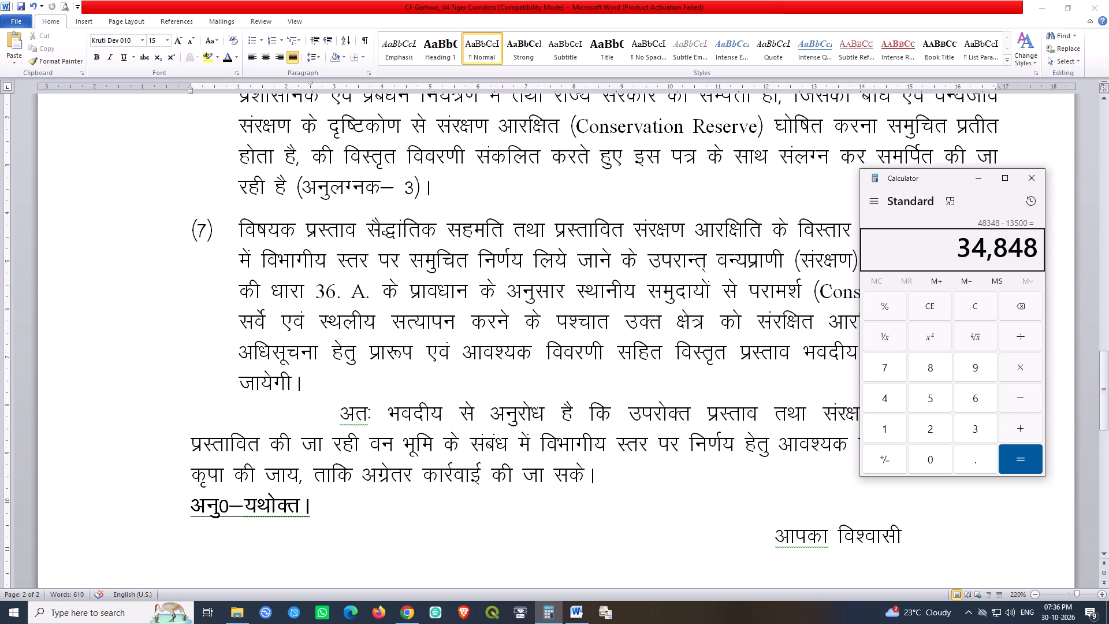
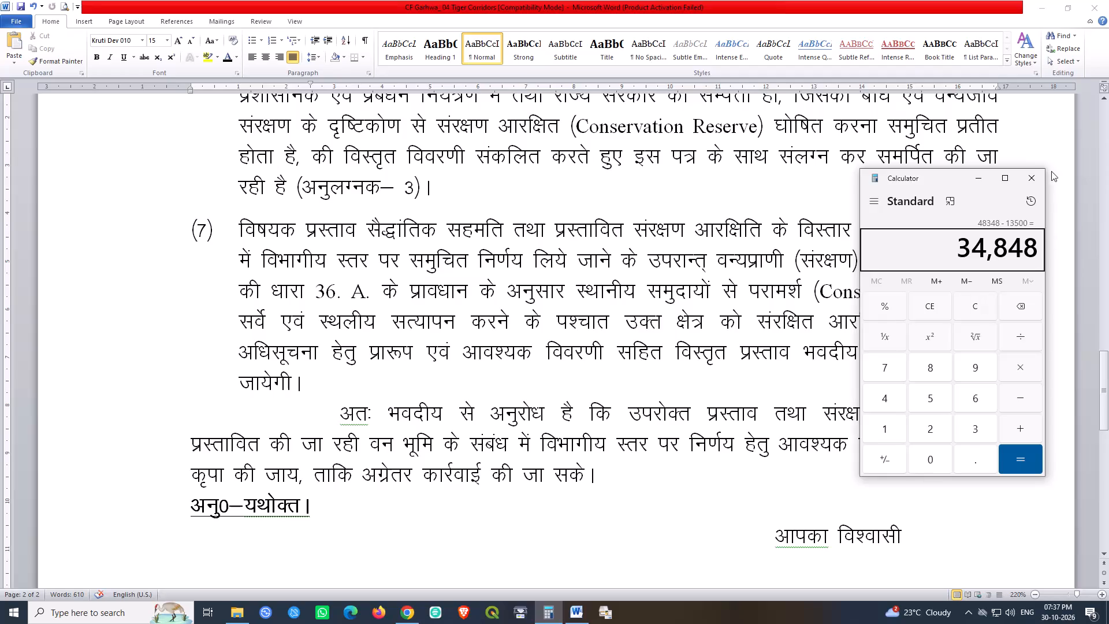
Close Calculator, return to the Word letter with the cursor at the end of point (6), and save it.
click(1030, 181)
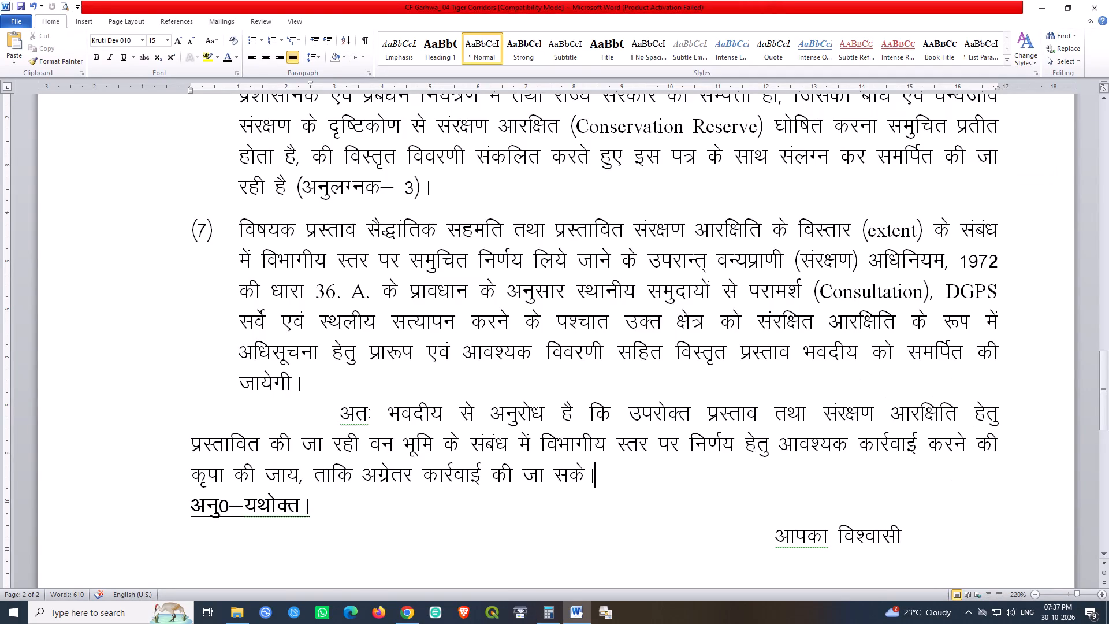
click(441, 192)
key(ctrl+s)
key(ctrl+s)
key(ctrl+s)
key(ctrl+s)
key(ctrl+s)
key(ctrl+s)
key(ctrl+s)
key(ctrl+s)
key(ctrl+s)
key(ctrl+s)
key(ctrl+s)
key(ctrl+s)
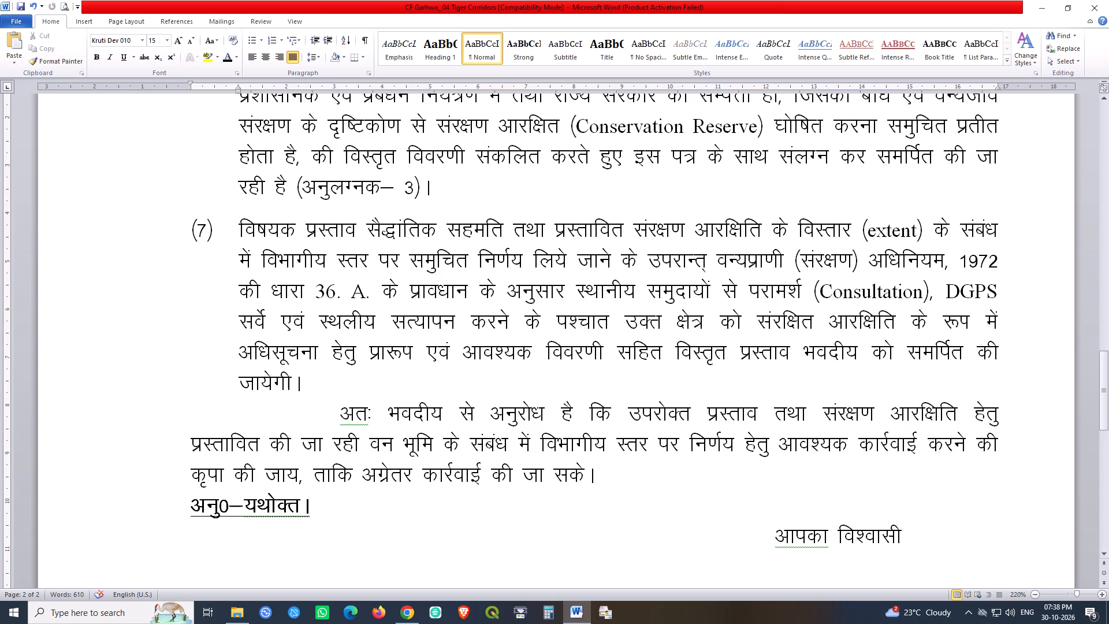
key(ctrl+s)
key(ctrl+s)
key(ctrl+s)
key(ctrl+s)
key(ctrl+s)
key(ctrl+s)
Add a new paragraph numbered (7) after point (6), tabbed to the text indent, and save the letter.
scroll(624, 249, up, 2)
scroll(723, 243, up, 2)
scroll(899, 296, up, 1)
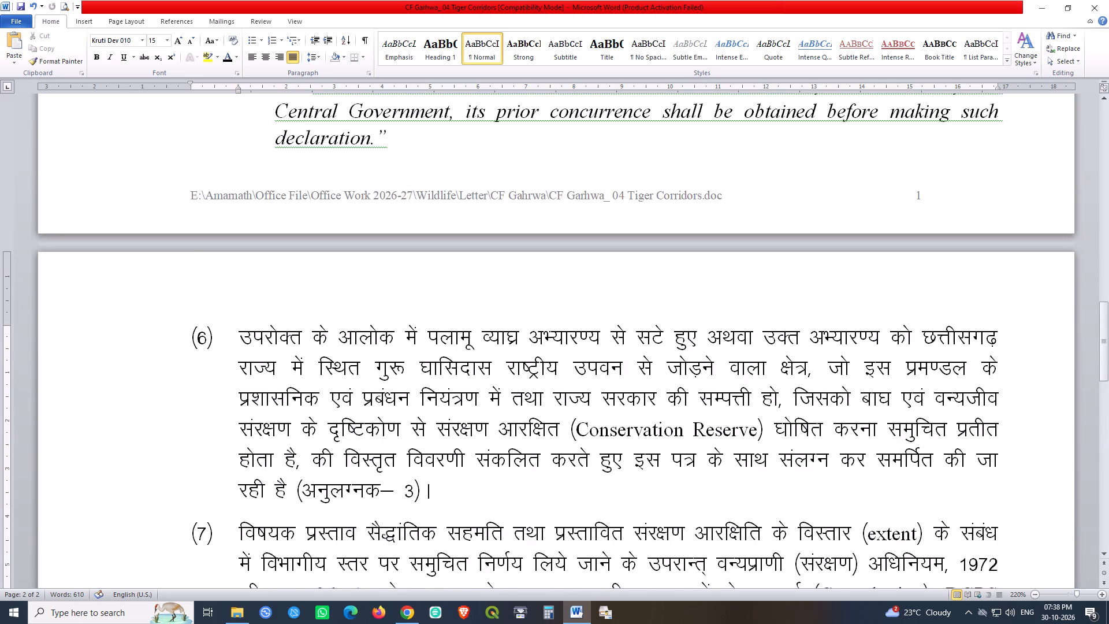
scroll(899, 296, up, 9)
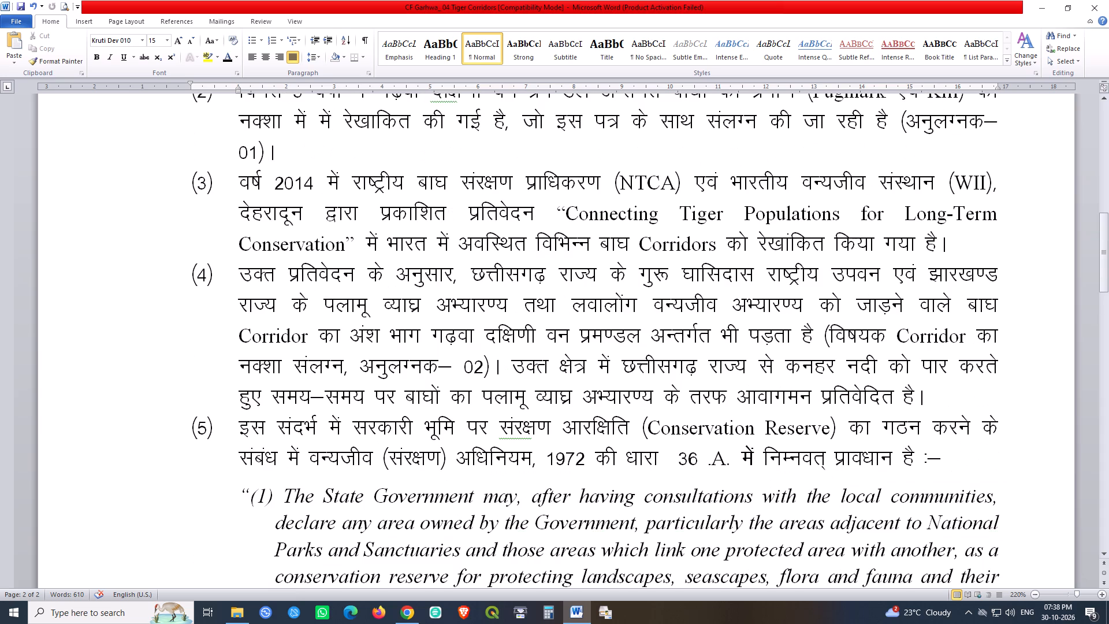
scroll(1017, 299, down, 7)
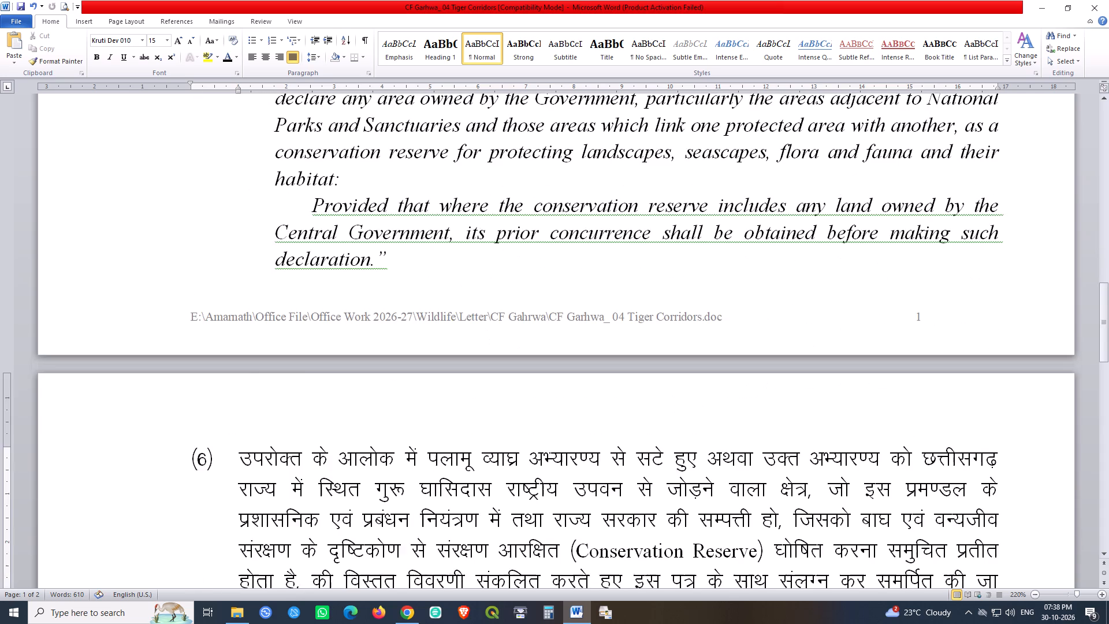
scroll(1017, 299, down, 2)
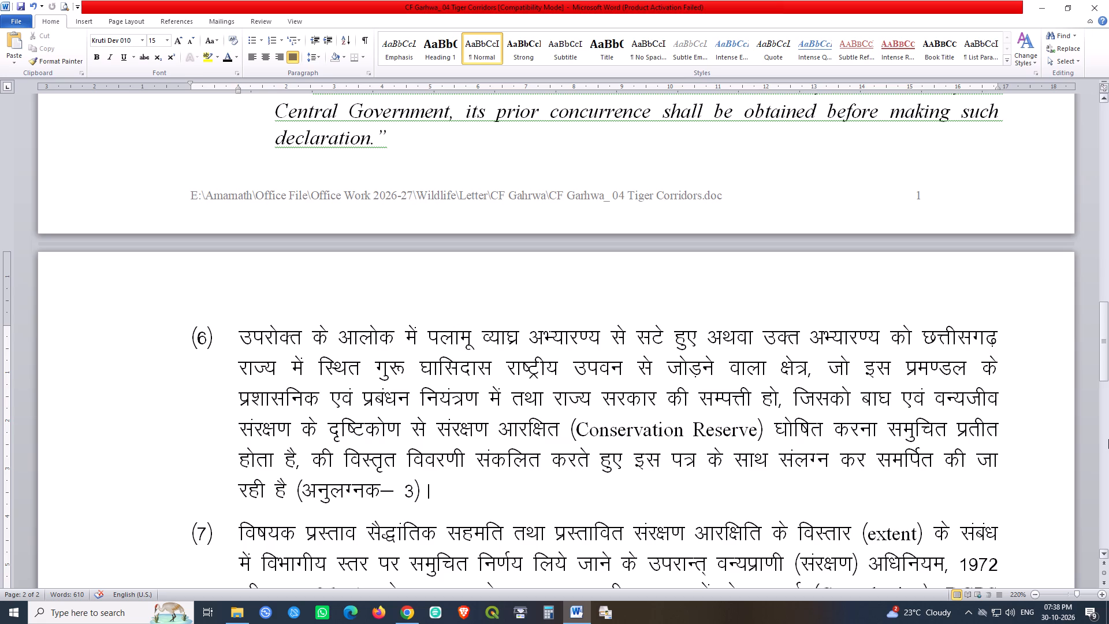
key(Return)
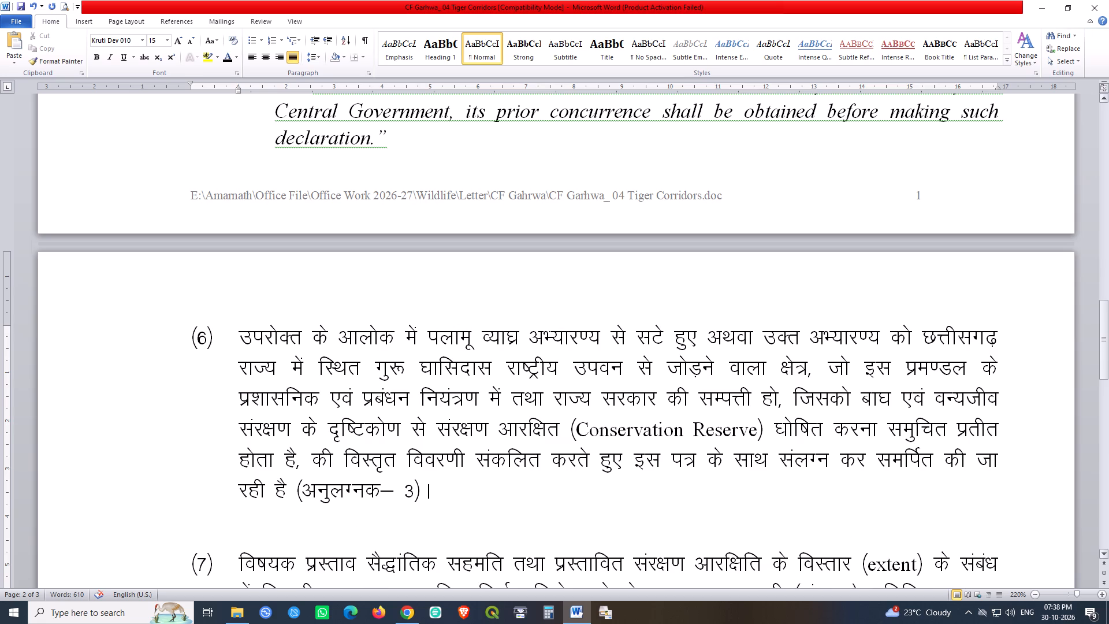
key(alt+0)
key(alt+1)
key(alt+8)
key(alt+8)
key(7)
key(alt+0)
key(alt+1)
key(alt+8)
key(alt+9)
key(Tab)
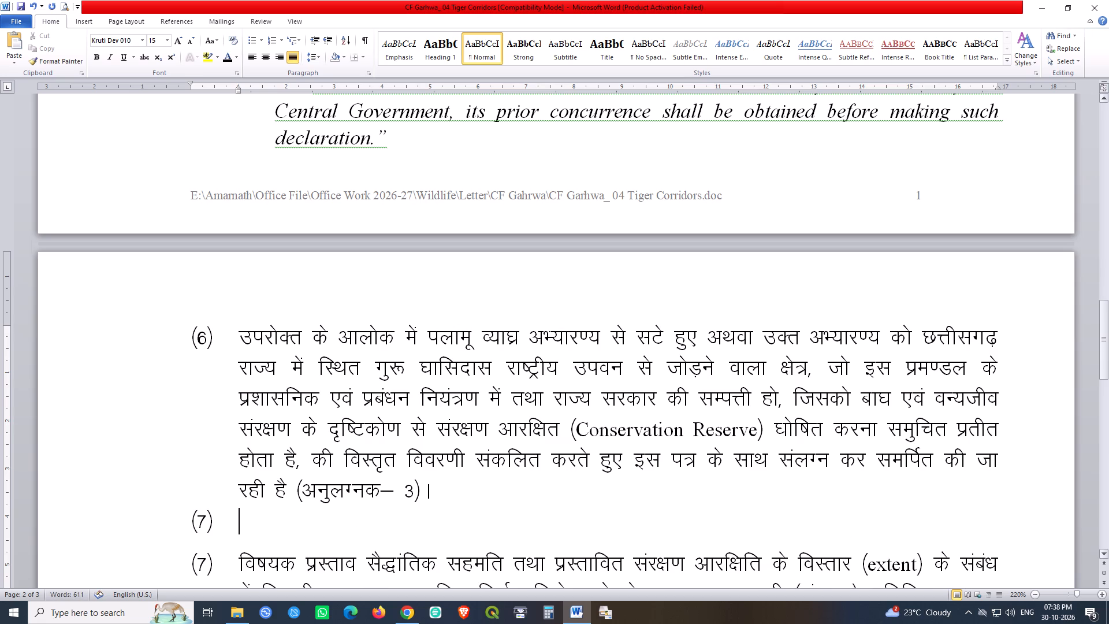
key(ctrl+s)
key(ctrl+s)
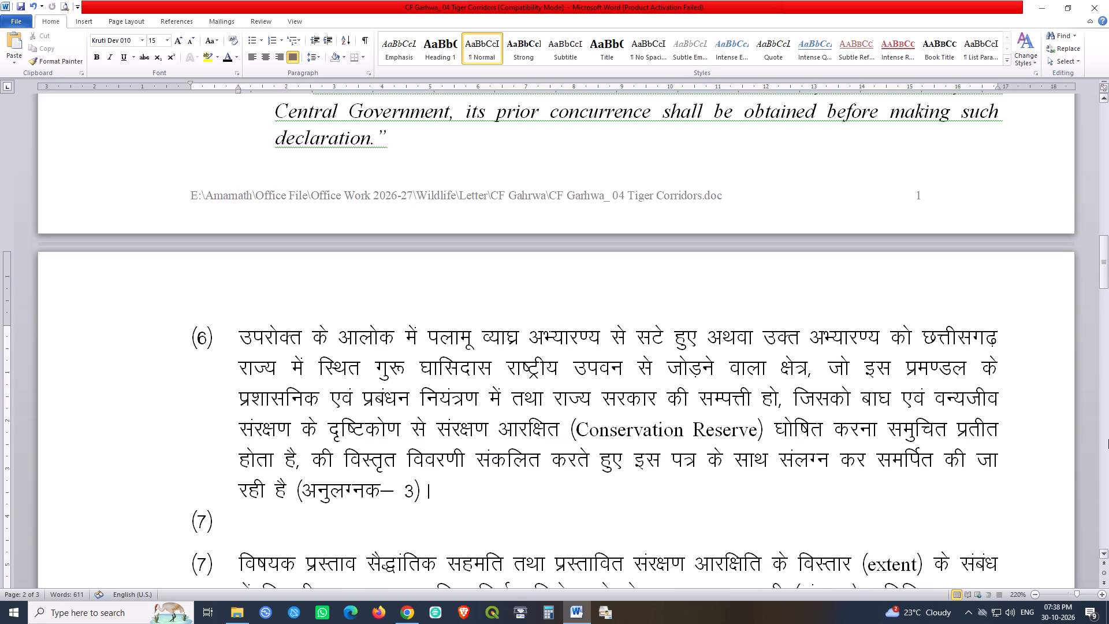
key(ctrl+s)
key(ctrl+s)
Begin the new point (7) with the text "उक्त वन भूमि में विभिन्न प्रकार के पेड़–पौधों की विविधता".
text(mDR)
key(space)
key(BackSpace)
text(k H)
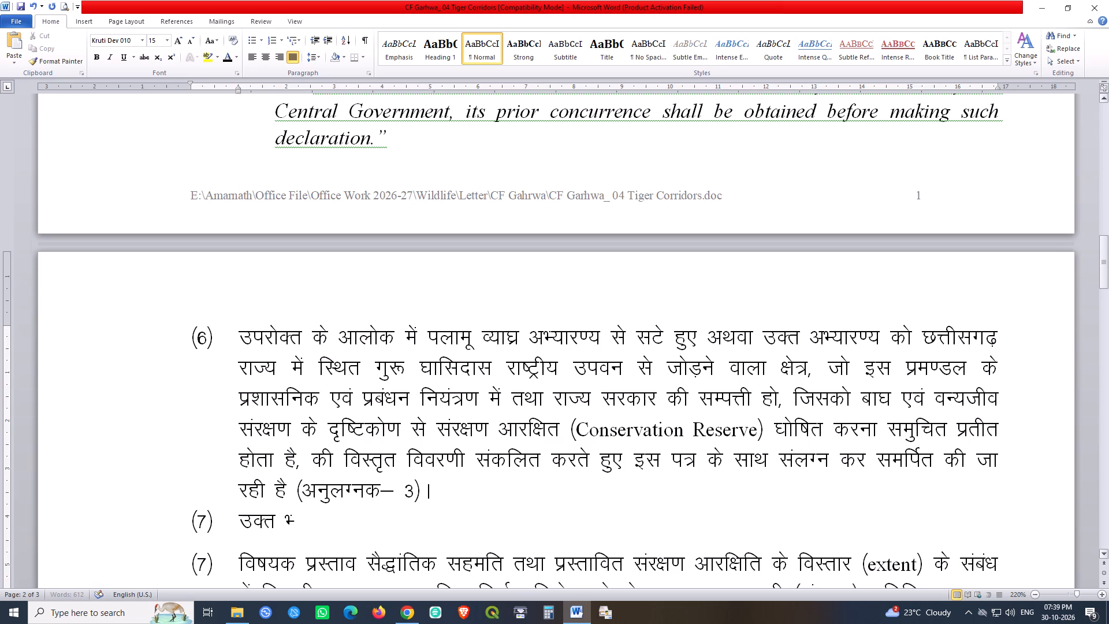
key(BackSpace)
text(ou Hkwfe esa)
key(space)
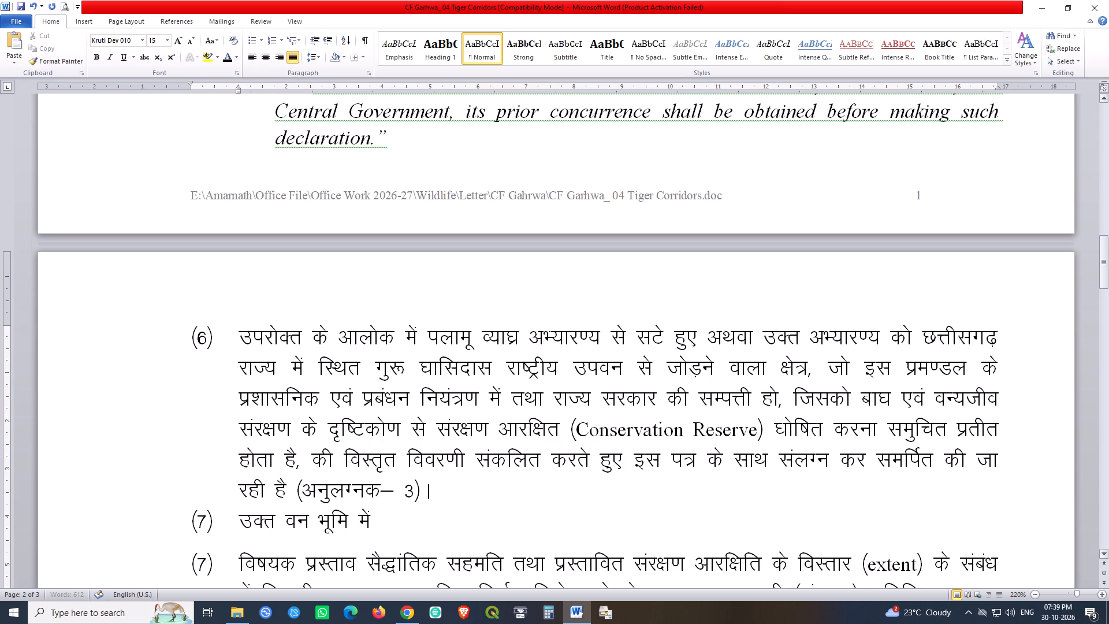
text(fofHkUu izdkj ds)
key(space)
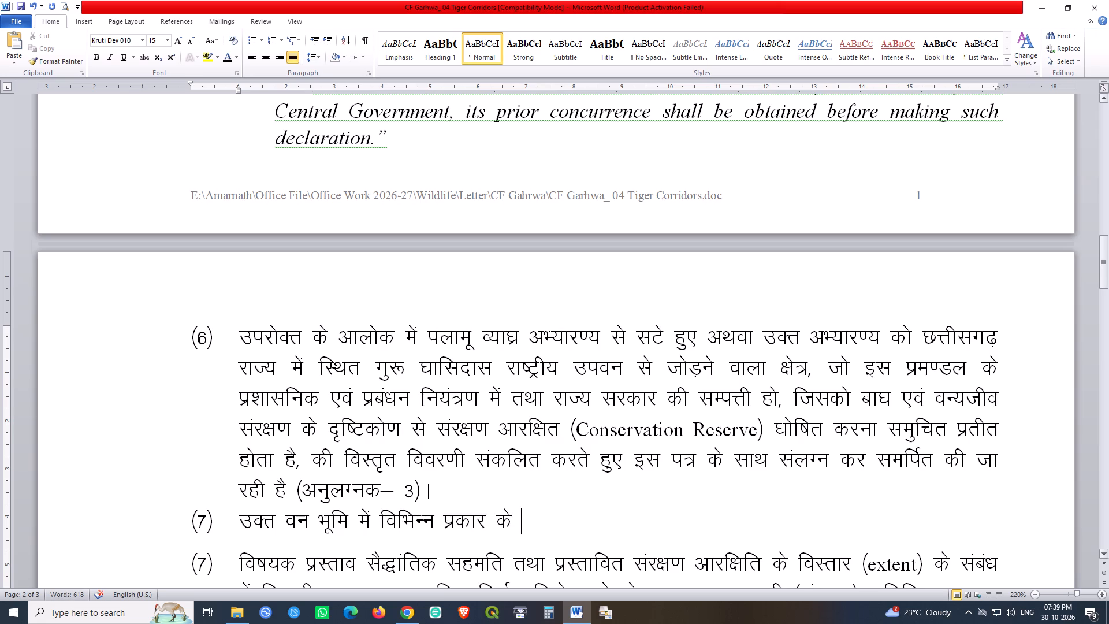
text(isM+&ikS/kksa dh)
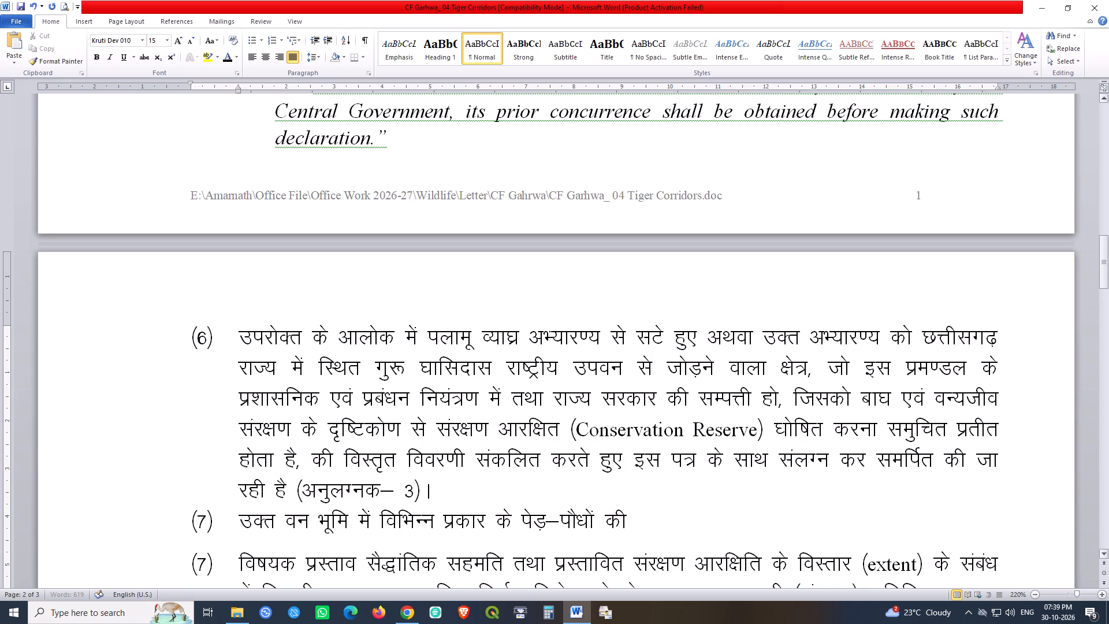
key(space)
text(fofo/krk)
key(space)
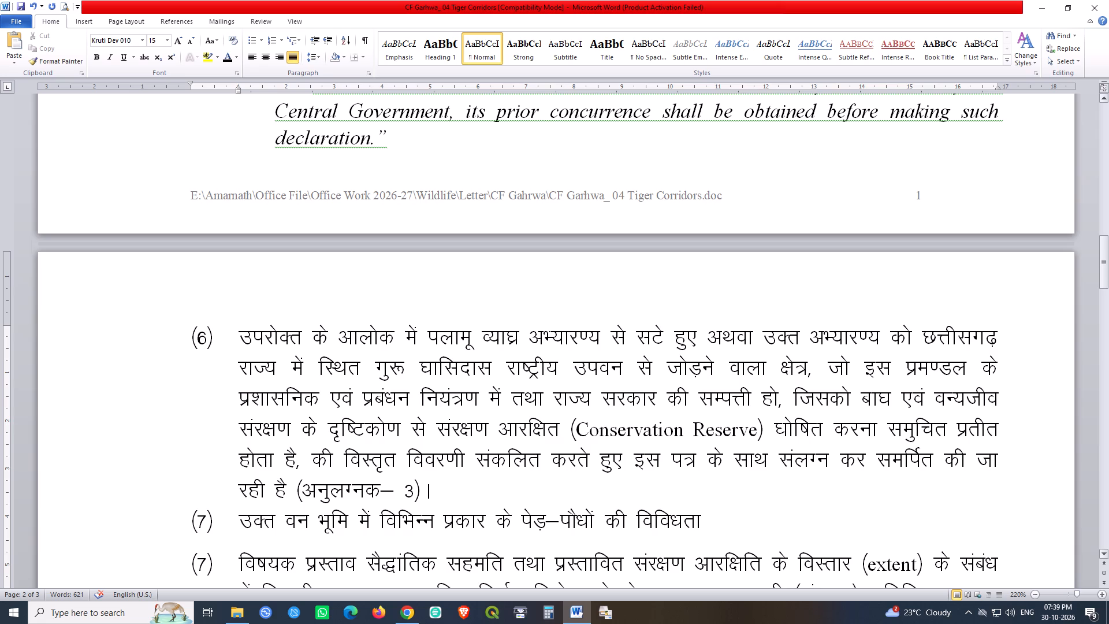
Insert the word "काफी" before "विविधता" in the new point (7).
key(ctrl+Left)
key(ctrl+Left)
key(ctrl+Left)
key(ctrl+Left)
key(ctrl+Right)
text(dk)
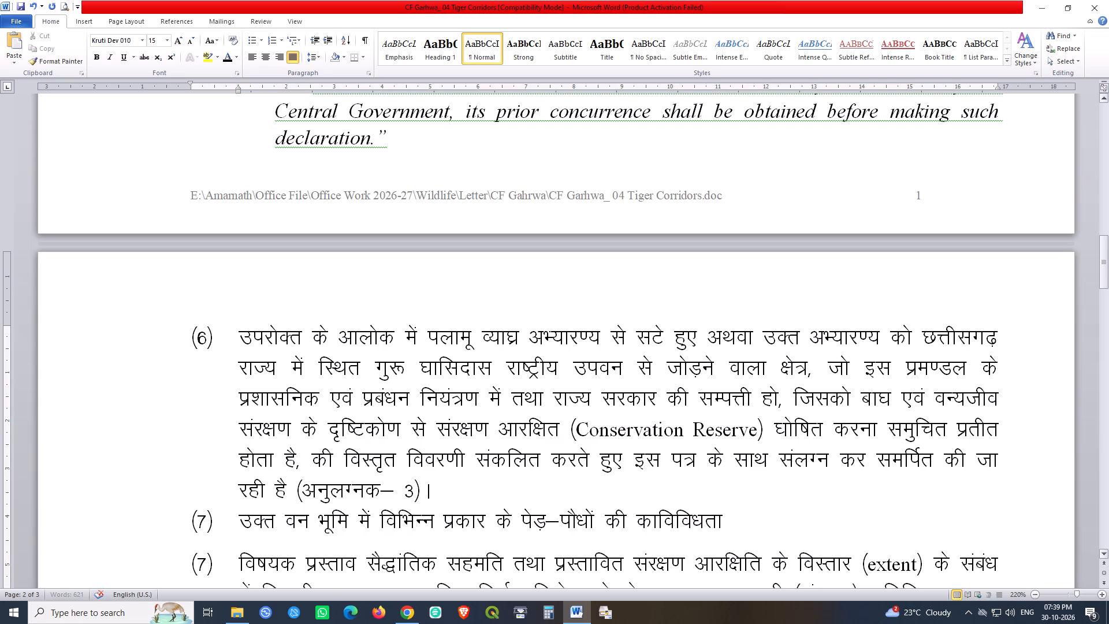
text(Qh)
key(space)
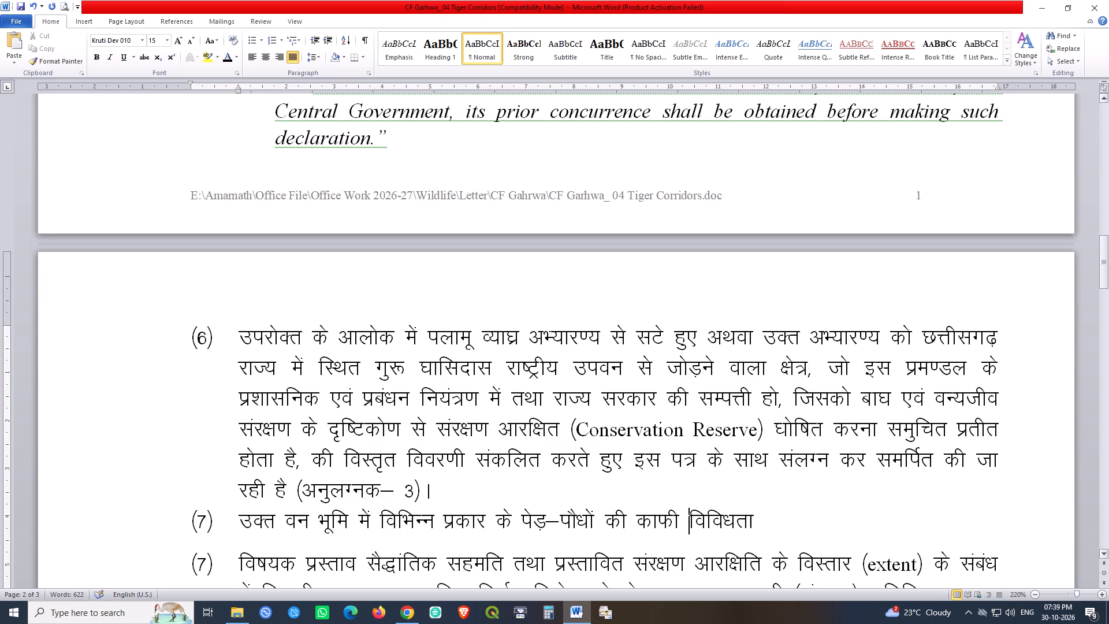
End the new point's sentence with "है।" after "विविधता" and save the letter.
key(Right)
key(Right)
key(Right)
key(Right)
key(Right)
key(Right)
key(Right)
key(Right)
key(space)
text(gSA)
key(space)
key(ctrl+s)
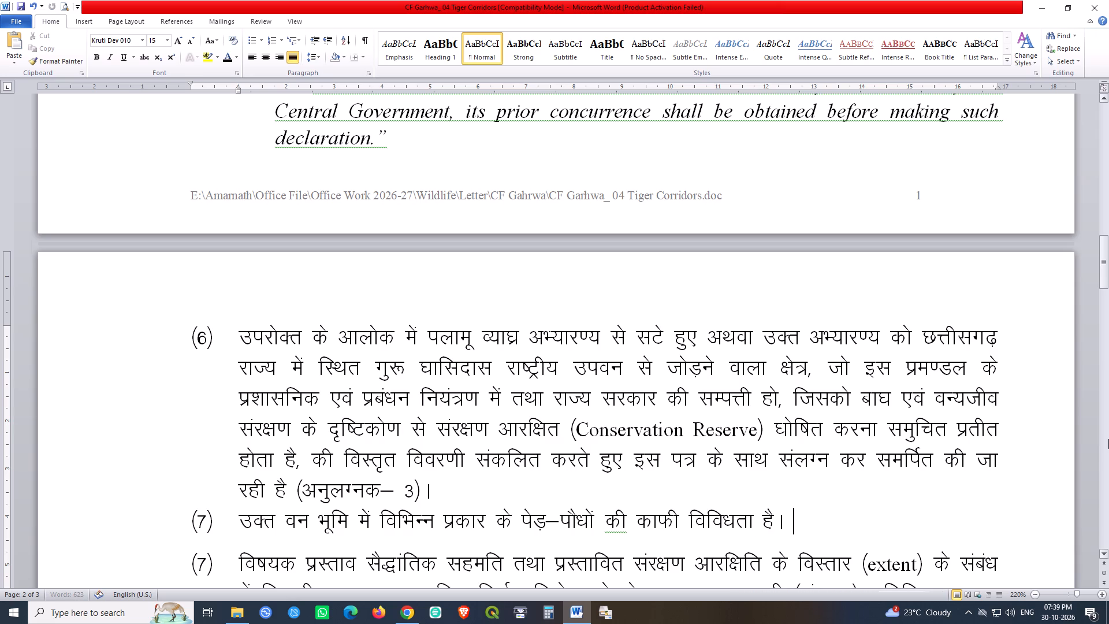
Replace the sentence-ending danda after "है" with the connecting word "तथा" to continue the new point (7).
key(BackSpace)
key(BackSpace)
key(space)
text(rFk)
key(space)
key(BackSpace)
text(k)
key(space)
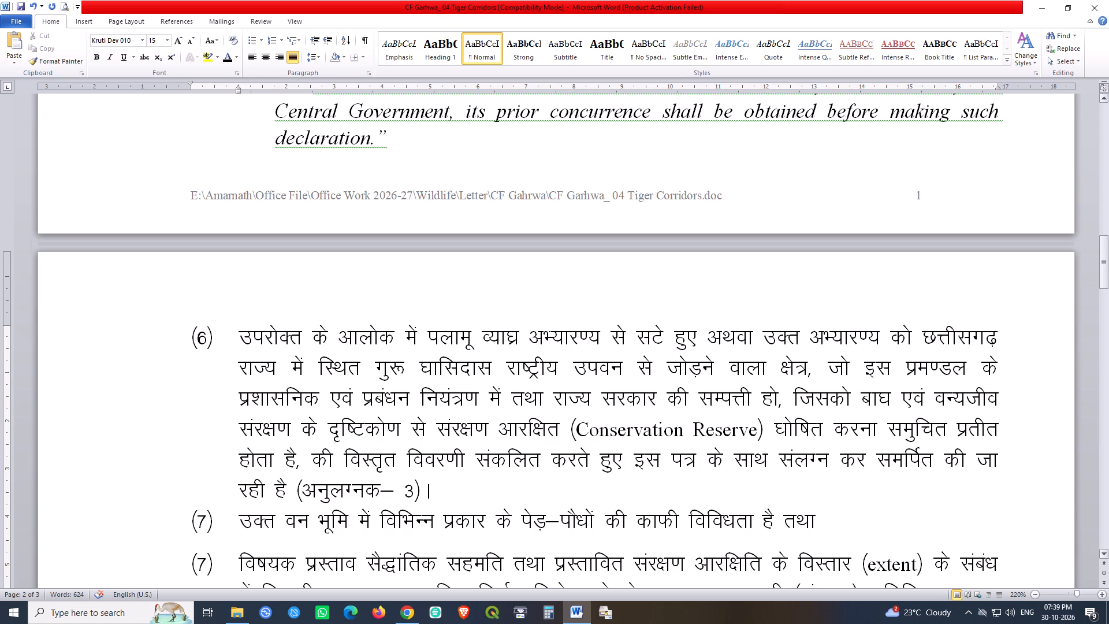
Continue the new point (7) after "तथा" with the animal names "बाघ, तेन्दुआ, भालू".
text(ck?k)
key(space)
key(BackSpace)
text(.)
key(space)
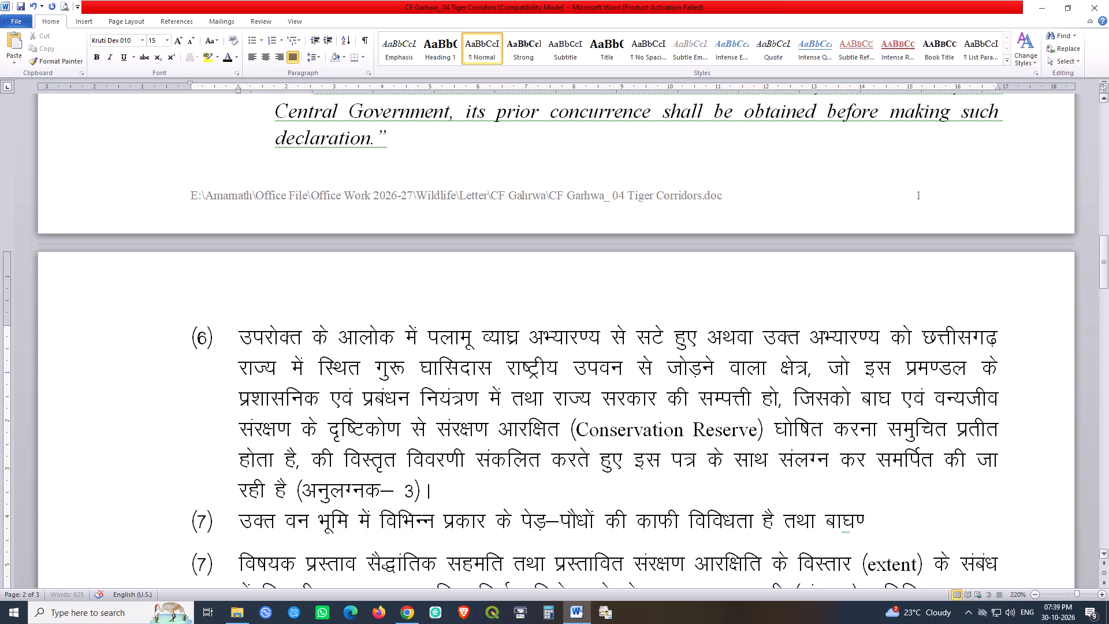
key(BackSpace)
key(BackSpace)
text([])
key(BackSpace)
key(space)
text(rsUnqvk)
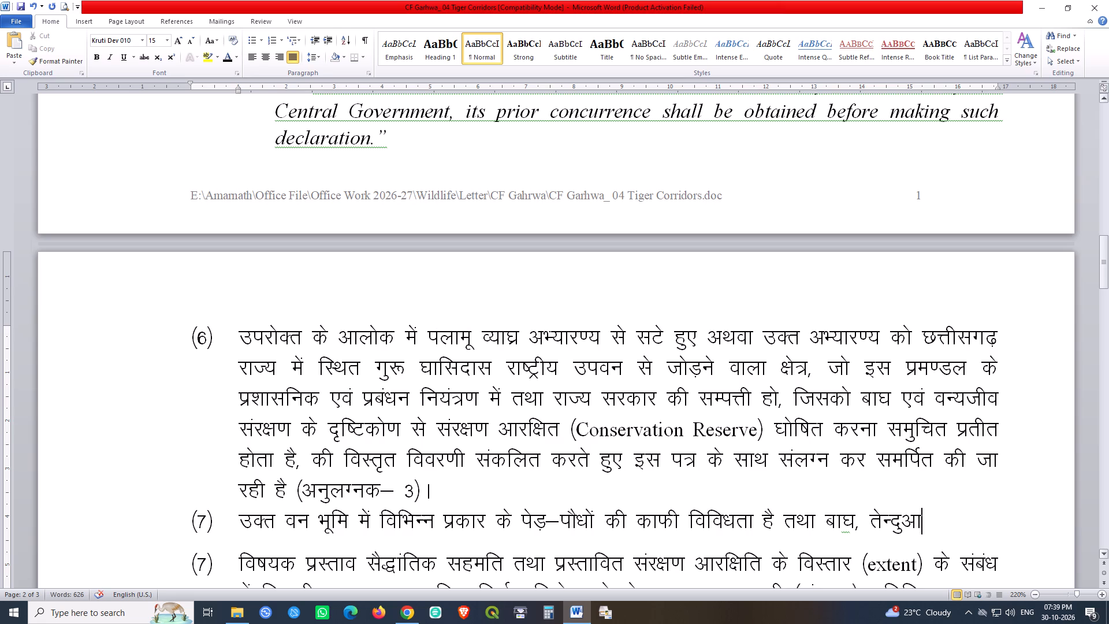
text(] Hkkyw)
Extend the animal list in the new point (7) after "भालू" with ", भेड़िया, हाथी, कोटरा" and save the letter.
text(])
key(space)
text(HksfM+;k)
text(] gkf)
key(BackSpace)
text(fF)
key(BackSpace)
key(BackSpace)
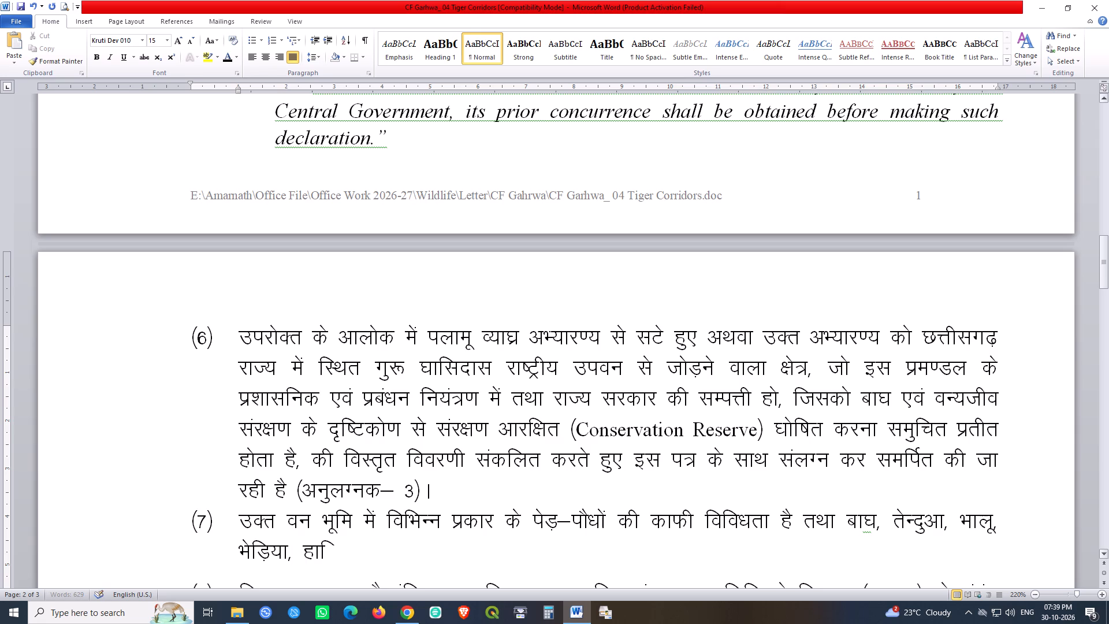
text(Fkh)
key(space)
key(BackSpace)
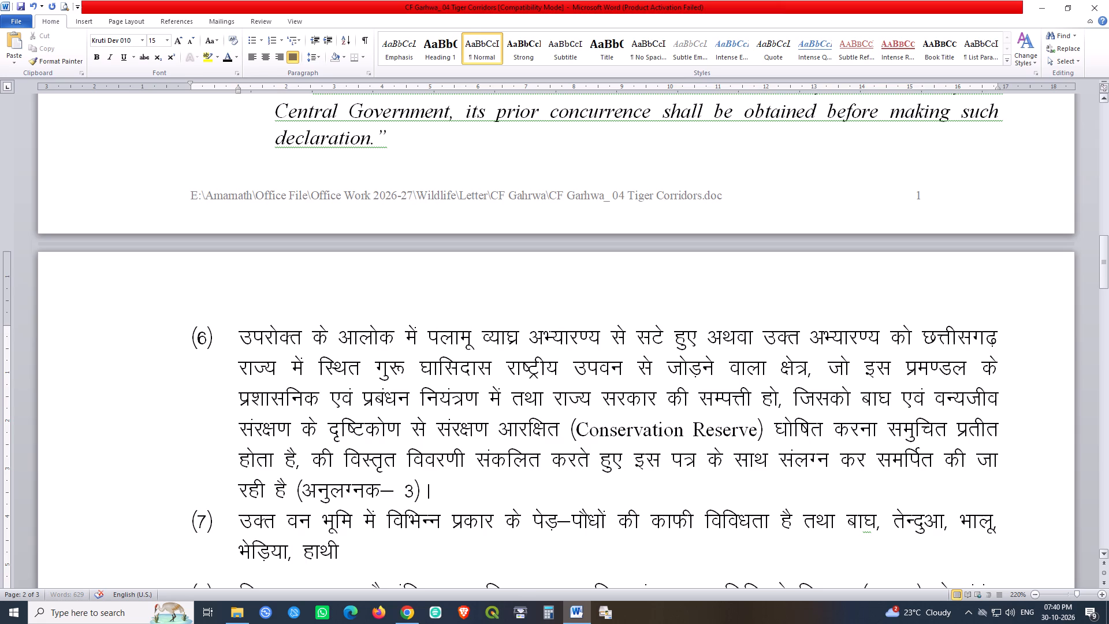
text(] dksVjk)
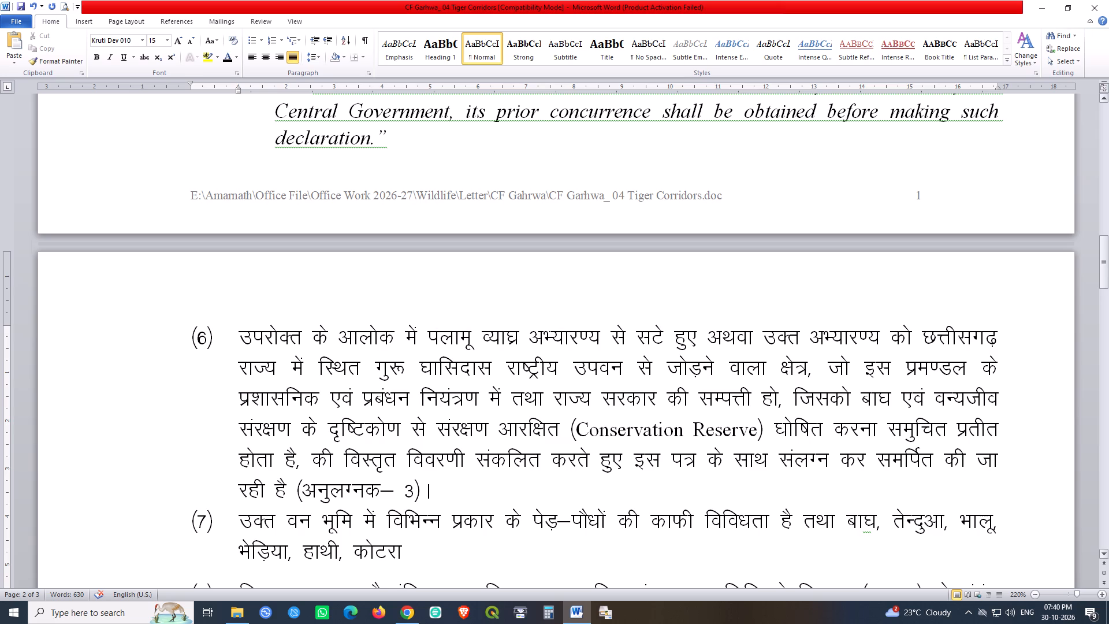
key(ctrl+s)
key(ctrl+s)
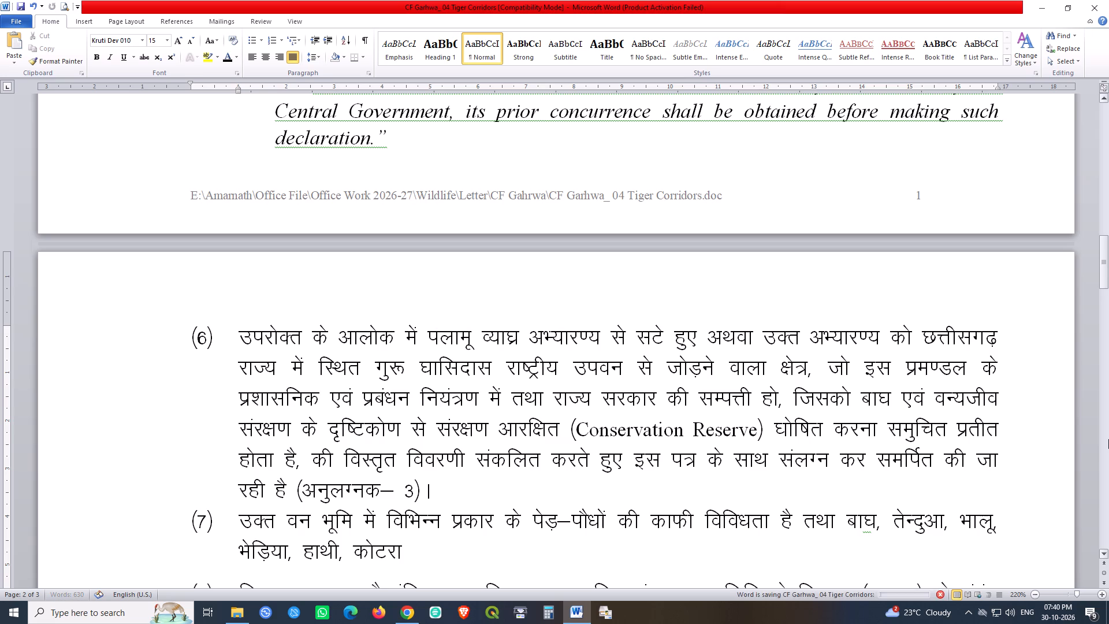
key(ctrl+s)
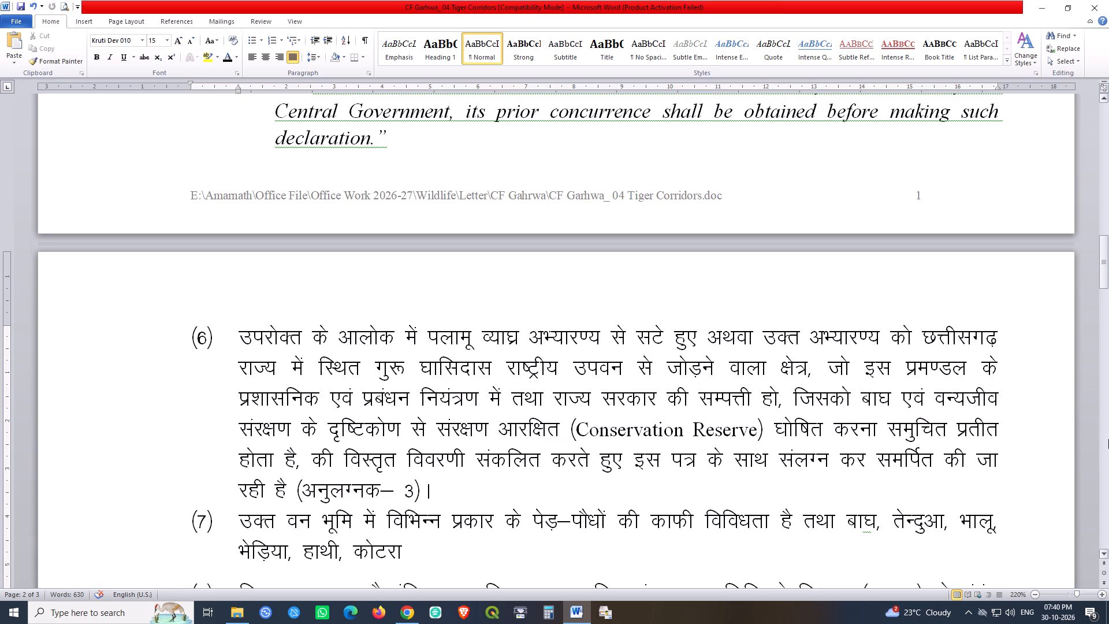
key(space)
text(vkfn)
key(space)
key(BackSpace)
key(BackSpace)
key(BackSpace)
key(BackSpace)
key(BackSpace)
Continue the new point (7) after "कोटरा" with "एवं अन्य अनुसूची– 01 (Schedule- I)", setting the bracketed English text in Times New Roman.
text(,oa vU;)
key(space)
text(vuqlwph& 01)
key(space)
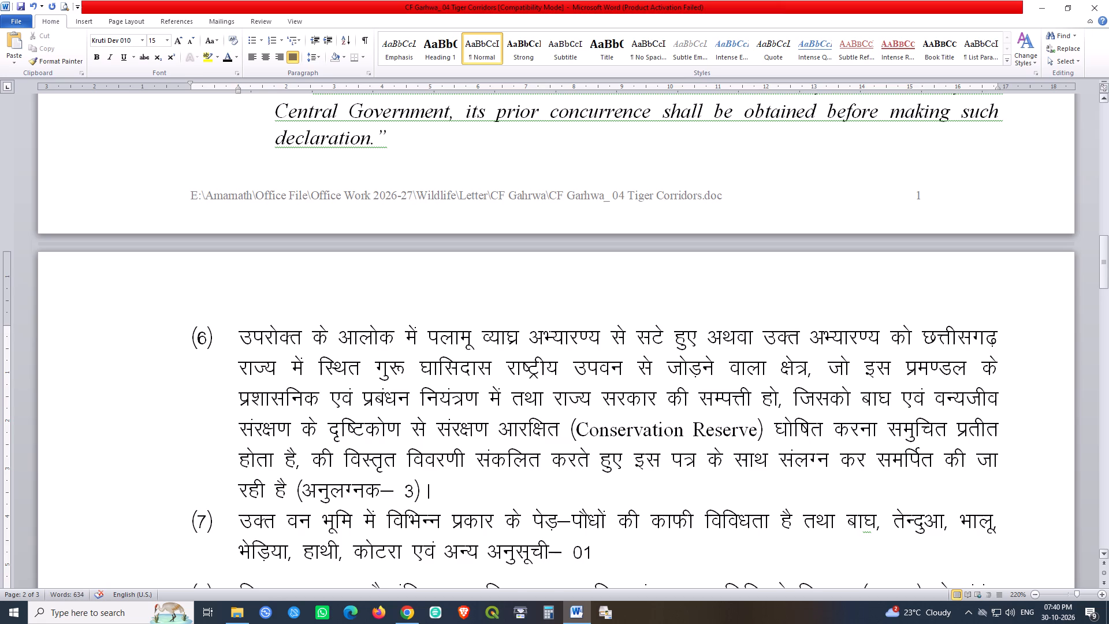
key(alt+0)
key(alt+1)
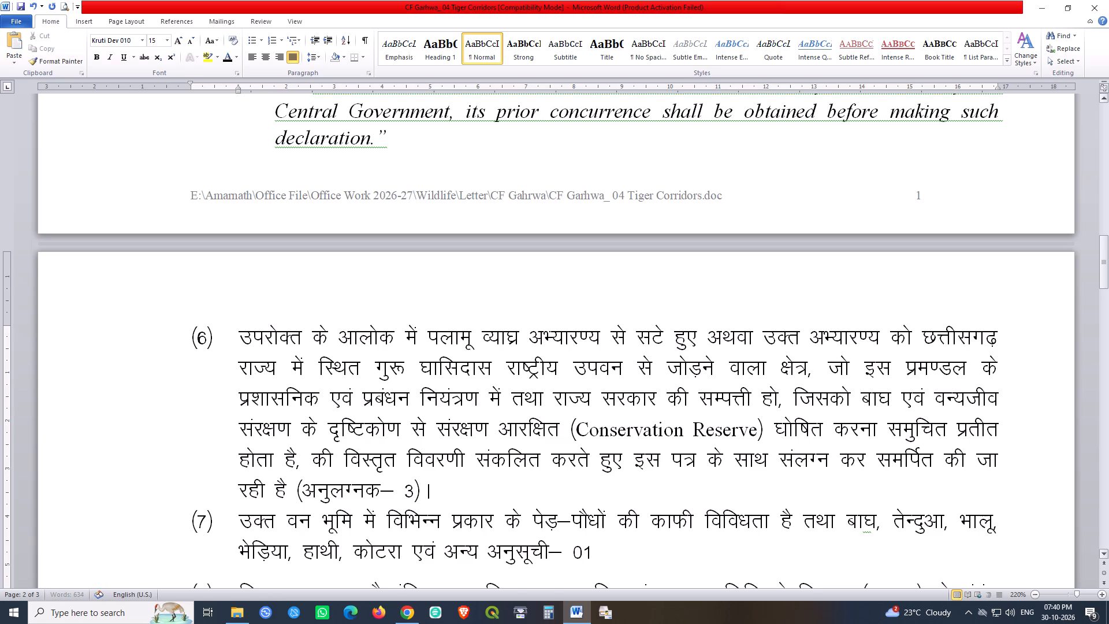
key(alt+8)
key(alt+8)
key(alt+0)
key(alt+1)
key(alt+8)
key(alt+9)
key(Left)
key(ctrl+space)
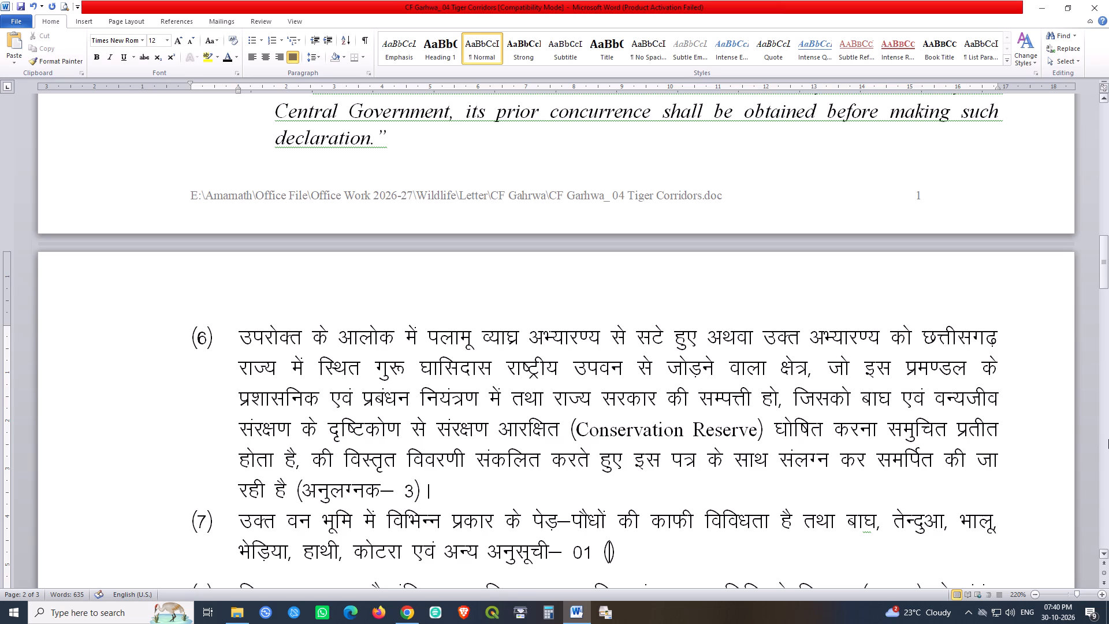
text(Schedule- I)
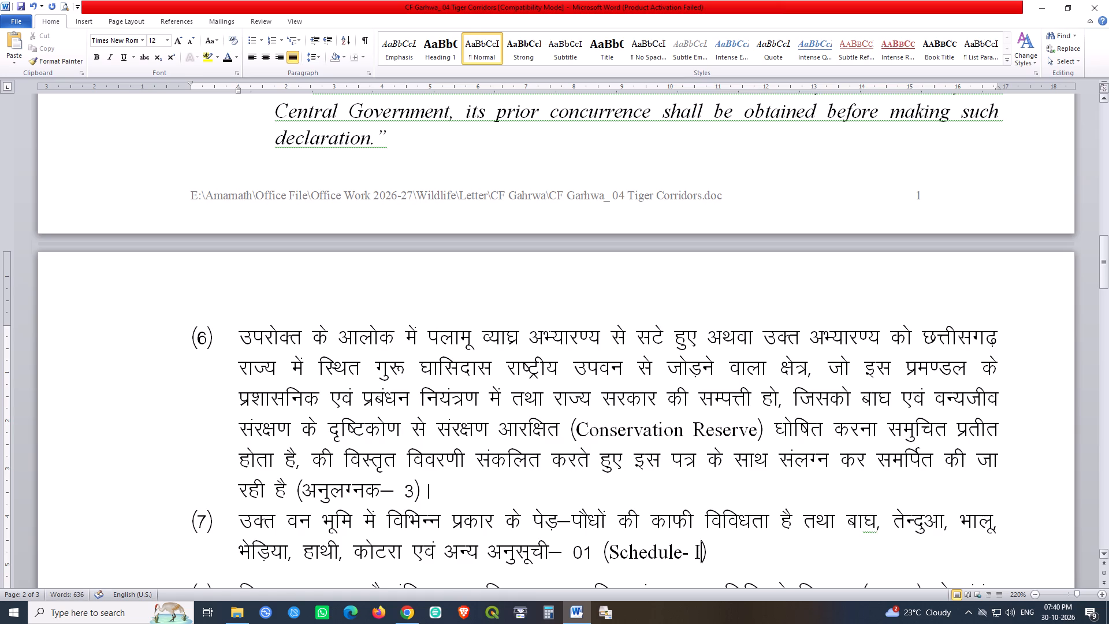
Complete the new point (7) after "(Schedule- I)" with "वन्यजीवों के लिए एक महत्वपूर्ण पर्यावास भी है।" and save the letter.
key(Right)
key(space)
text(oU;thoksa)
key(space)
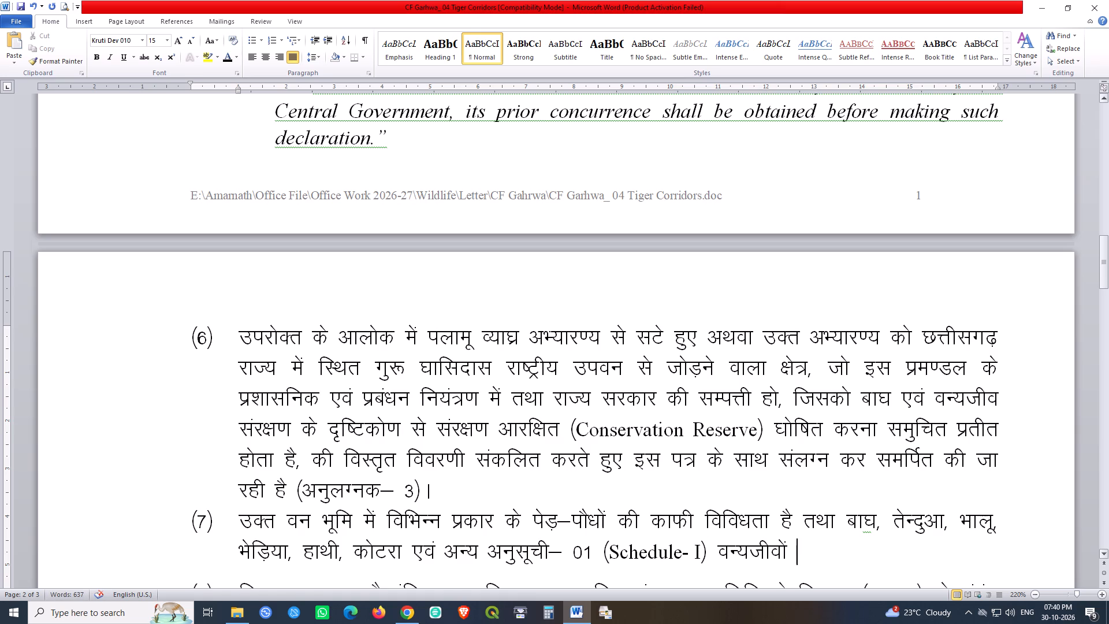
text(ds fy,)
key(space)
text(,d egRoiw.kZ)
key(space)
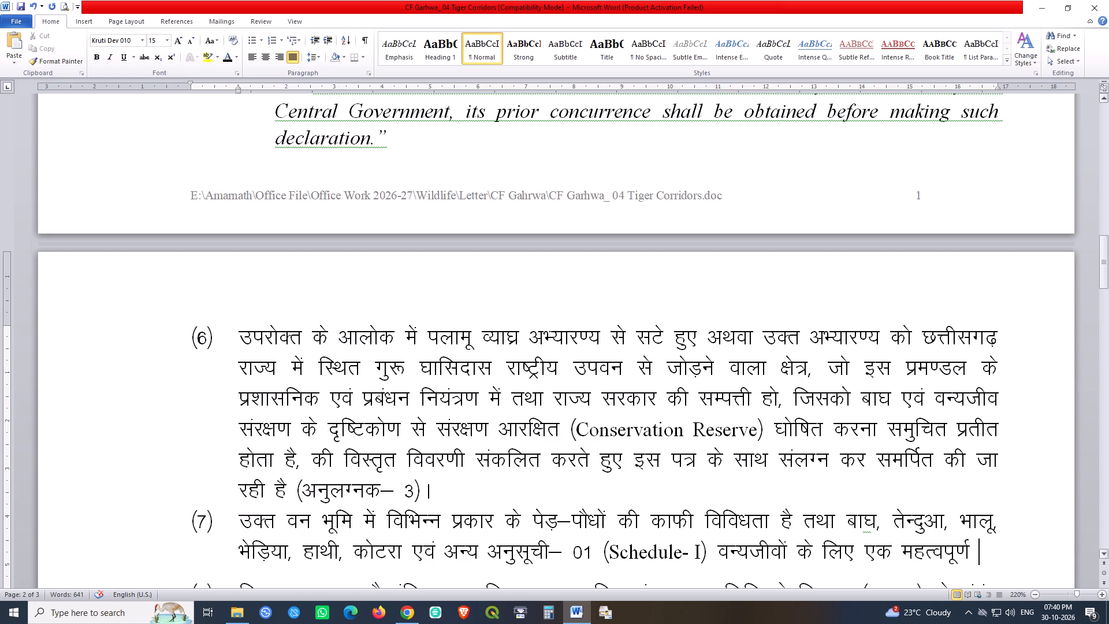
text(i;)
key(BackSpace)
key(k)
text(;kZokl Hkh gSA)
key(space)
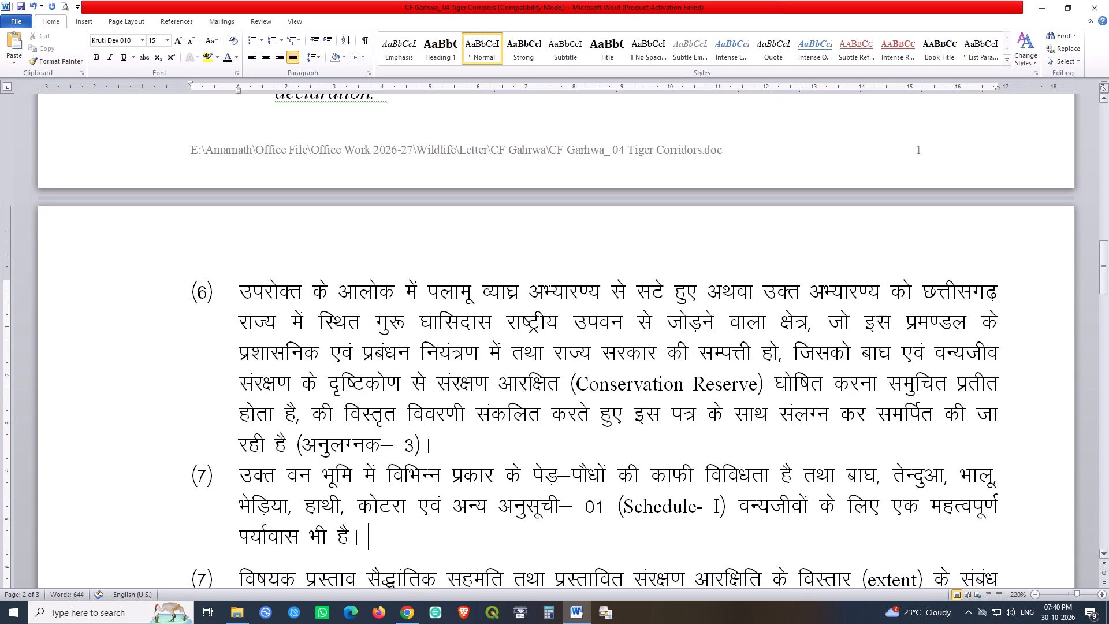
key(ctrl+s)
key(ctrl+s)
Insert the word "यह" between "तथा" and "बाघ" in the new point (7).
click(840, 471)
key(space)
text(;g)
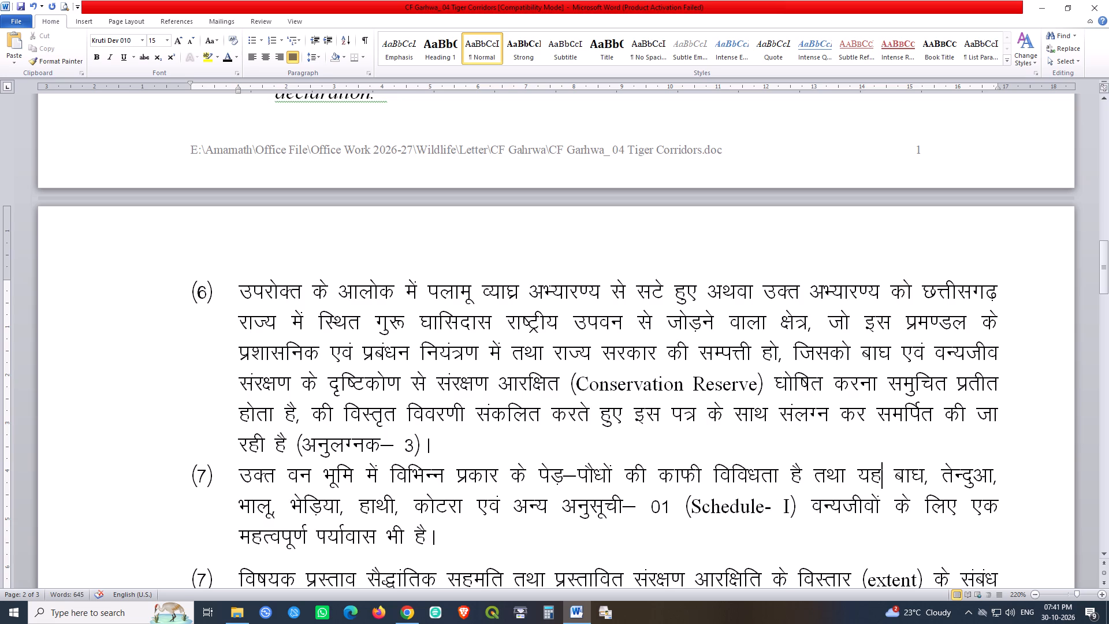
Insert "के" between "(Schedule- I)" and "वन्यजीवों" in the new point (7) and save the letter.
click(794, 507)
key(space)
text(ds)
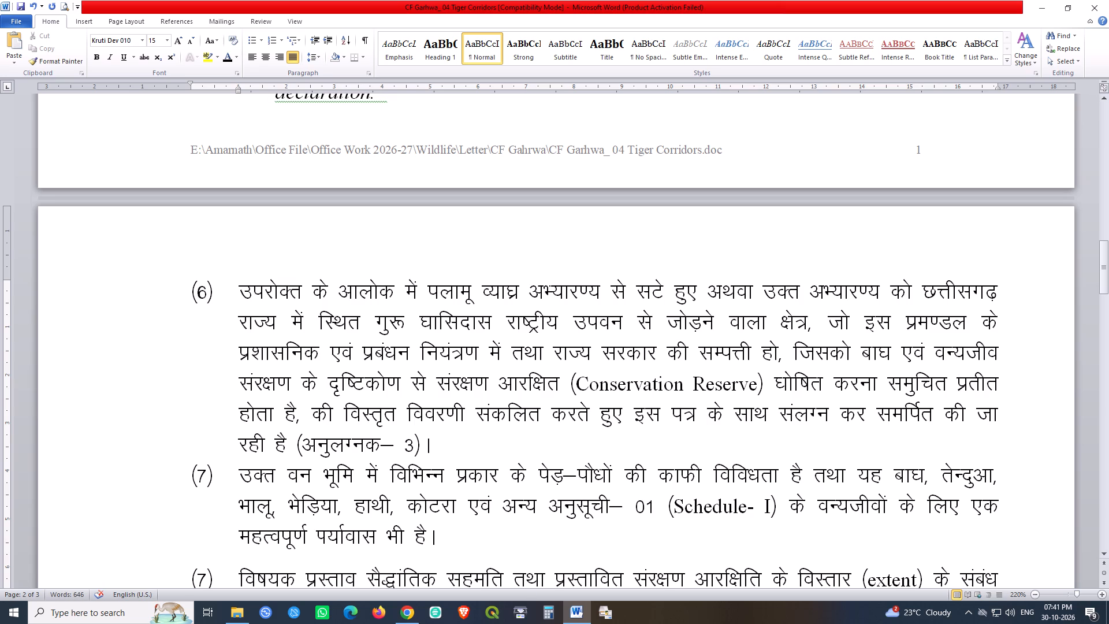
click(438, 538)
key(ctrl+s)
key(ctrl+s)
key(ctrl+s)
key(ctrl+s)
key(ctrl+s)
key(ctrl+s)
key(ctrl+s)
key(ctrl+s)
key(ctrl+s)
key(ctrl+s)
key(ctrl+s)
key(ctrl+s)
key(ctrl+s)
Renumber the point beginning "विषयक प्रस्ताव" as (8).
scroll(334, 515, down, 3)
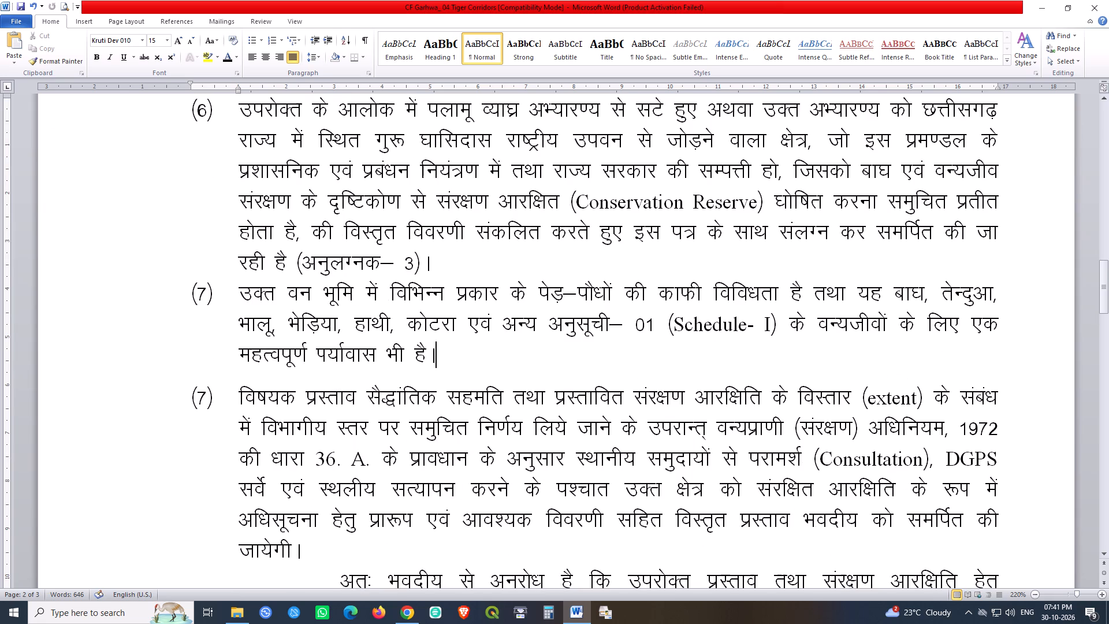
drag(207, 399, 202, 400)
key(8)
Fill the blank recipient in the last प्रतिलिपि line on page 2 with "क्षेत्रीय निदेशक, पलामू".
scroll(326, 406, down, 2)
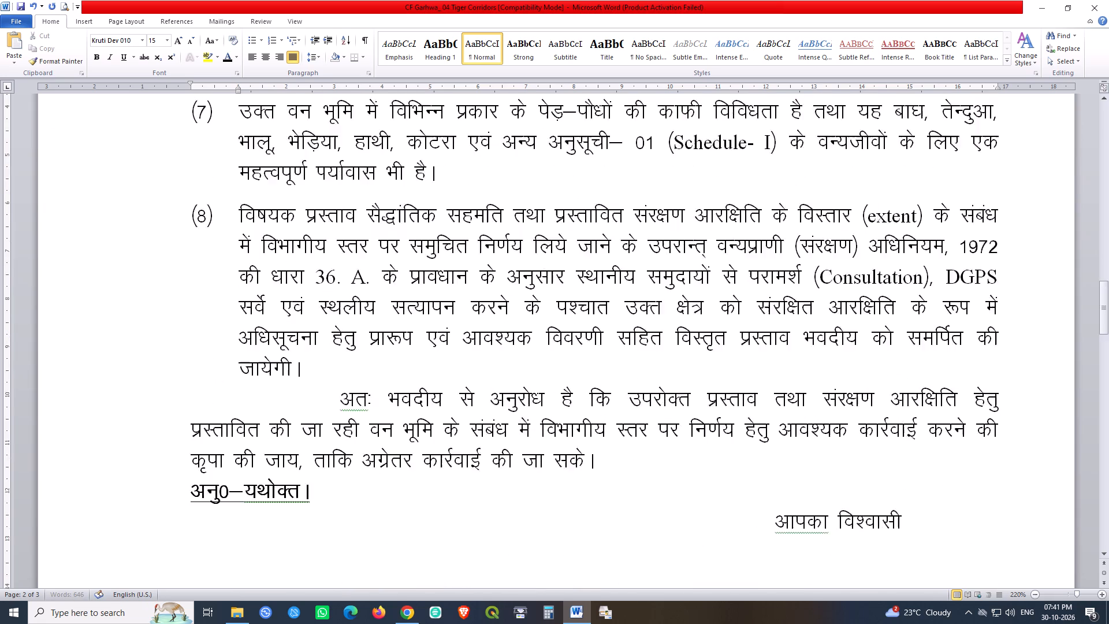
scroll(511, 426, down, 7)
click(438, 374)
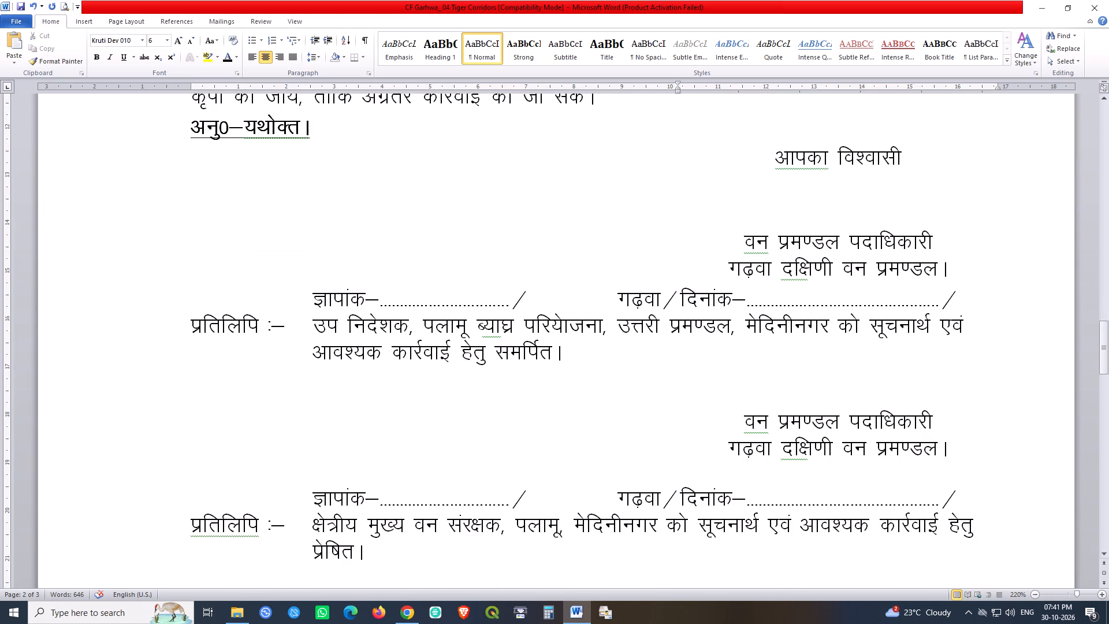
click(440, 538)
scroll(667, 512, down, 4)
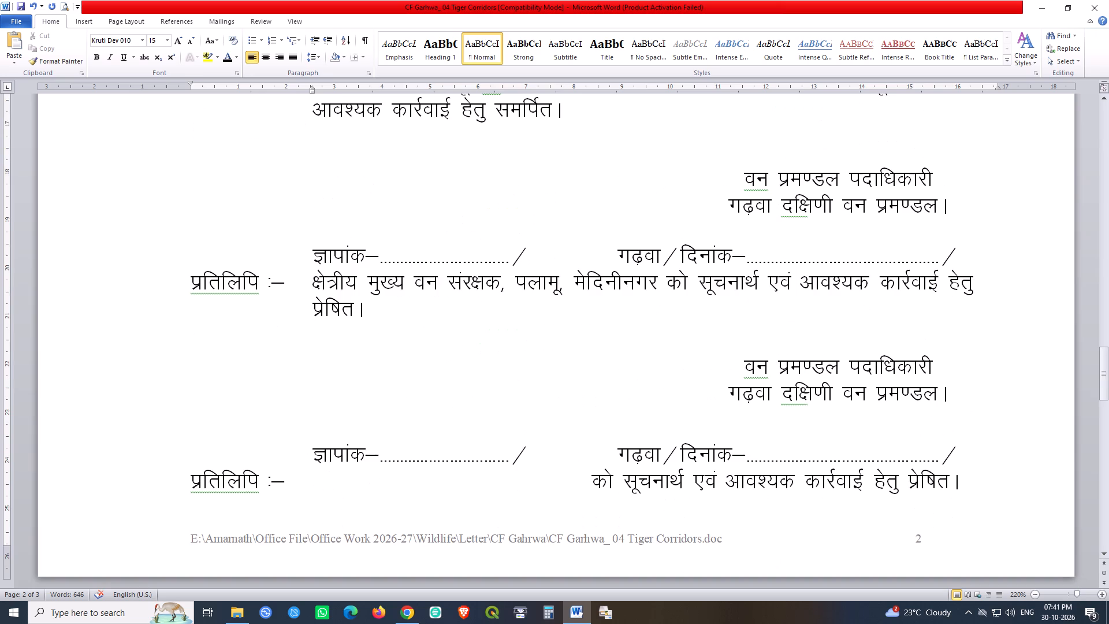
click(312, 482)
text({ks=h; funsf"kd)
key(BackSpace)
key(BackSpace)
key(BackSpace)
key(BackSpace)
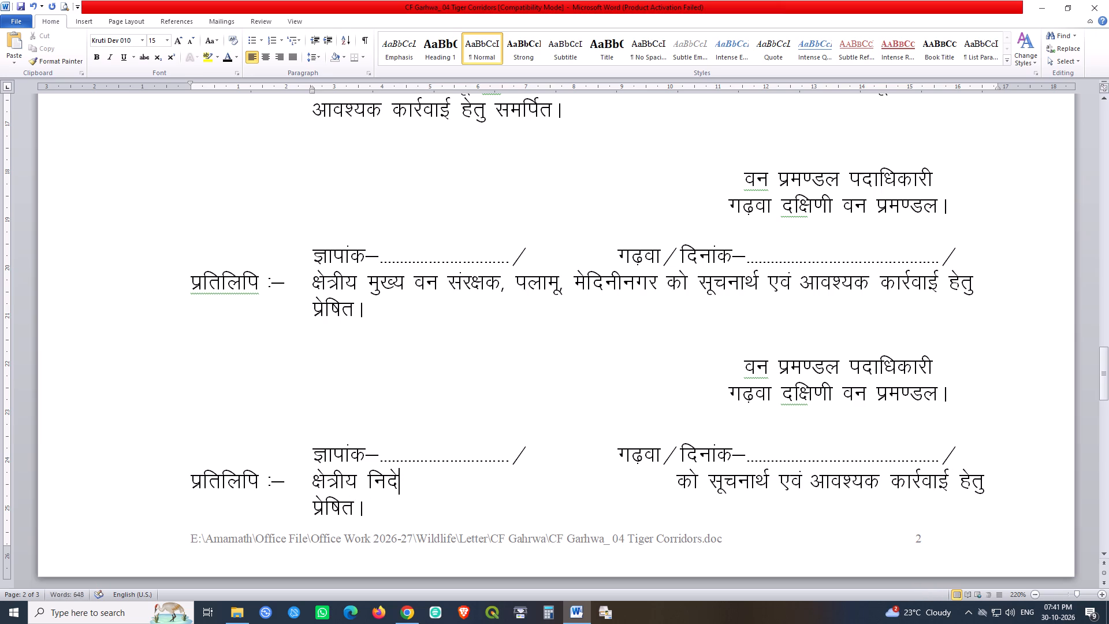
text("kd])
key(space)
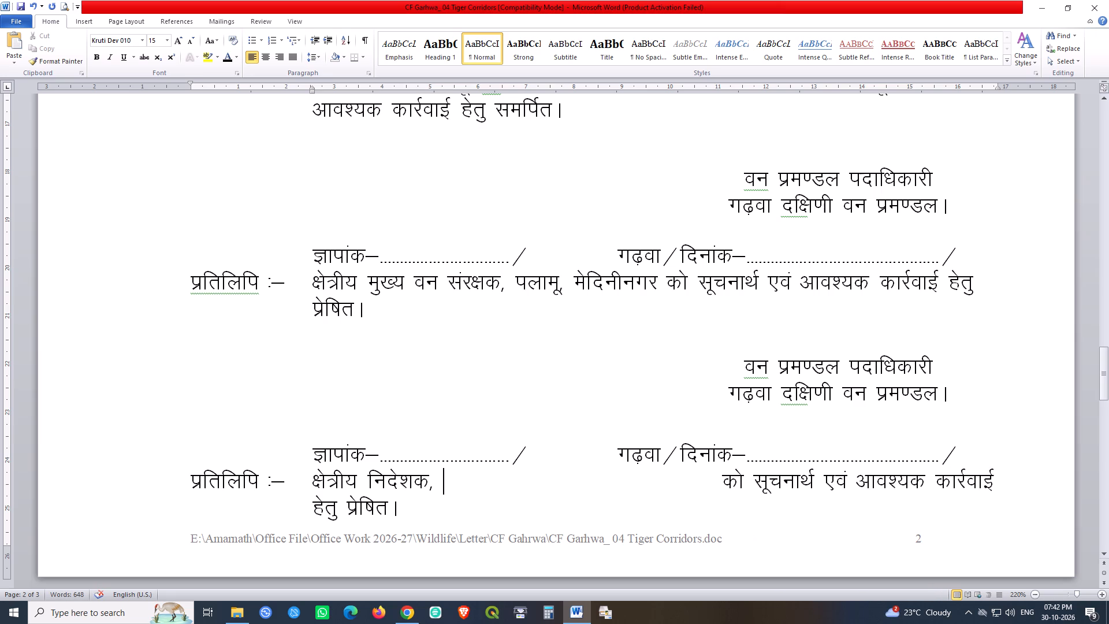
text(iykew])
key(space)
key(BackSpace)
key(BackSpace)
key(space)
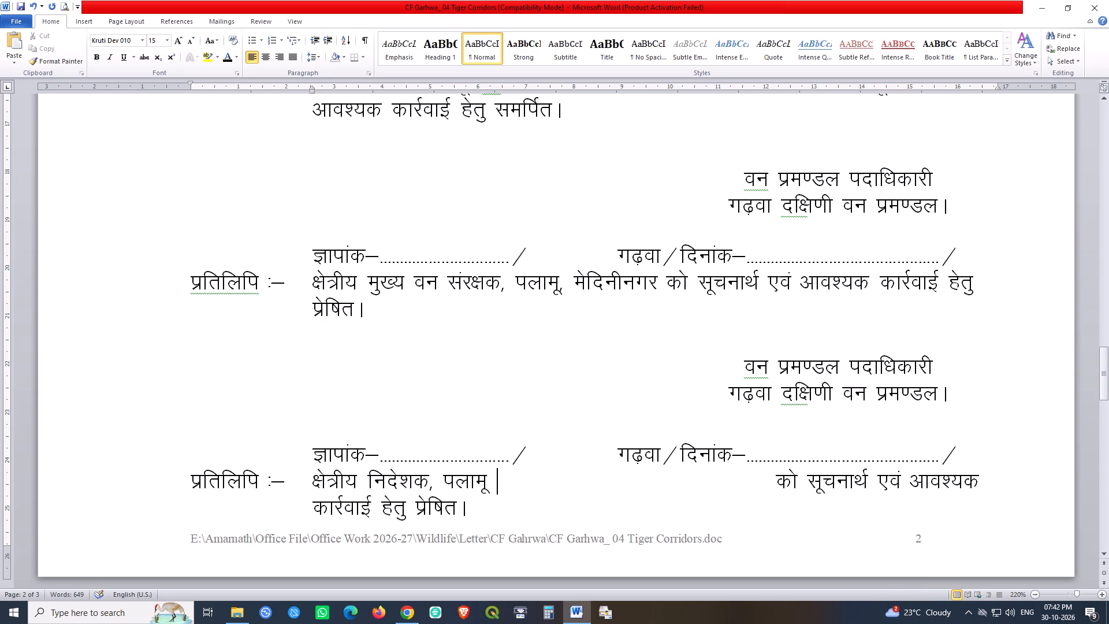
Insert "मुख्य वन संरक्षक –सह–" before "क्षेत्रीय निदेशक" in the last प्रतिलिपि line on page 2.
key(Left)
key(Left)
key(Left)
key(Left)
key(Left)
key(Left)
key(Left)
key(Left)
key(Left)
key(Left)
key(Left)
key(Left)
key(Left)
key(Left)
key(Left)
key(Left)
key(Left)
key(Left)
key(Left)
key(Left)
key(Left)
key(Left)
key(ctrl+shift+Right)
key(ctrl+shift+Right)
key(ctrl+shift+Right)
key(ctrl+shift+Right)
key(ctrl+shift+Right)
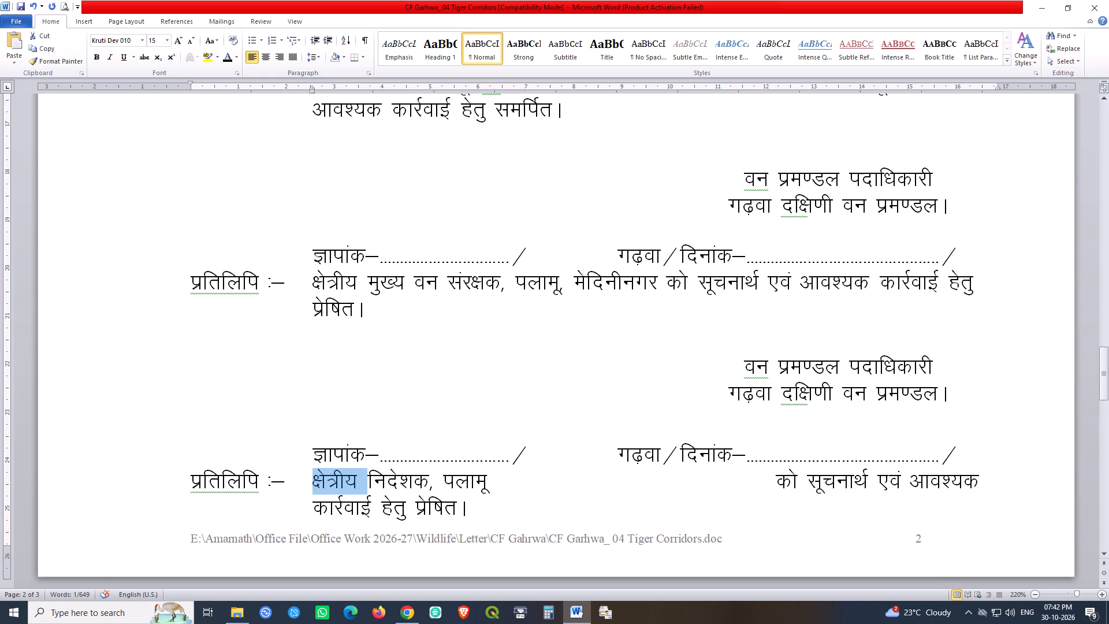
key(Left)
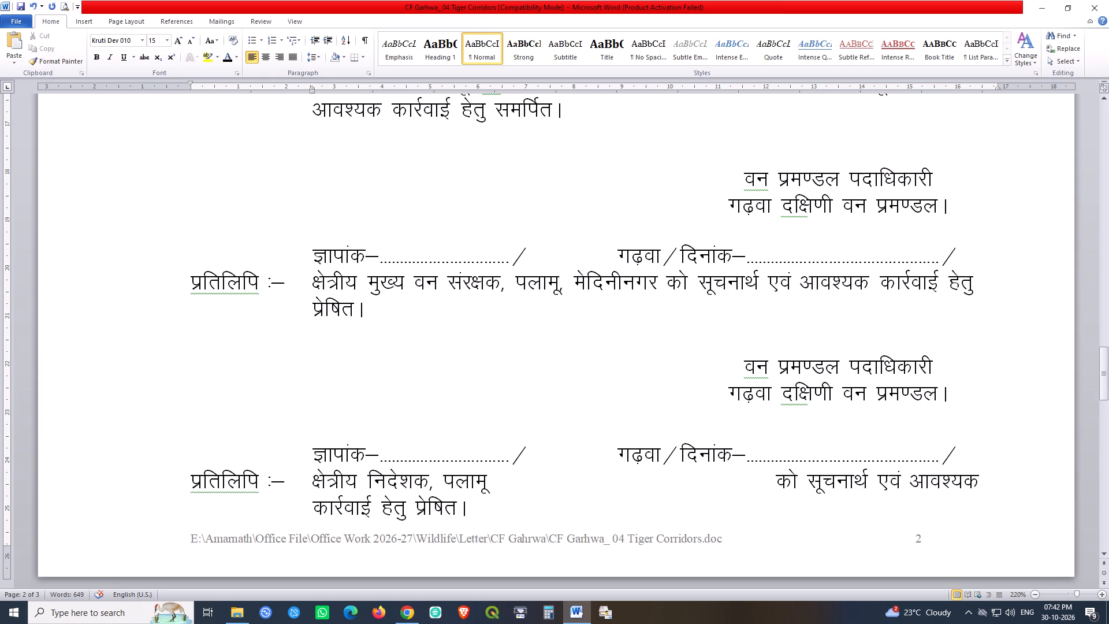
text(eq[; ou laj{kd])
key(space)
key(BackSpace)
key(BackSpace)
key(space)
text(&lg&)
key(space)
Change "क्षेत्रीय" to "क्षेत्र" before "निदेशक" in the last प्रतिलिपि line.
key(Right)
key(Right)
key(Right)
key(Right)
key(Right)
key(Right)
key(Right)
key(Right)
key(Right)
key(Right)
key(Right)
key(Right)
key(Right)
key(Right)
key(Right)
key(Right)
key(Right)
key(Right)
key(Right)
key(Right)
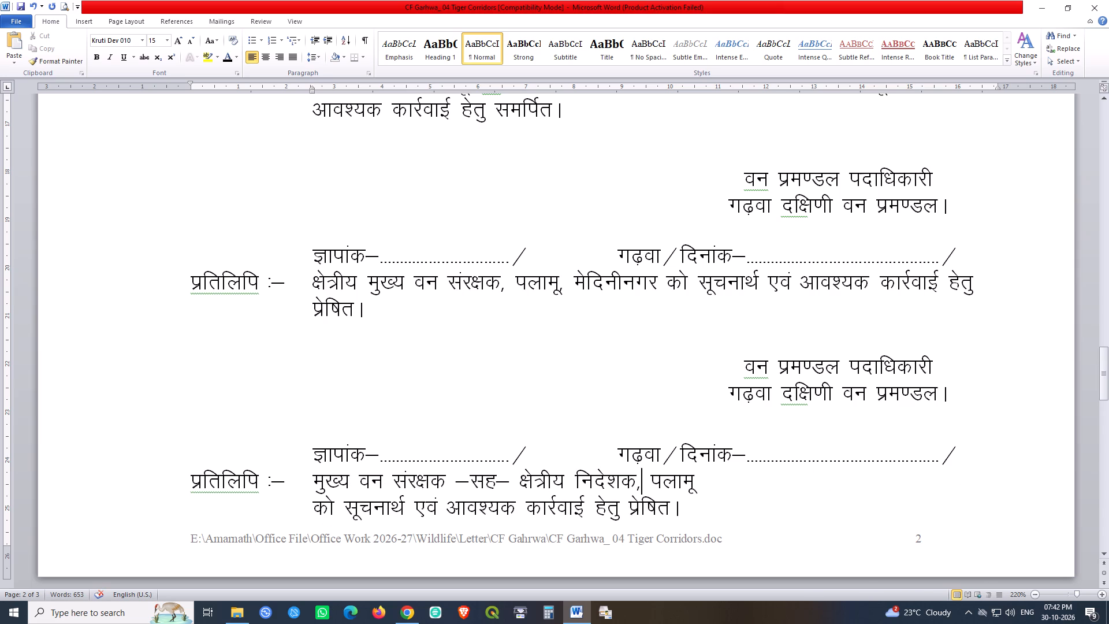
key(Right)
key(Left)
key(Left)
key(Left)
key(Left)
key(Left)
key(Left)
key(Left)
key(Left)
key(Left)
key(Left)
key(Left)
key(Left)
key(Left)
key(Left)
key(Left)
key(Left)
key(Left)
key(BackSpace)
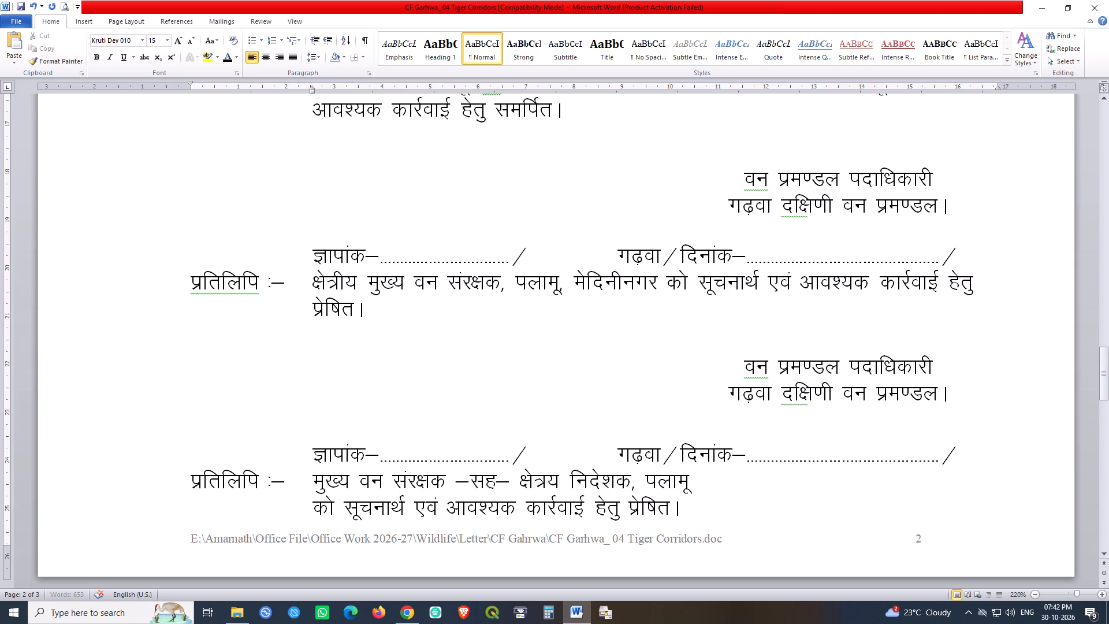
key(Delete)
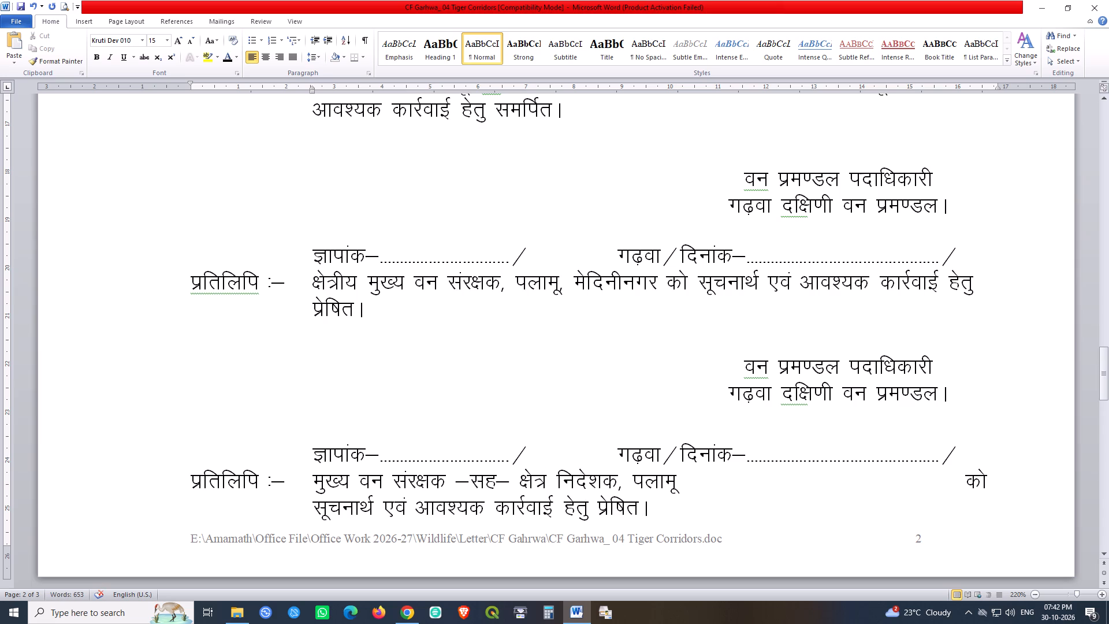
Add "व्याघ्र परियोजना, मेदिनीनगर" after "पलामू" in the last प्रतिलिपि line.
key(Right)
key(Right)
key(Right)
key(Right)
key(Right)
key(Right)
key(Right)
key(Right)
key(Right)
key(Right)
key(Right)
key(Right)
key(Right)
key(Right)
key(Right)
key(BackSpace)
key(space)
text(iykew)
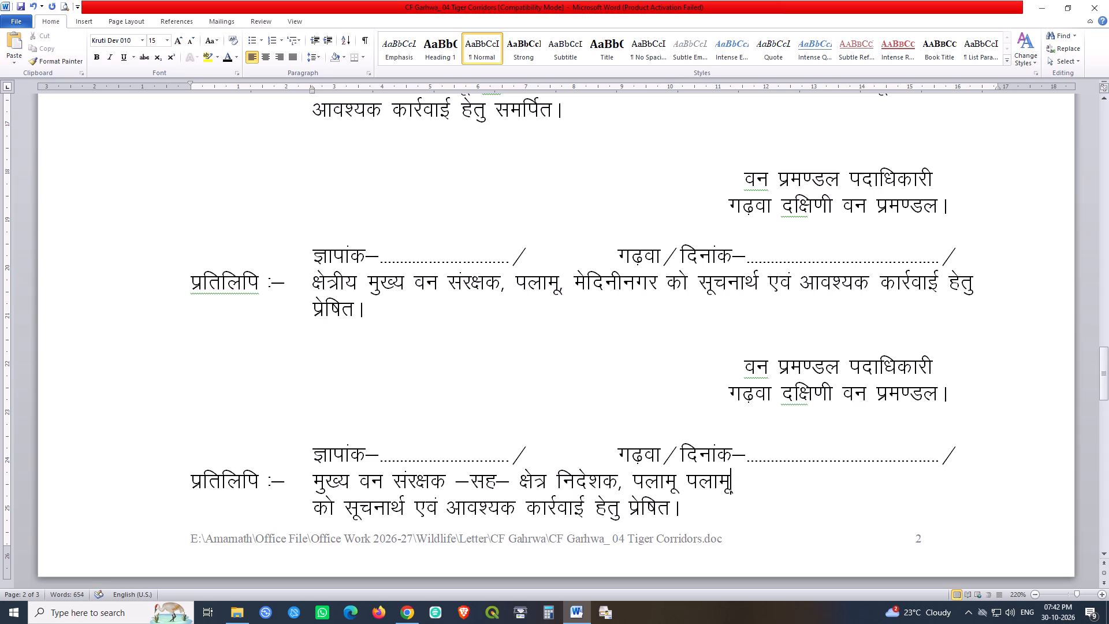
key(BackSpace)
key(BackSpace)
key(BackSpace)
key(BackSpace)
key(BackSpace)
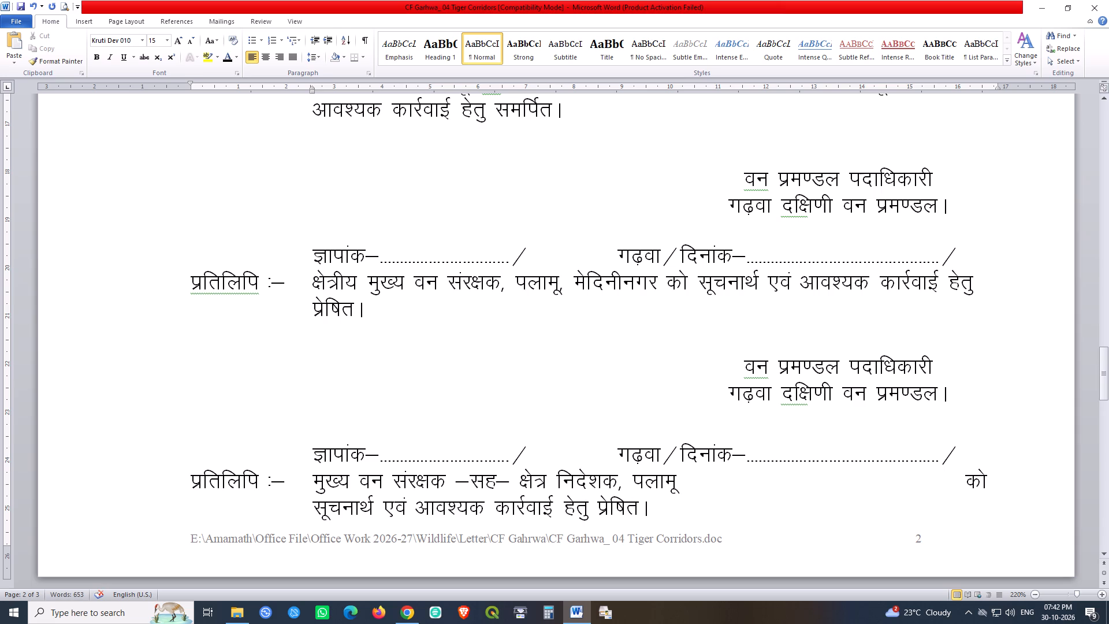
text(O;k?kz ifj;kstuk)
text(] esfnuhuxj)
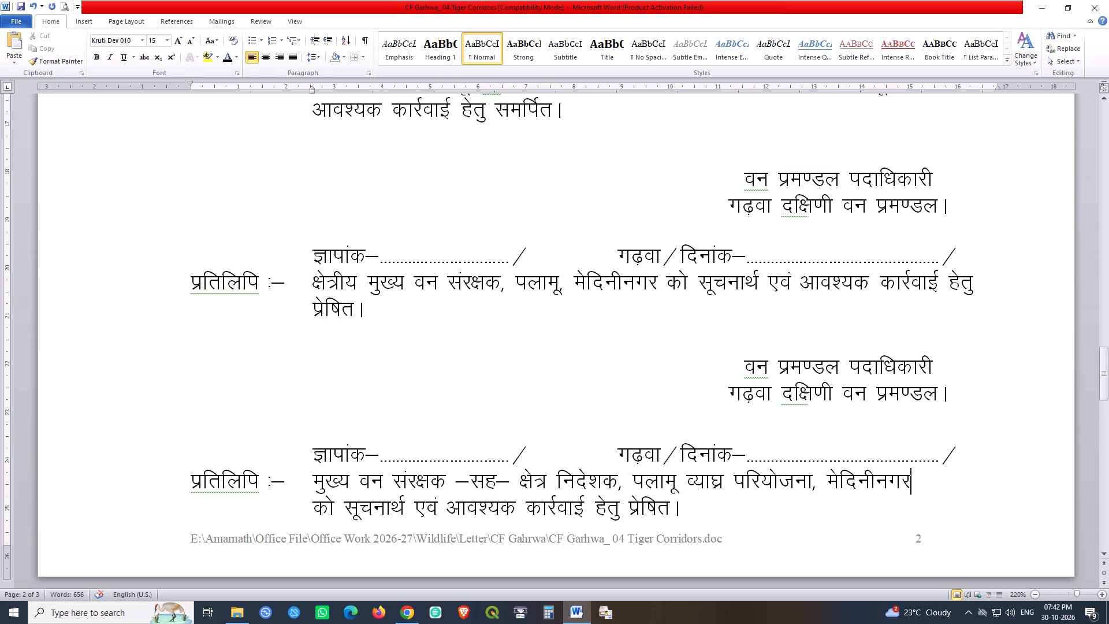
Insert "पलामू," between "परियोजना," and "मेदिनीनगर" in the last प्रतिलिपि line.
key(Left)
key(Left)
key(Left)
key(Left)
key(Left)
key(Left)
key(Left)
key(Left)
key(Left)
key(Left)
key(space)
text(iykew])
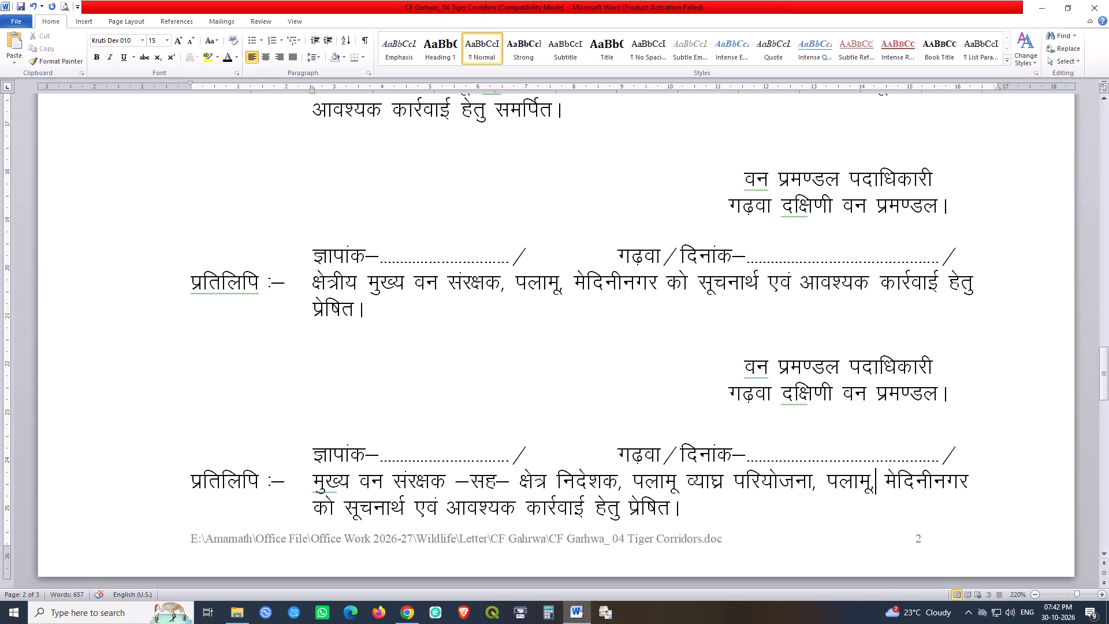
Check the end of the last प्रतिलिपि paragraph and save the letter.
click(464, 512)
click(504, 511)
click(549, 510)
click(575, 510)
click(615, 508)
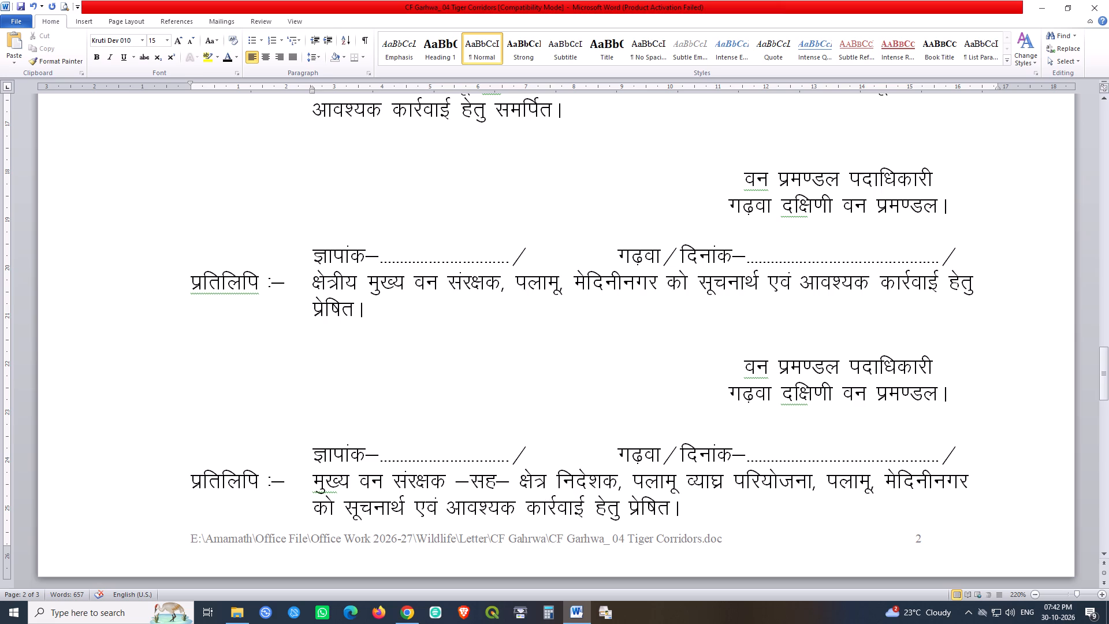
click(691, 507)
key(ctrl+s)
key(ctrl+s)
key(ctrl+s)
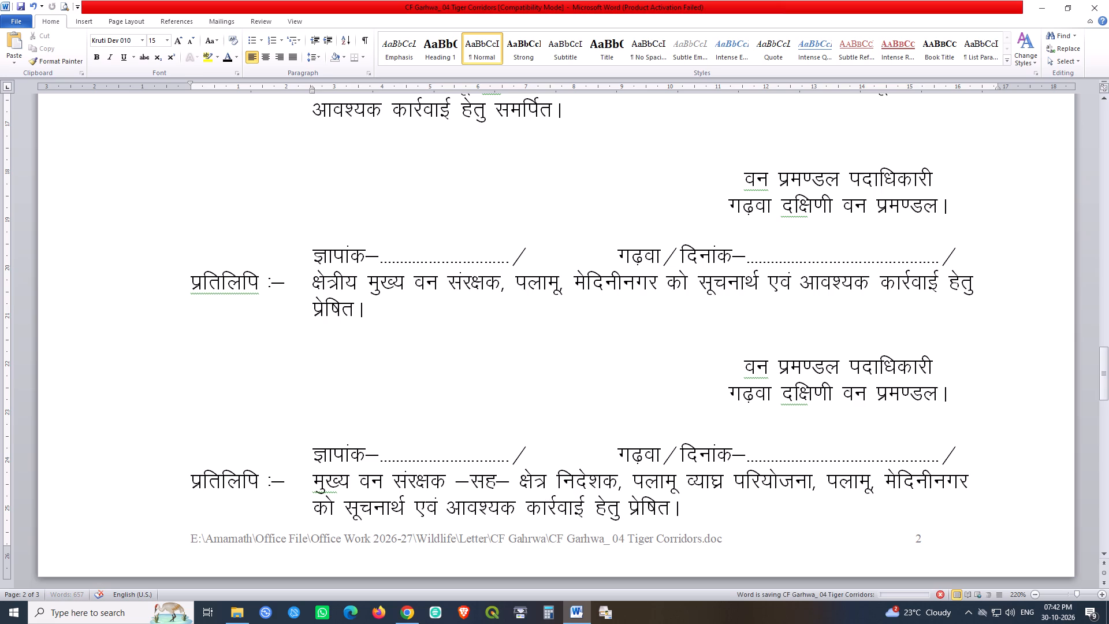
key(ctrl+s)
key(ctrl+s)
key(ctrl+s)
key(ctrl+s)
key(ctrl+s)
key(ctrl+s)
key(ctrl+s)
key(ctrl+s)
key(ctrl+s)
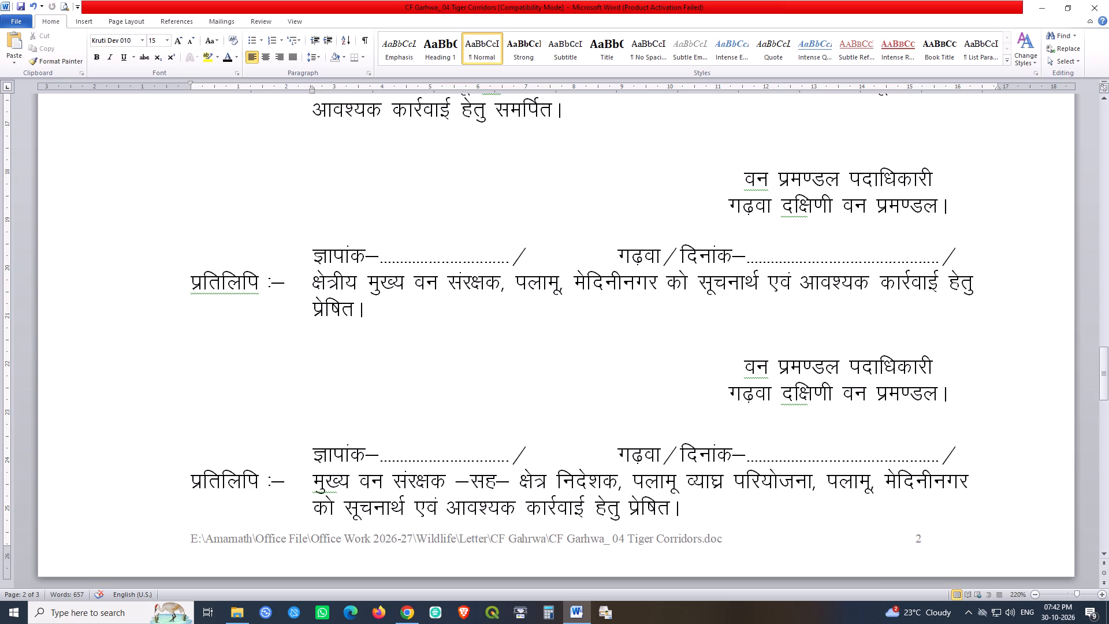
key(ctrl+s)
key(ctrl+s)
key(ctrl+s)
key(ctrl+s)
key(ctrl+s)
key(ctrl+s)
key(ctrl+s)
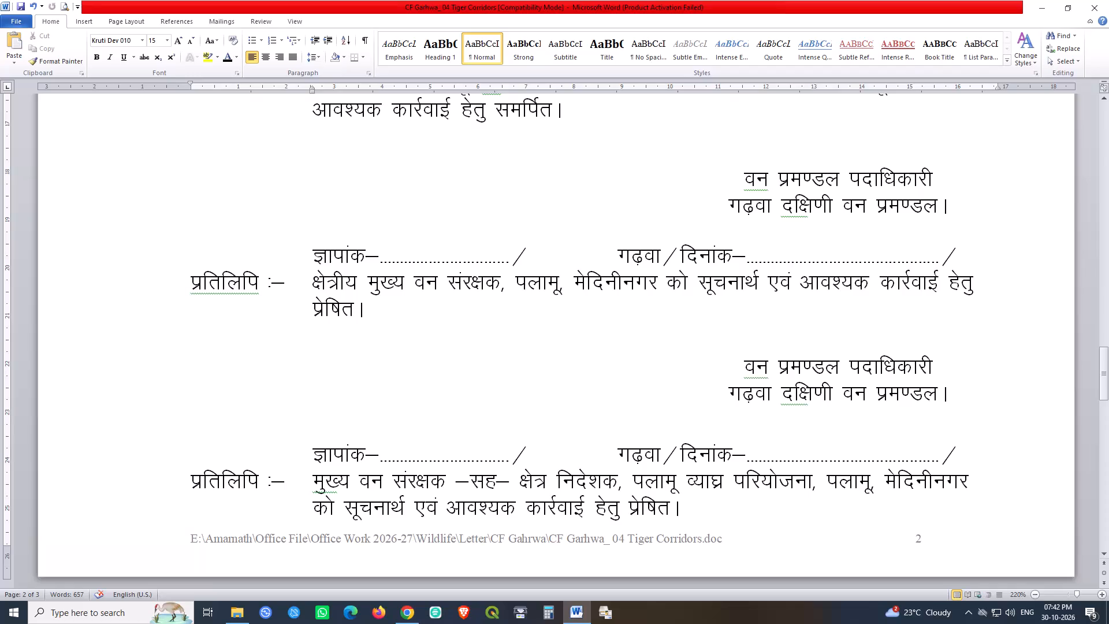
key(ctrl+s)
key(ctrl+s)
key(ctrl+s)
key(ctrl+s)
key(ctrl+s)
key(ctrl+s)
key(ctrl+s)
key(ctrl+s)
key(ctrl+s)
key(ctrl+s)
key(ctrl+s)
key(ctrl+s)
Reduce the font size of the blank line above the last ज्ञापांक line by five points and save the letter.
click(772, 427)
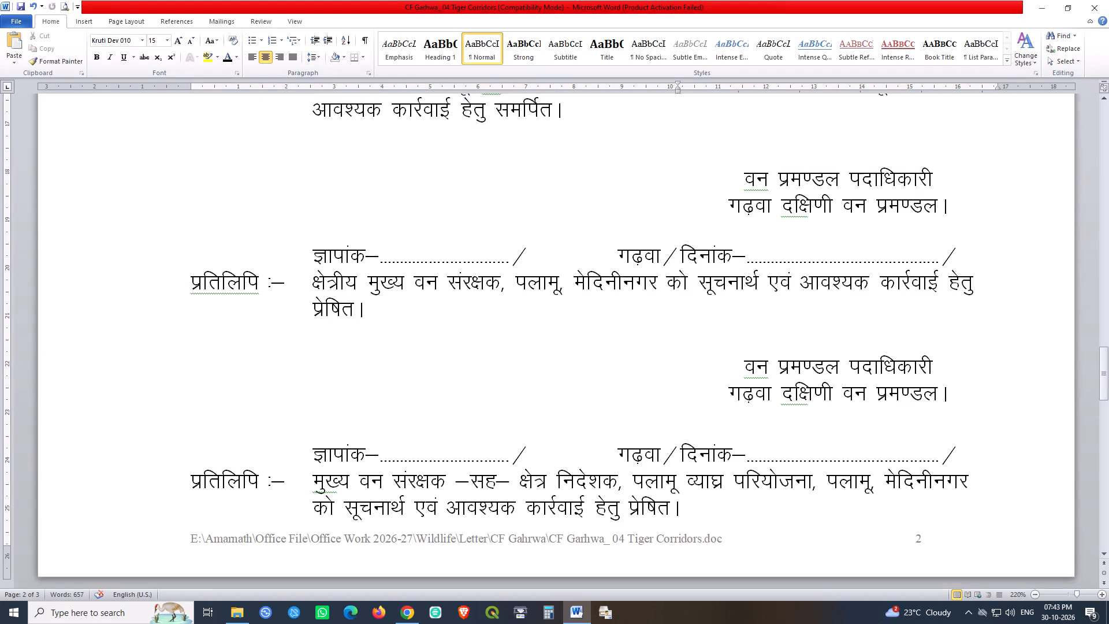
key(shift+Right)
key(ctrl+bracketleft)
key(ctrl+bracketleft)
key(ctrl+bracketleft)
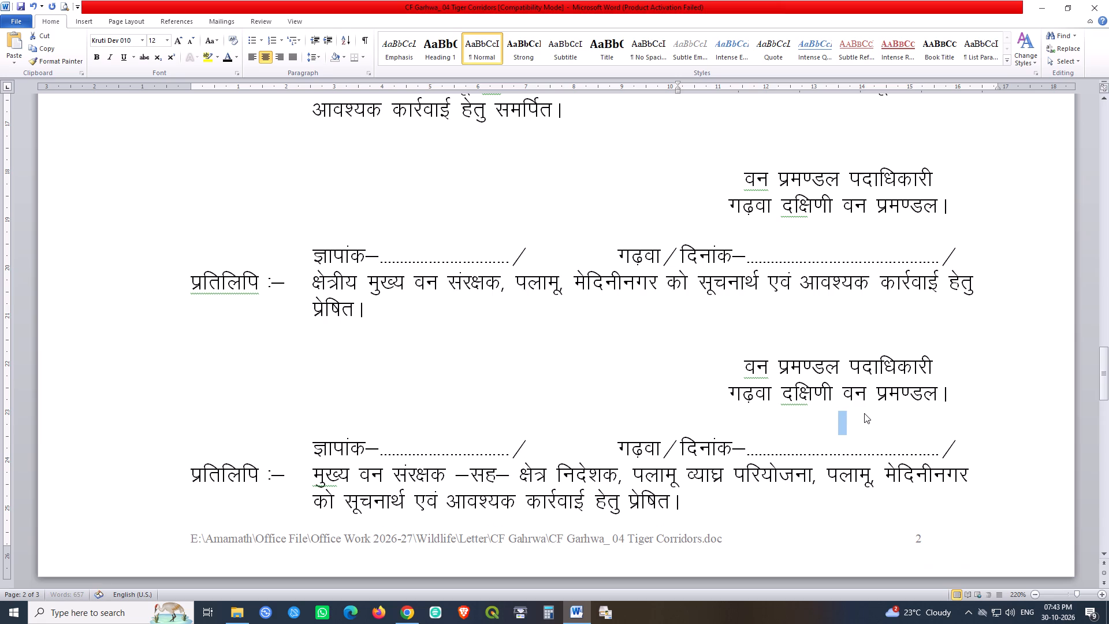
key(ctrl+bracketleft)
key(ctrl+bracketleft)
click(830, 320)
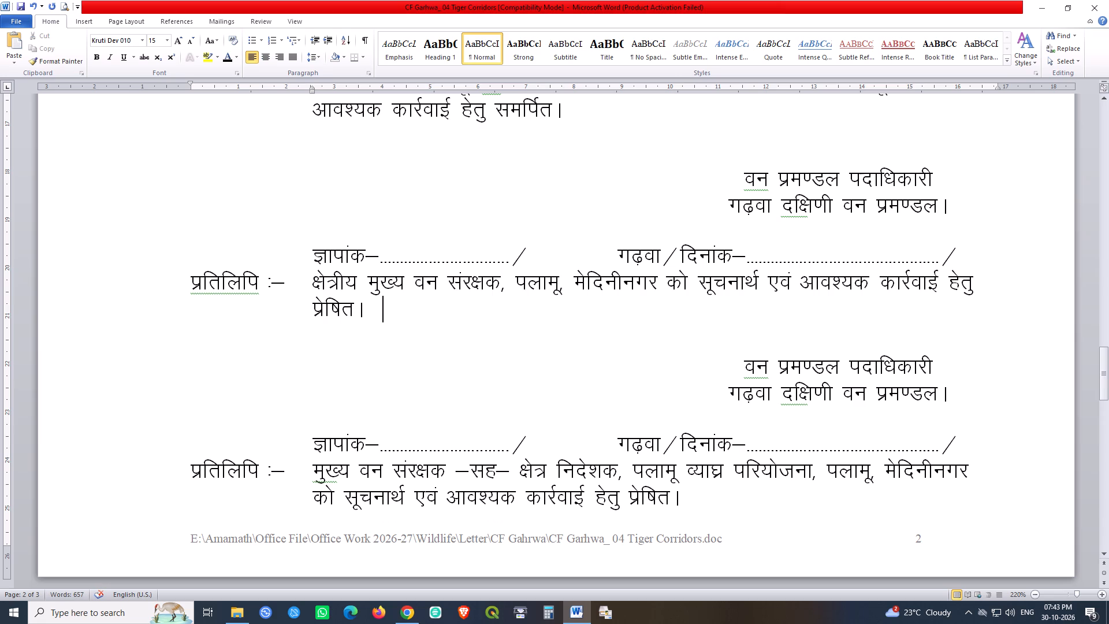
key(ctrl+s)
key(ctrl+s)
key(ctrl+s)
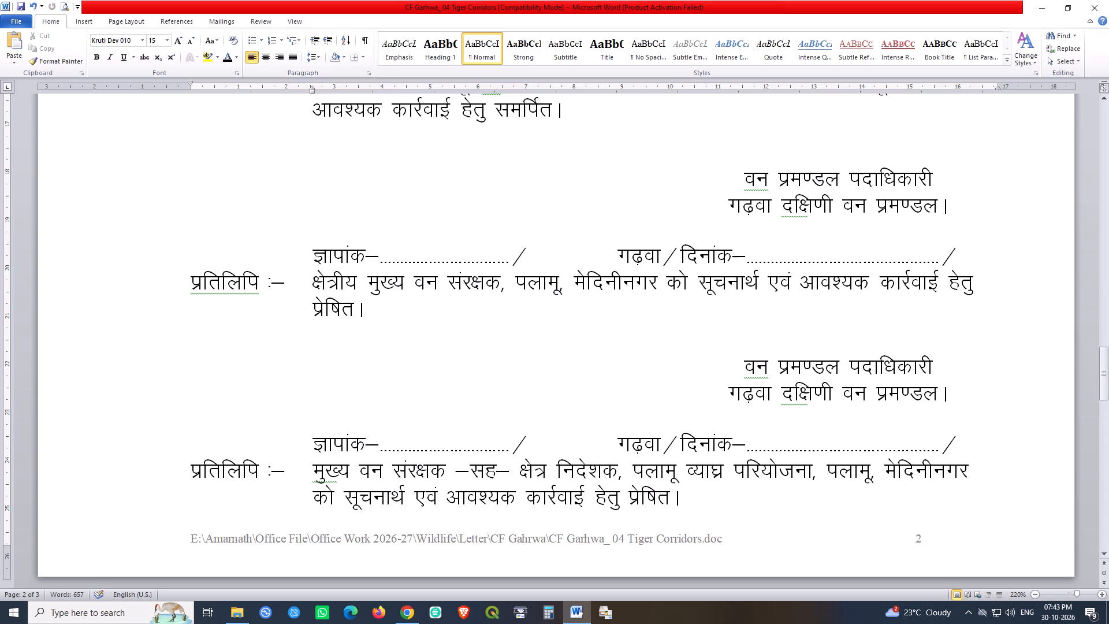
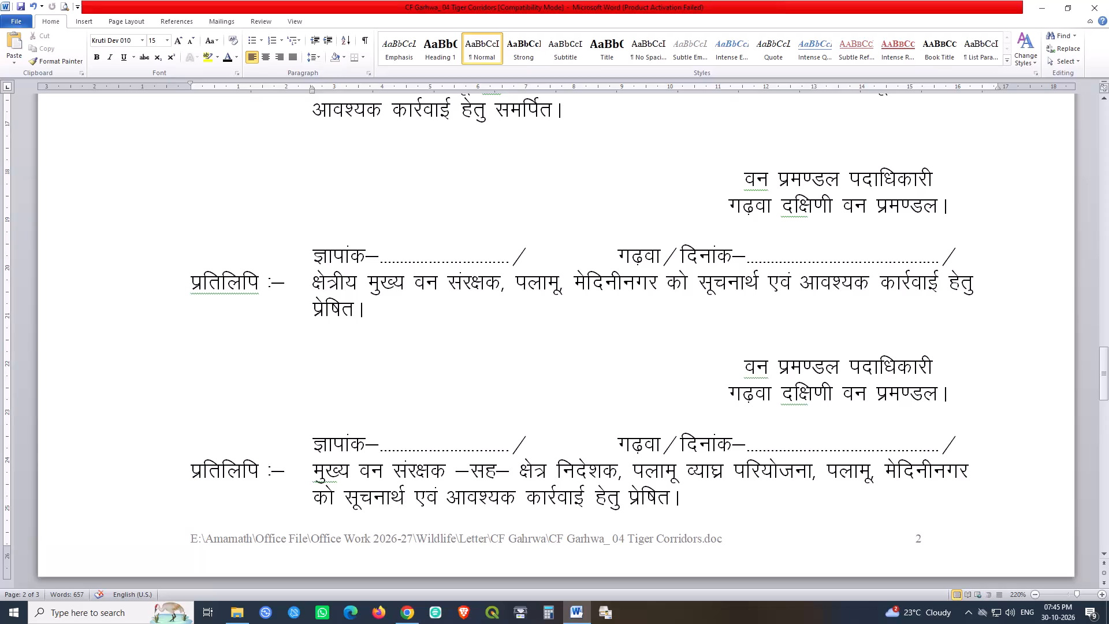
Replace "–सह–" after "मुख्य वन संरक्षक" with a comma in the last प्रतिलिपि line and save the letter.
click(428, 463)
click(446, 468)
click(458, 468)
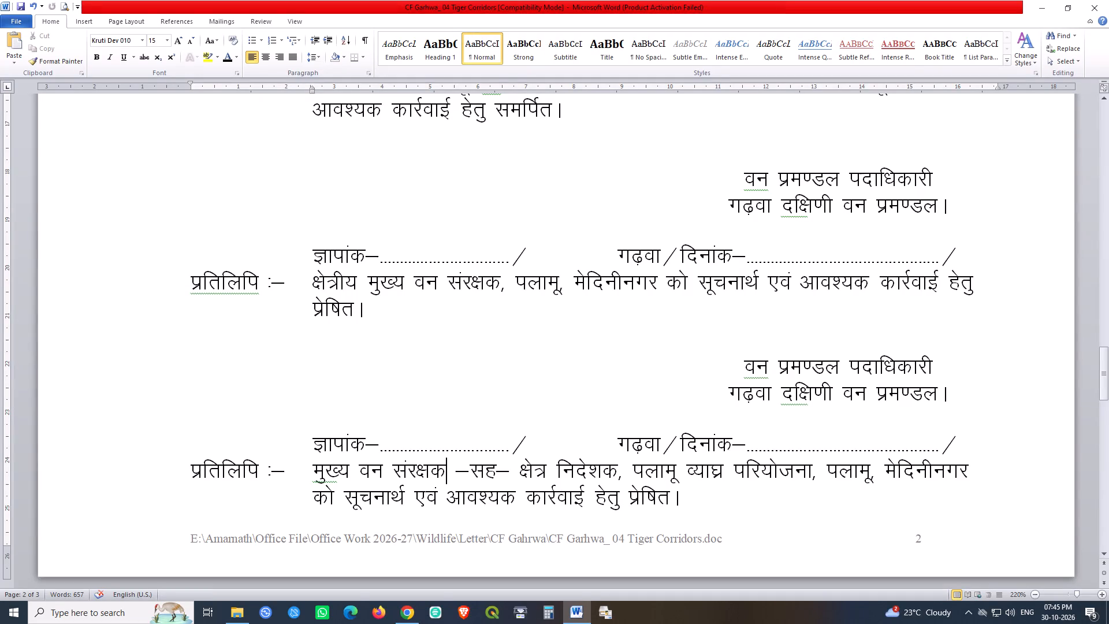
click(458, 468)
drag(458, 468, 513, 468)
click(513, 471)
click(620, 479)
click(448, 472)
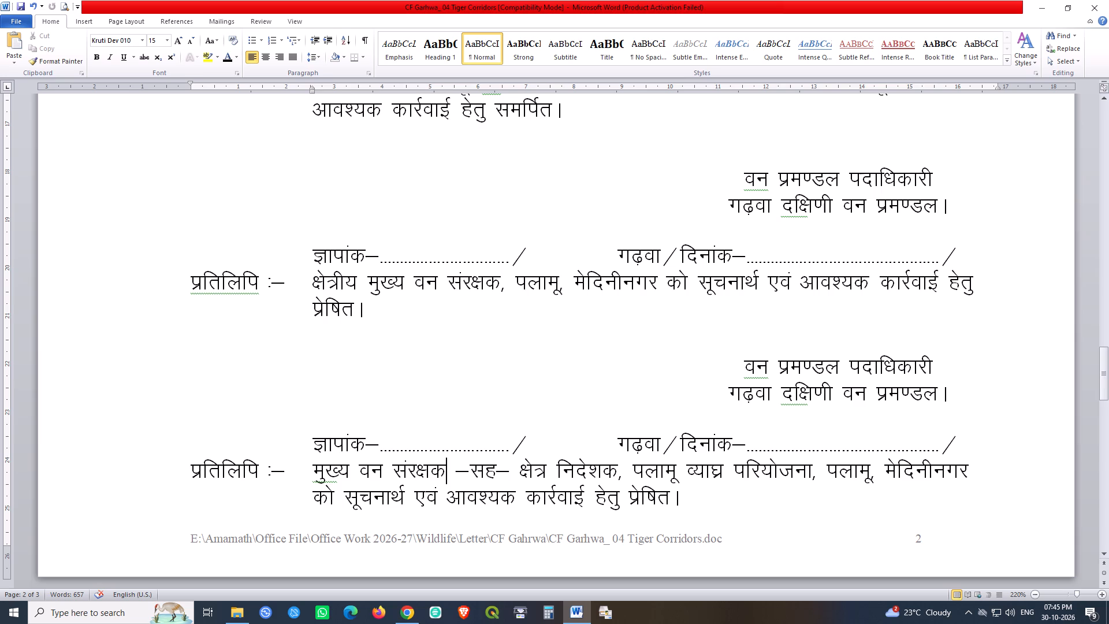
key(bracketright)
key(Right)
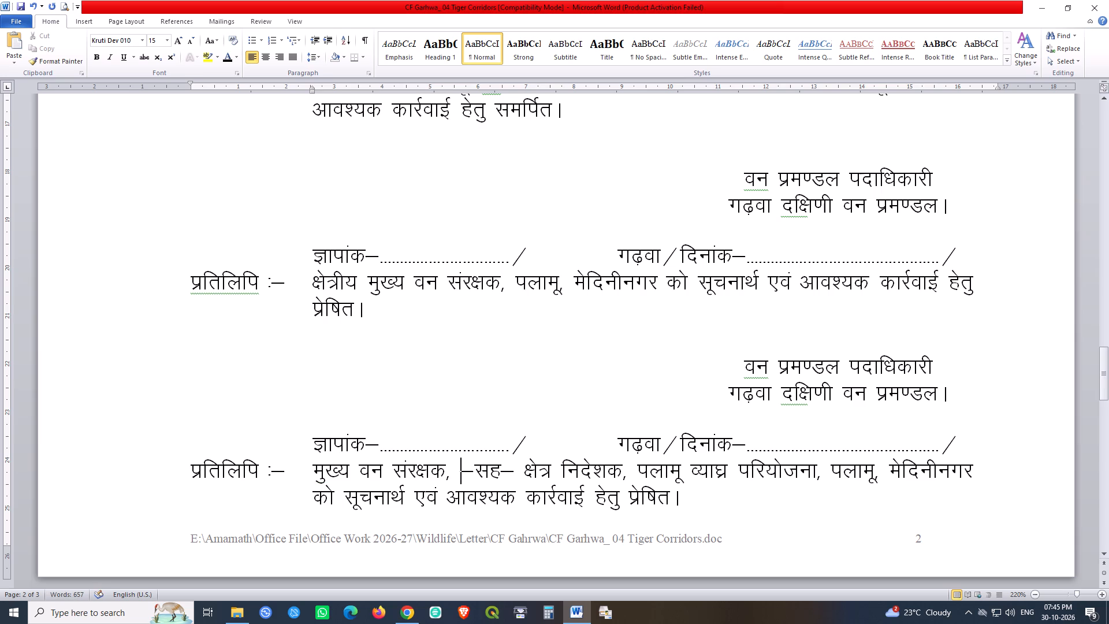
key(ctrl+shift+Right)
key(ctrl+shift+Right)
key(ctrl+shift+Right)
key(Delete)
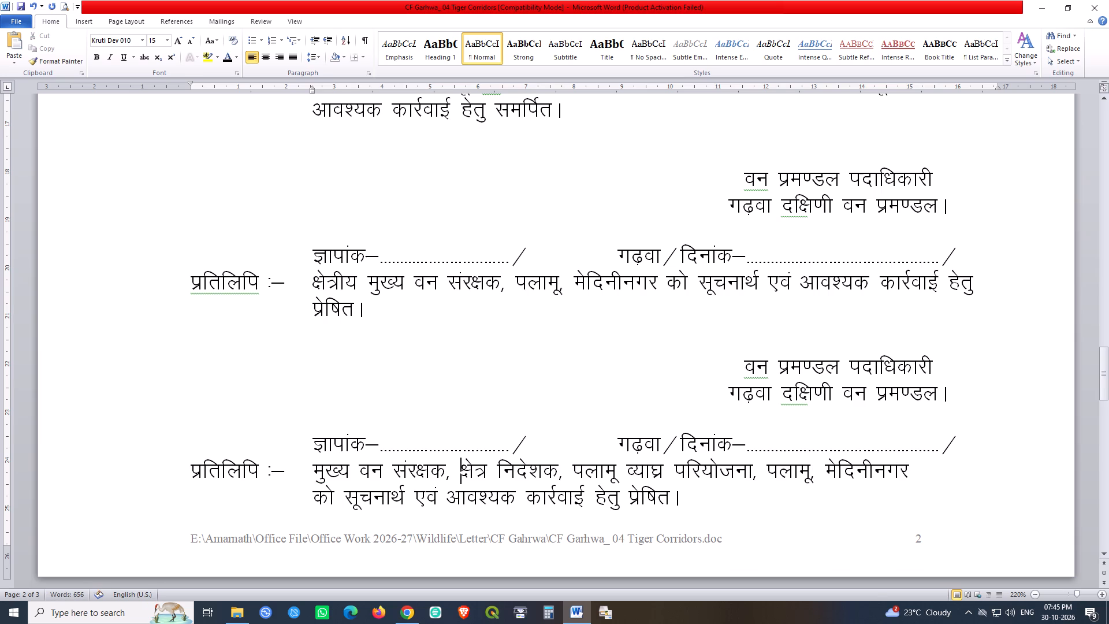
key(ctrl+s)
key(ctrl+s)
Review the wording further up in the letter, above the copy-to sections.
scroll(765, 280, up, 10)
click(739, 122)
click(750, 142)
click(764, 143)
click(785, 138)
scroll(789, 232, up, 3)
click(905, 291)
Save the letter and insert "(Panthera tigress)" in brackets further up in the text, with the Latin name in default character formatting.
click(783, 324)
click(784, 328)
key(ctrl+s)
key(ctrl+s)
key(ctrl+s)
key(ctrl+s)
key(shift+parenleft)
key(BackSpace)
key(alt+0)
key(alt+1)
key(alt+8)
key(alt+8)
key(alt+0)
key(alt+1)
key(alt+8)
key(alt+9)
key(space)
key(Left)
key(Left)
key(ctrl+space)
text(Pant)
text(hera)
text(tigress)
Delete one character further down in the letter's text and insert "एवं" in its place.
scroll(826, 332, down, 12)
scroll(780, 362, down, 4)
click(459, 289)
key(Left)
key(BackSpace)
key(space)
text(,oa)
Read through the wording after the inserted "एवं" and the lines further up in the letter.
key(Right)
key(Right)
key(Right)
key(Right)
key(Right)
key(Right)
key(Right)
key(Right)
key(Right)
key(Right)
key(Right)
key(Right)
key(Right)
key(Right)
key(Right)
key(Right)
key(Right)
key(Right)
key(Right)
key(Right)
key(Right)
key(Right)
key(Right)
key(Right)
key(Right)
key(Right)
key(Right)
key(Right)
key(Right)
key(Right)
key(Right)
scroll(1020, 405, up, 3)
scroll(804, 415, up, 3)
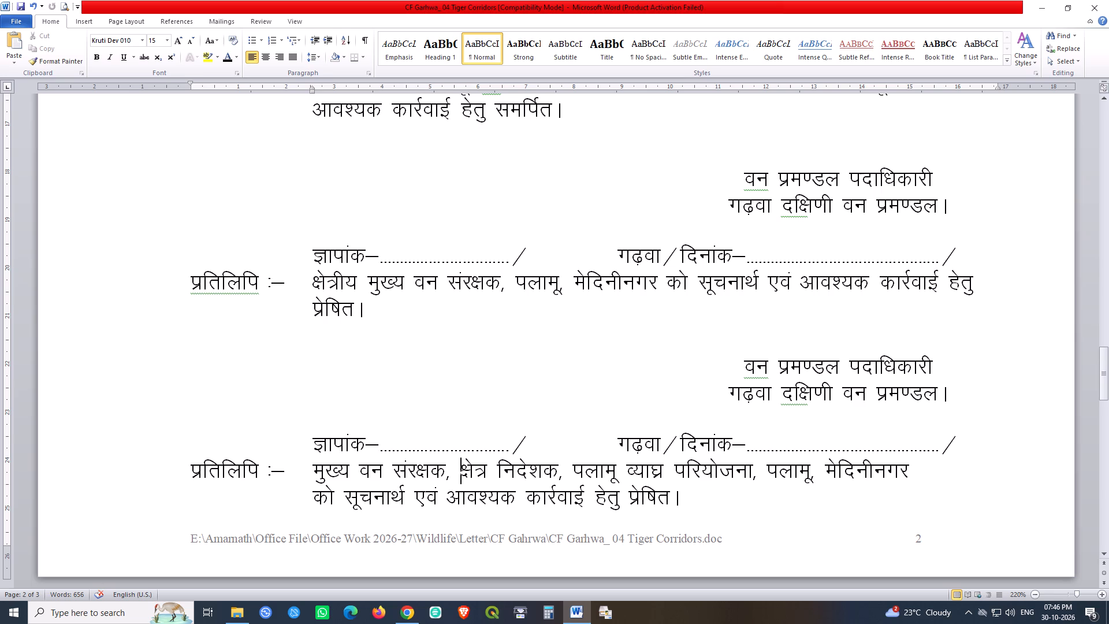
click(365, 266)
click(403, 267)
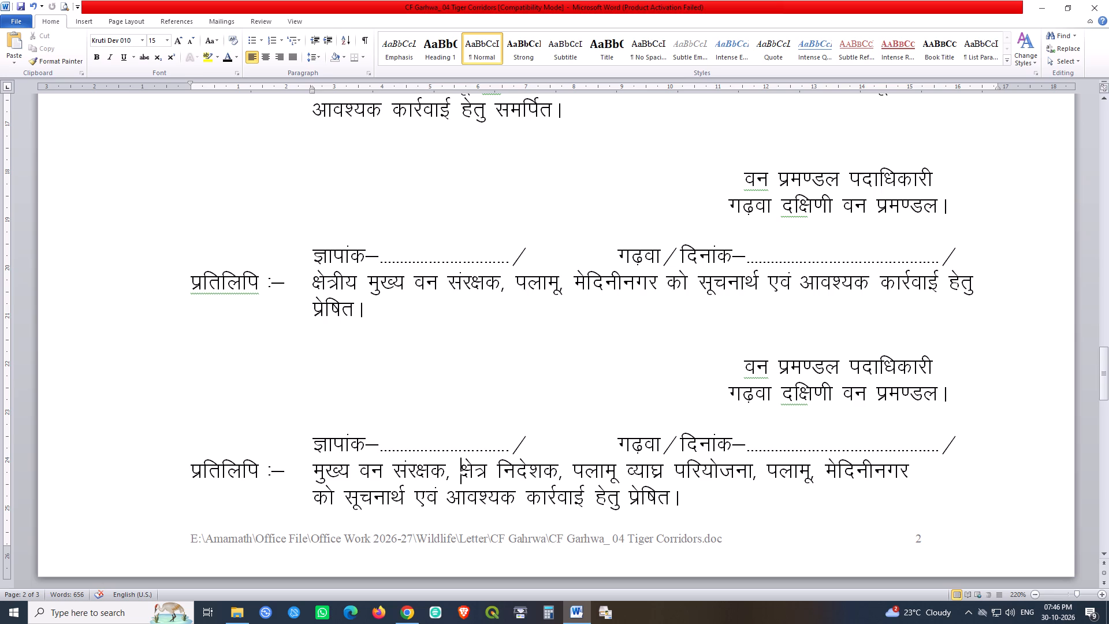
click(427, 266)
click(600, 263)
click(860, 271)
click(950, 264)
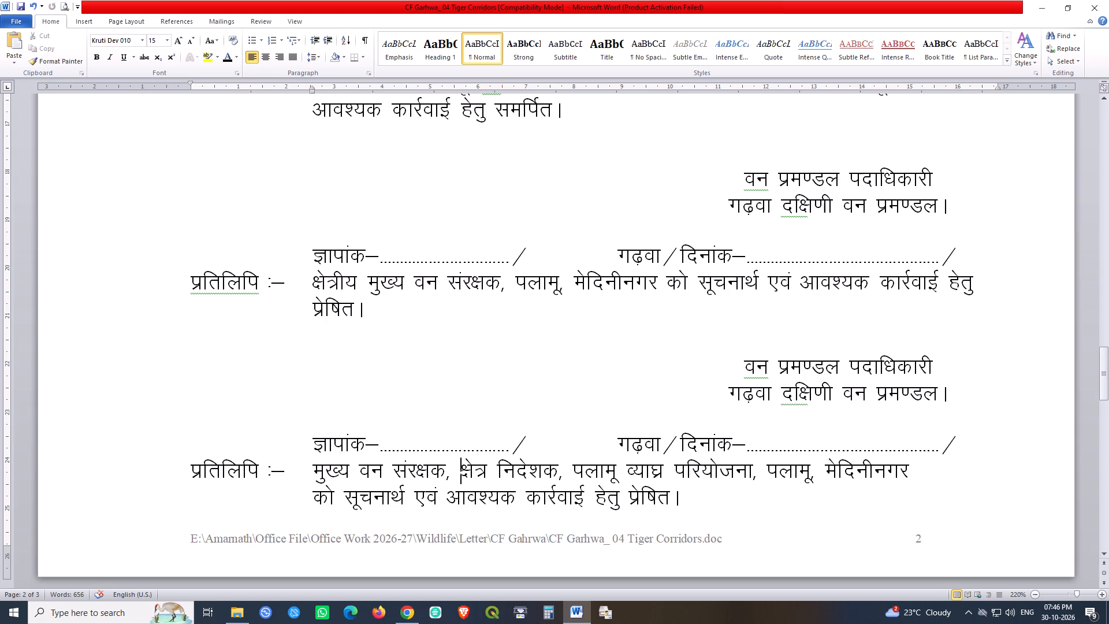
click(429, 295)
click(579, 293)
Reduce the font size of the blank spacing near the वन प्रमण्डल पदाधिकारी signature block by several points.
scroll(836, 332, down, 5)
scroll(928, 380, down, 3)
scroll(810, 344, up, 11)
drag(813, 330, 829, 330)
key(shift+Right)
key(ctrl+bracketleft)
key(ctrl+bracketleft)
key(ctrl+bracketleft)
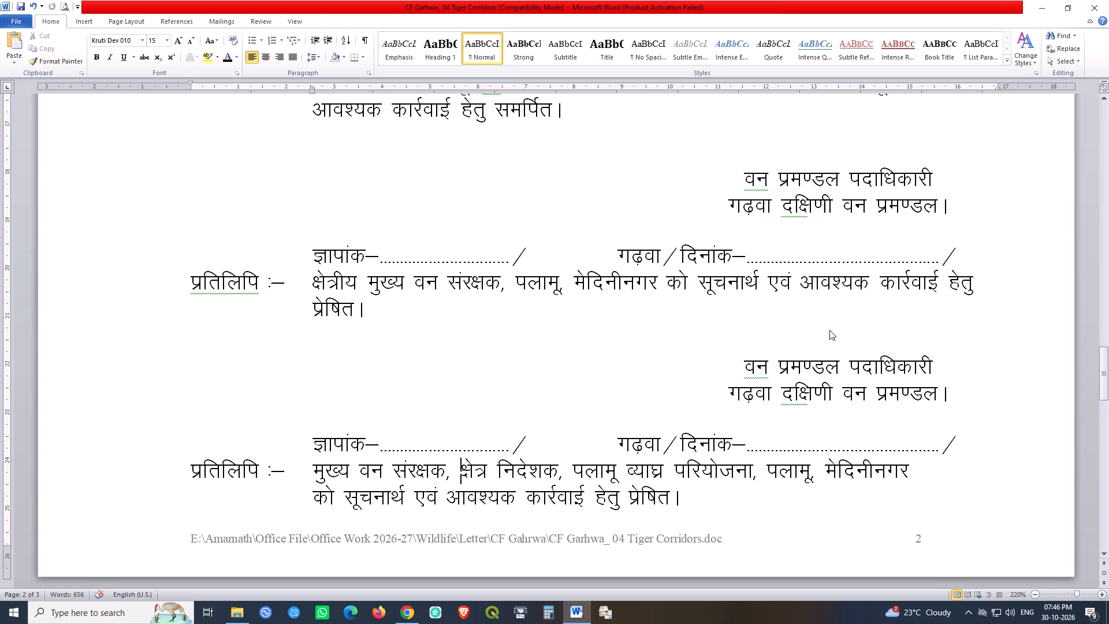
key(ctrl+bracketleft)
click(829, 330)
drag(846, 316, 828, 322)
key(ctrl+bracketleft)
key(ctrl+bracketleft)
key(ctrl+bracketleft)
click(966, 384)
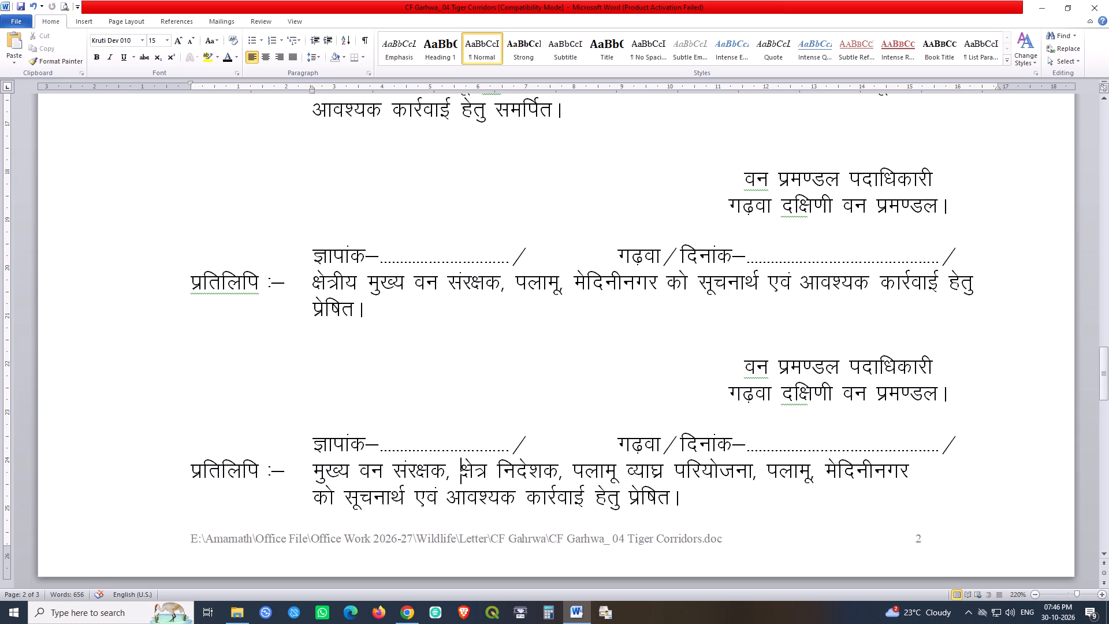